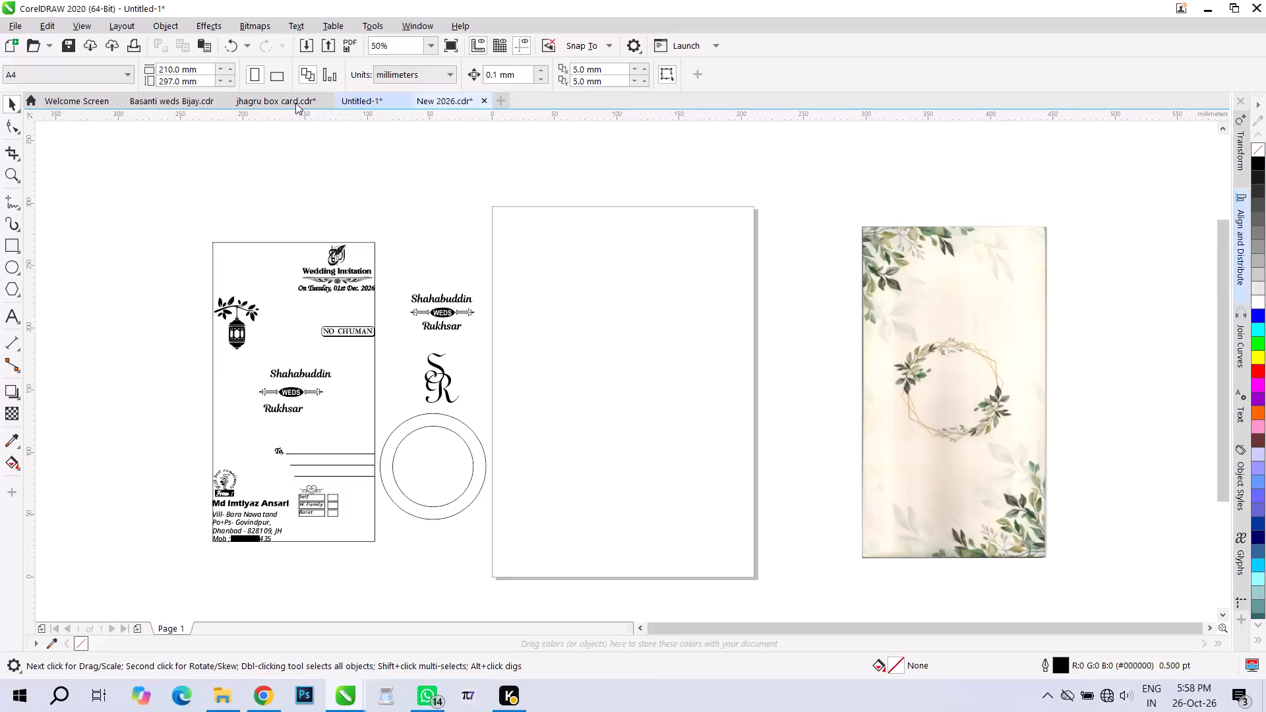
# Close the Basanti weds Bijay document, and close jhagru box card with its changes saved.
pyautogui.click(270, 100)
pyautogui.click(173, 102)
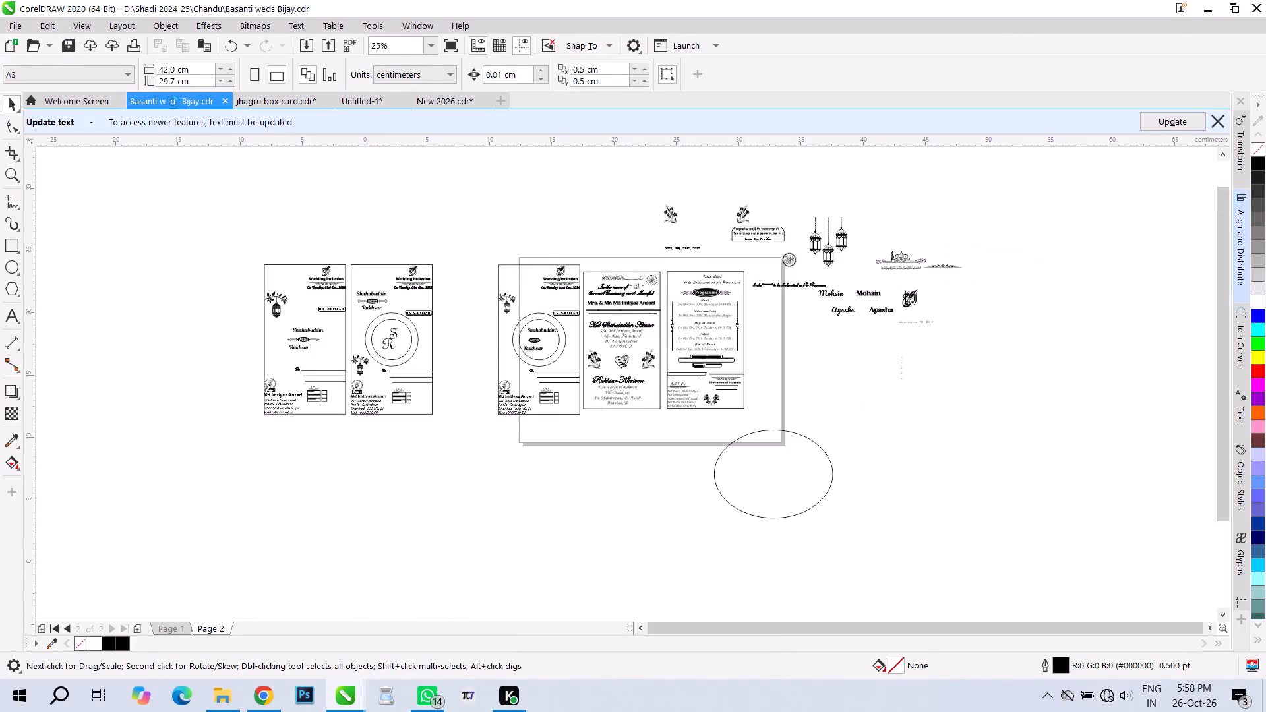
pyautogui.click(224, 102)
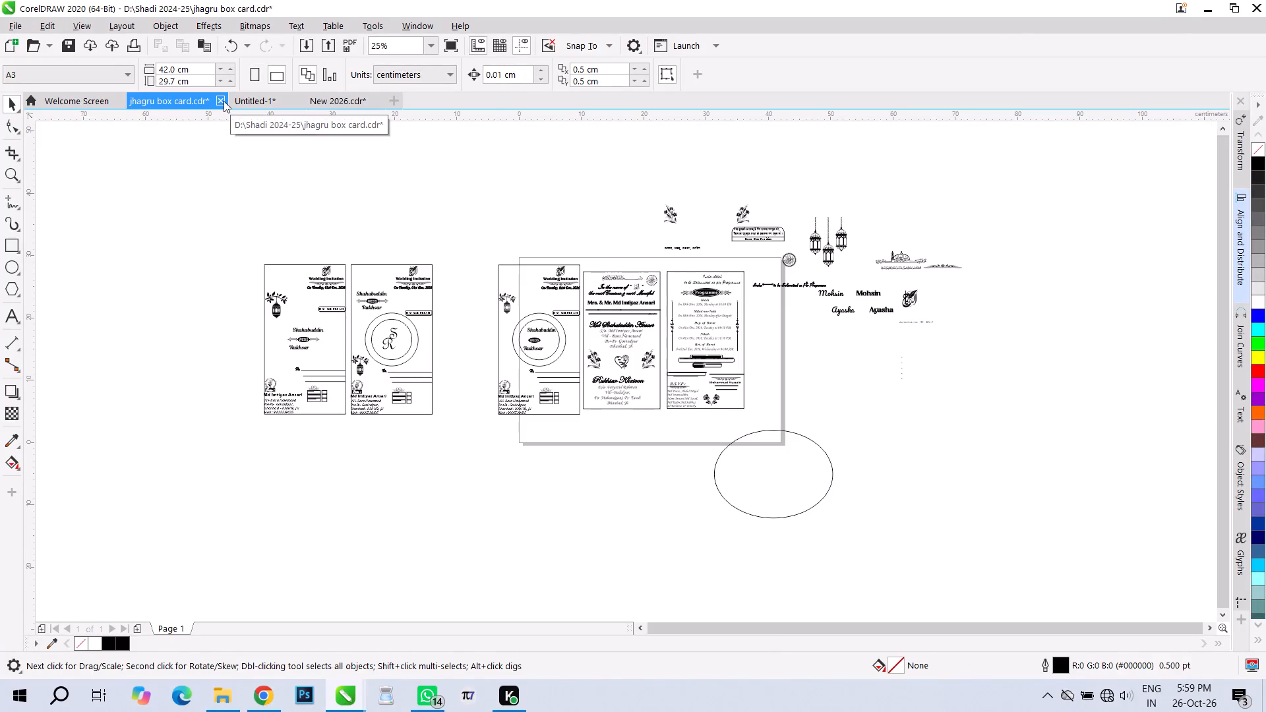
pyautogui.click(224, 101)
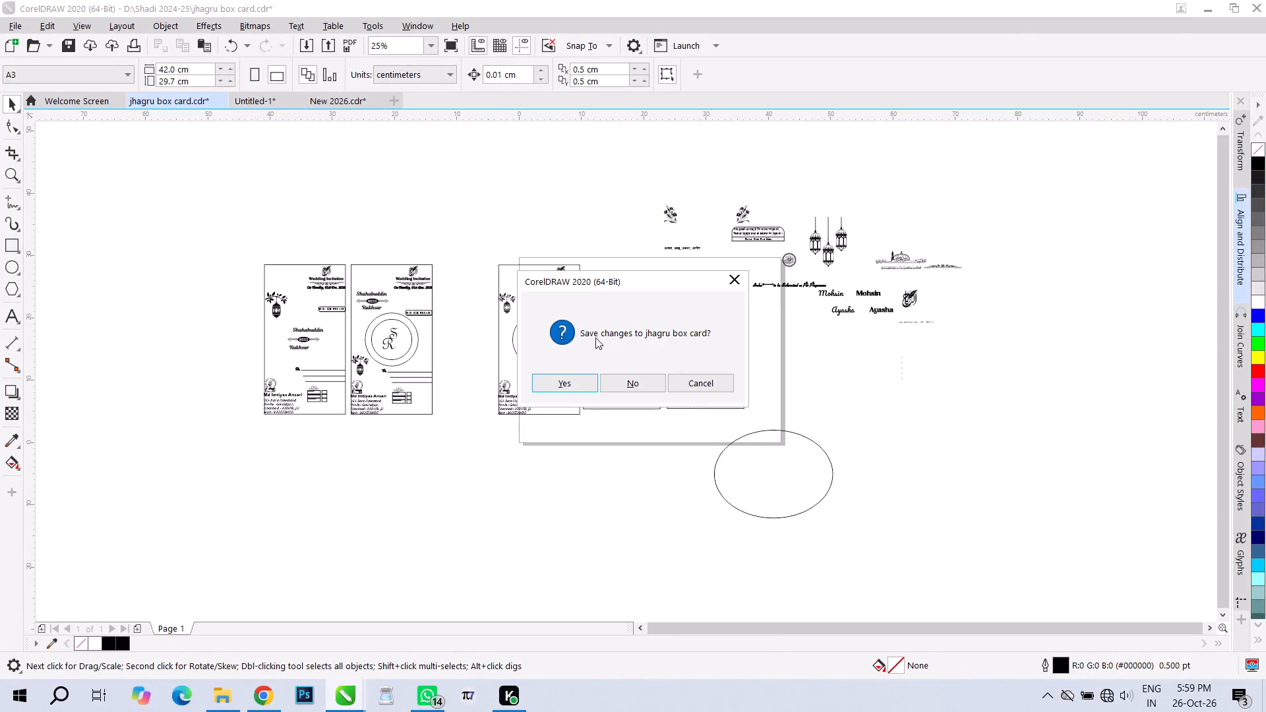
pyautogui.click(568, 386)
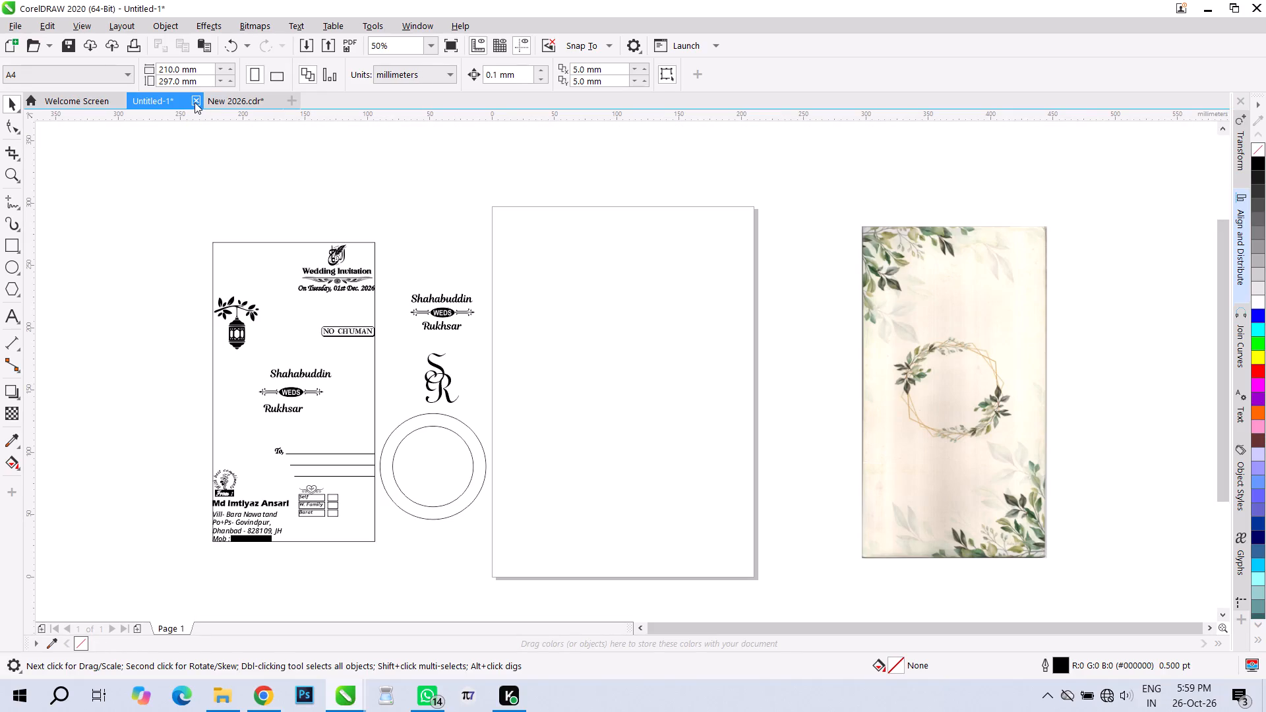
# Close the Untitled-1 and New 2026 documents without saving their changes.
pyautogui.click(195, 102)
pyautogui.click(647, 383)
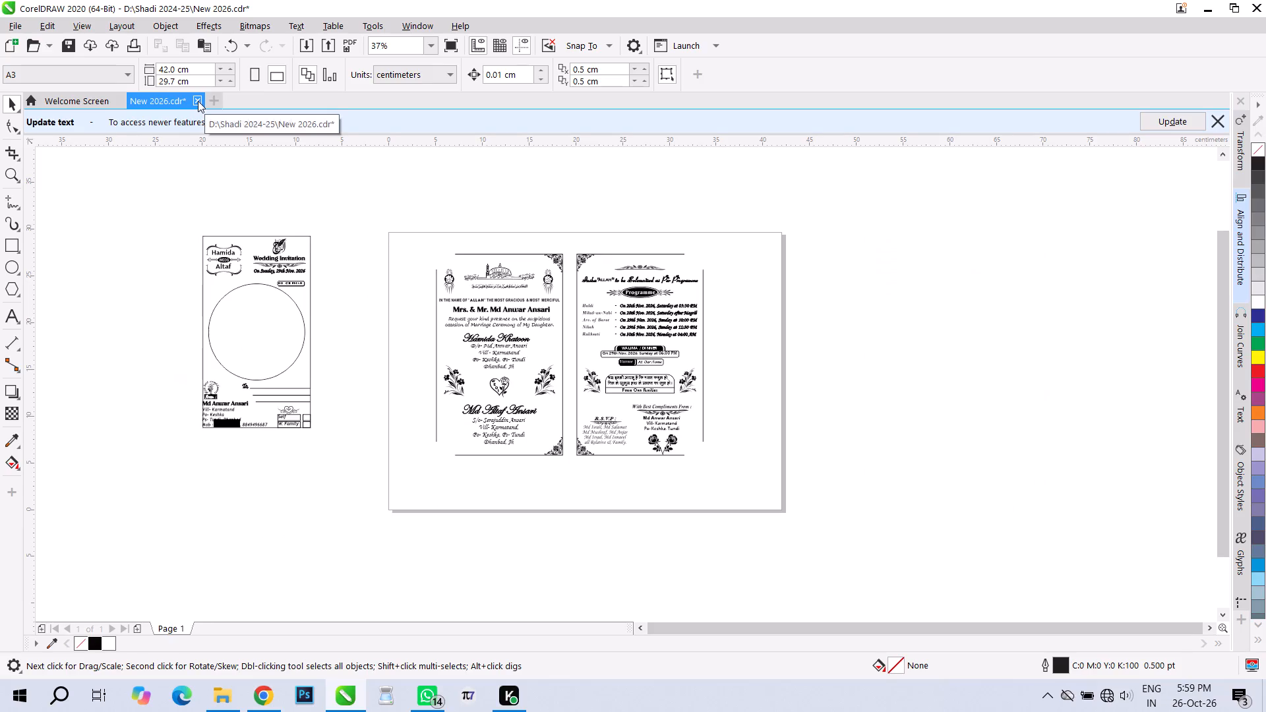
pyautogui.click(198, 101)
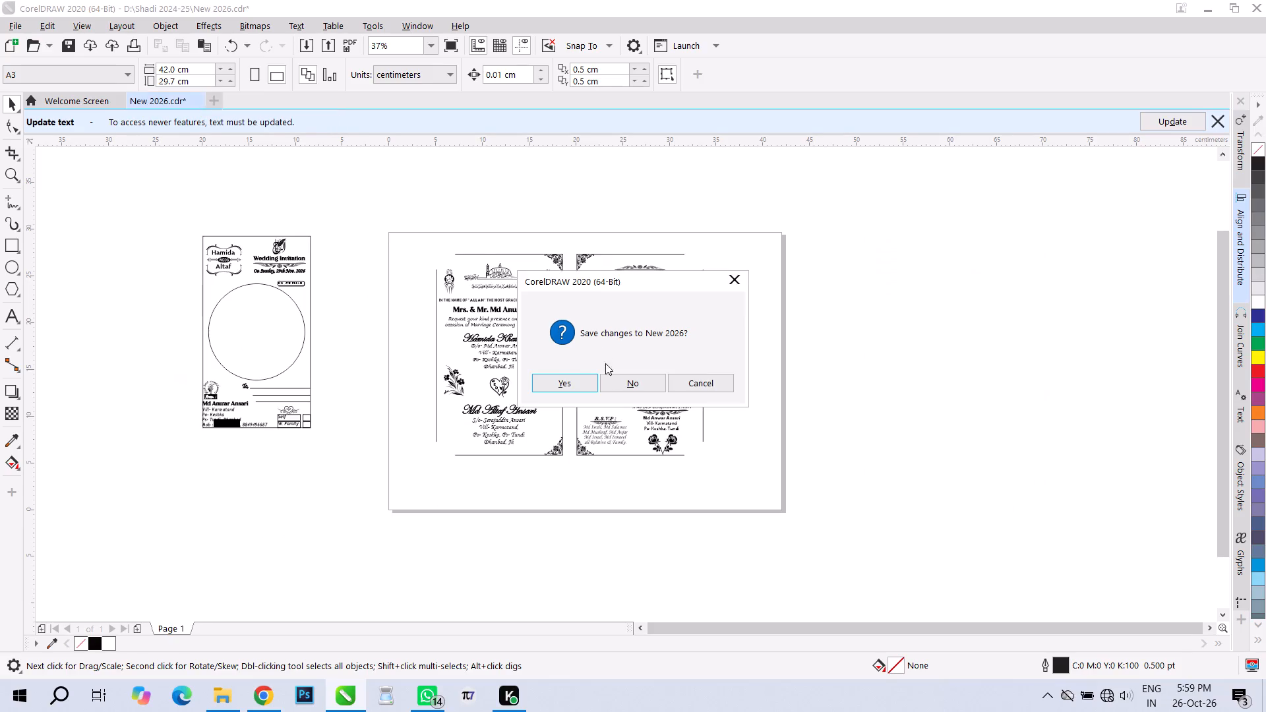
pyautogui.click(615, 378)
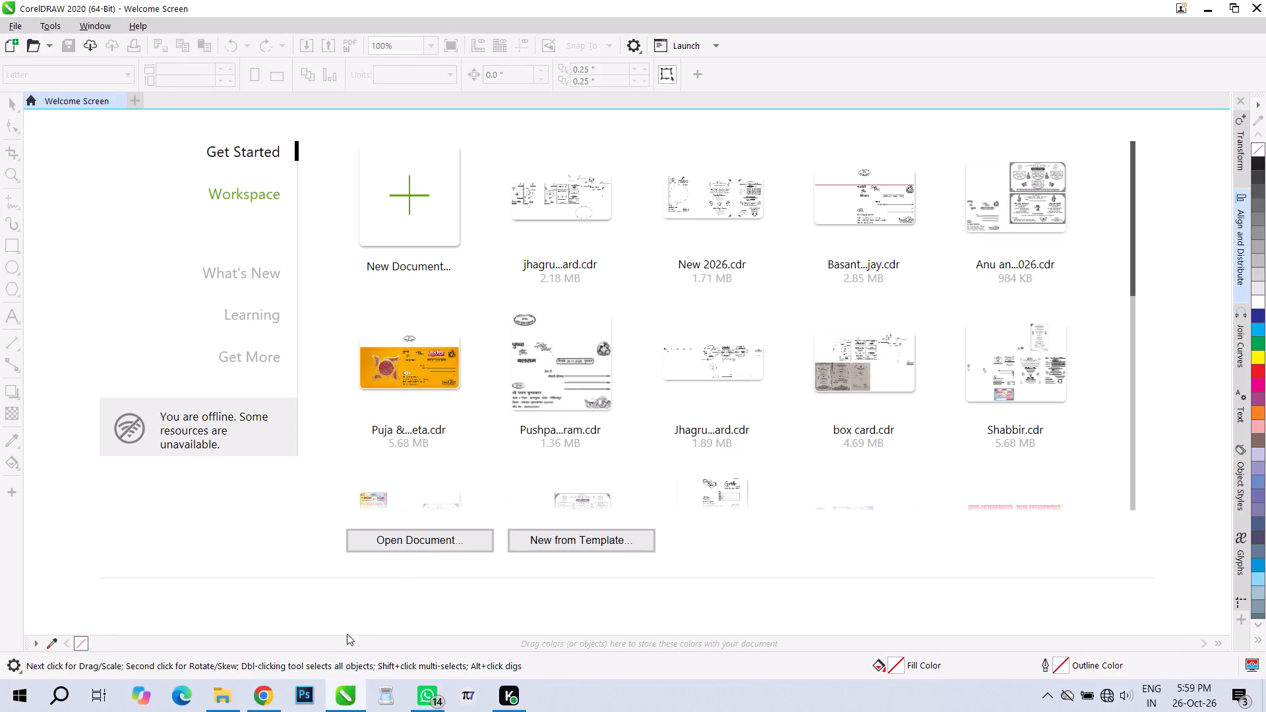
pyautogui.click(228, 701)
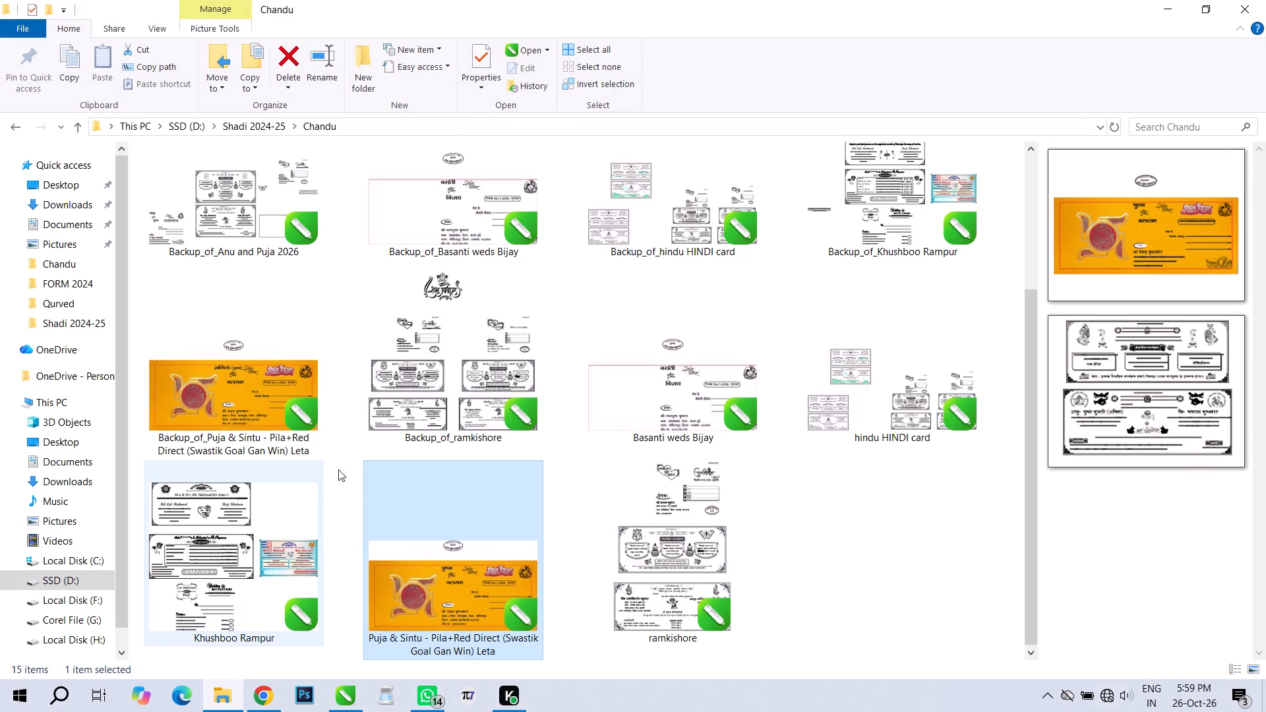
pyautogui.click(248, 127)
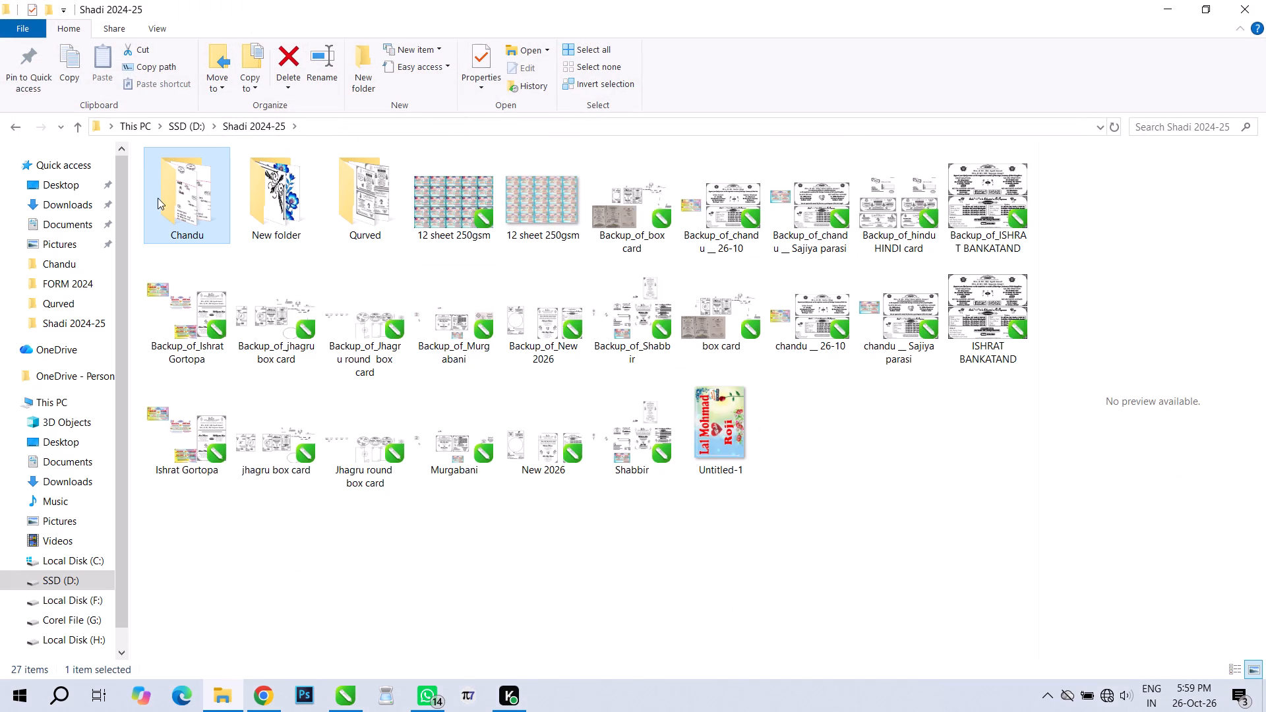
pyautogui.doubleClick(157, 198)
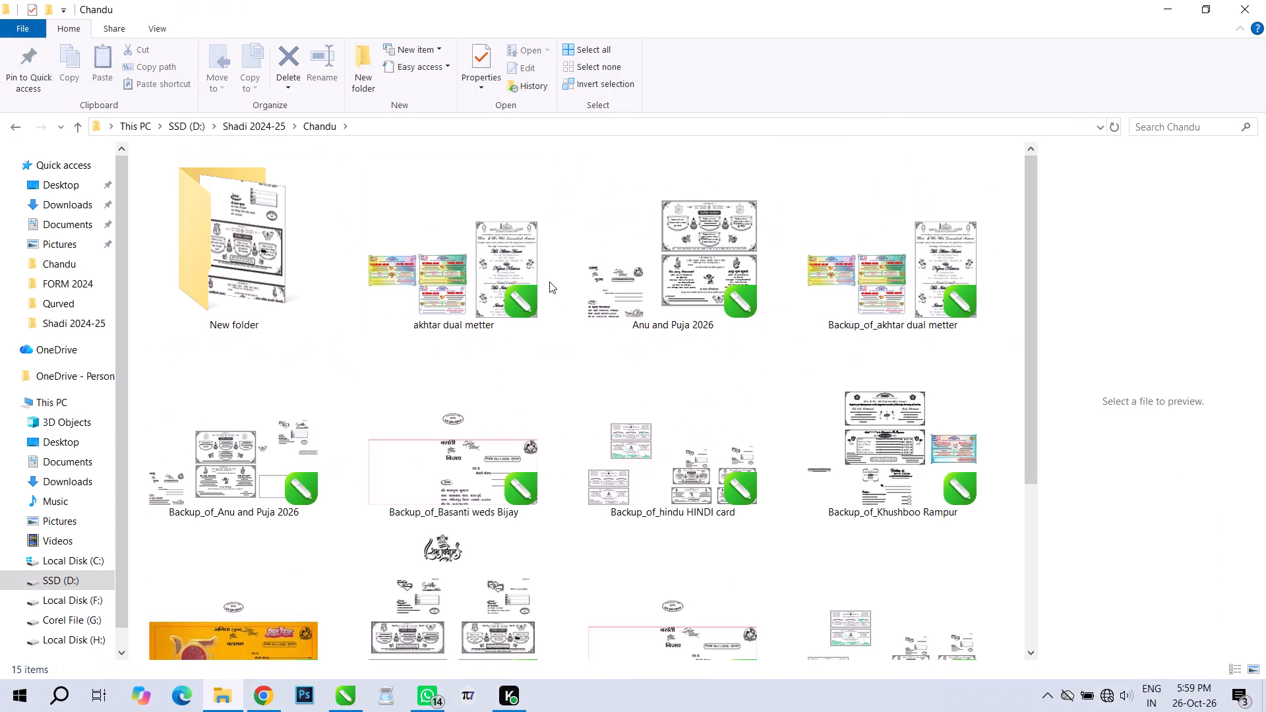
pyautogui.scroll(-1, 549, 282)
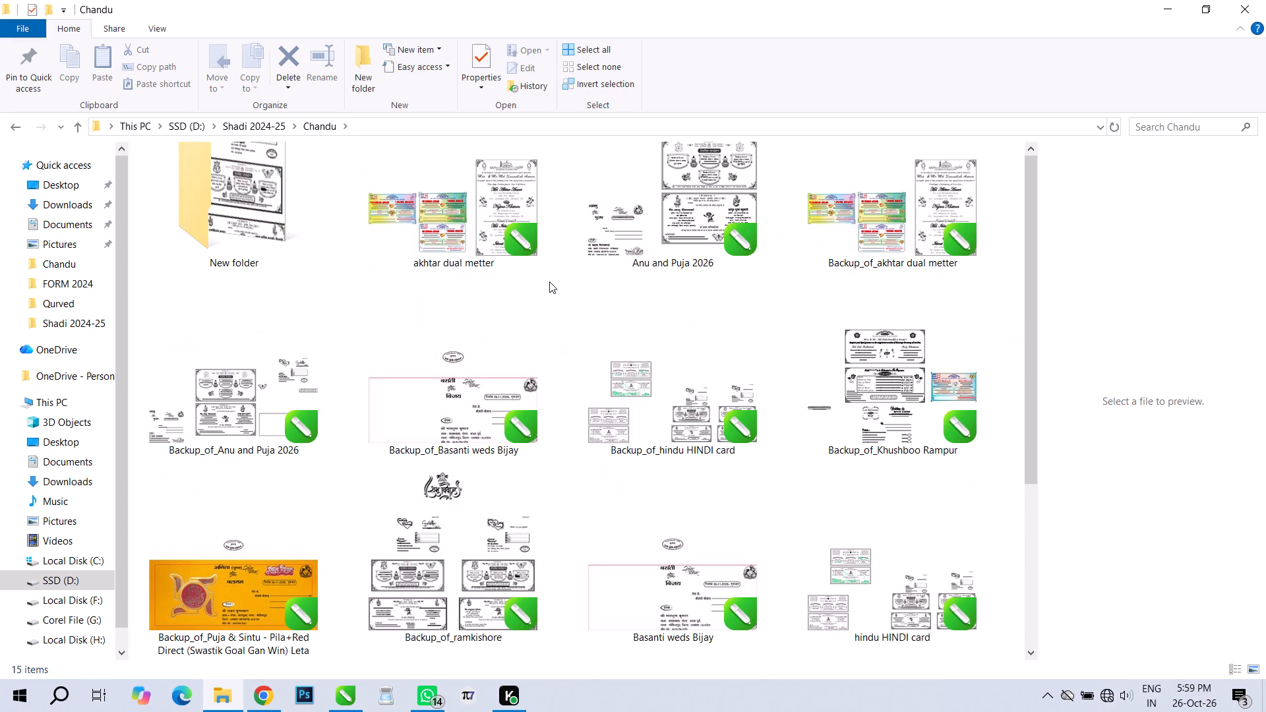
pyautogui.scroll(-1, 549, 282)
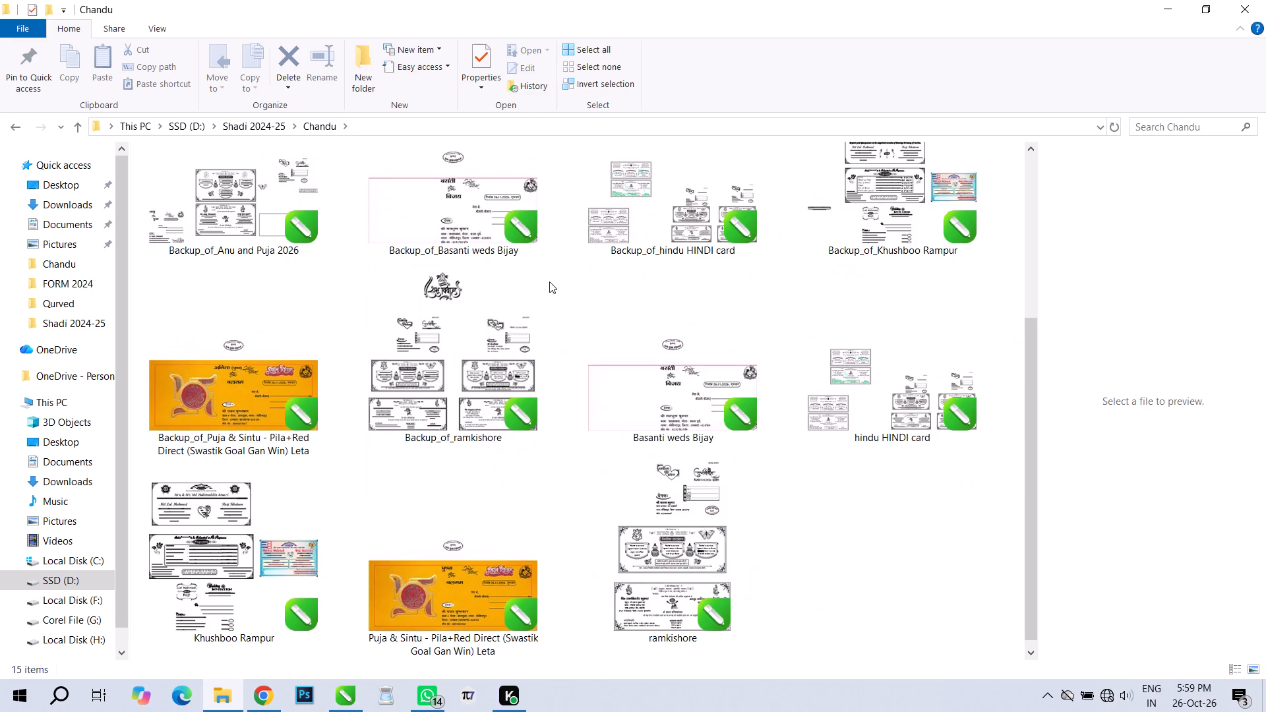
pyautogui.scroll(-2, 549, 282)
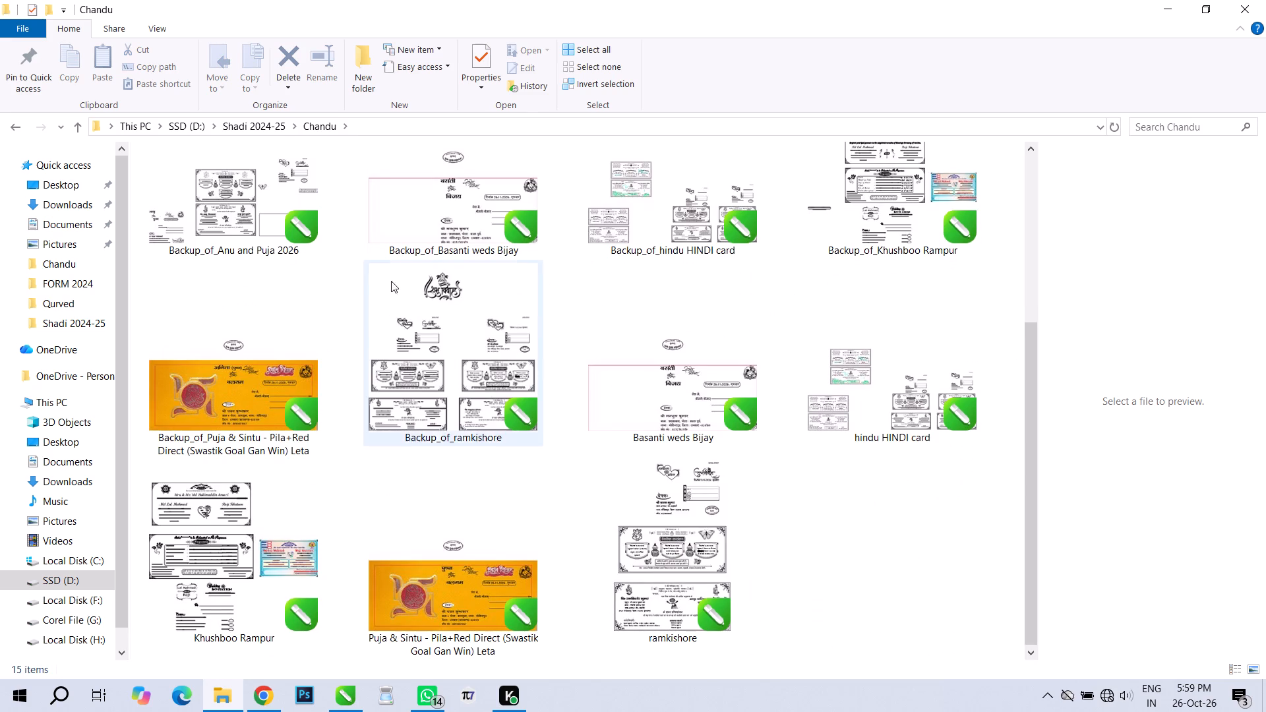
pyautogui.click(220, 129)
pyautogui.click(243, 122)
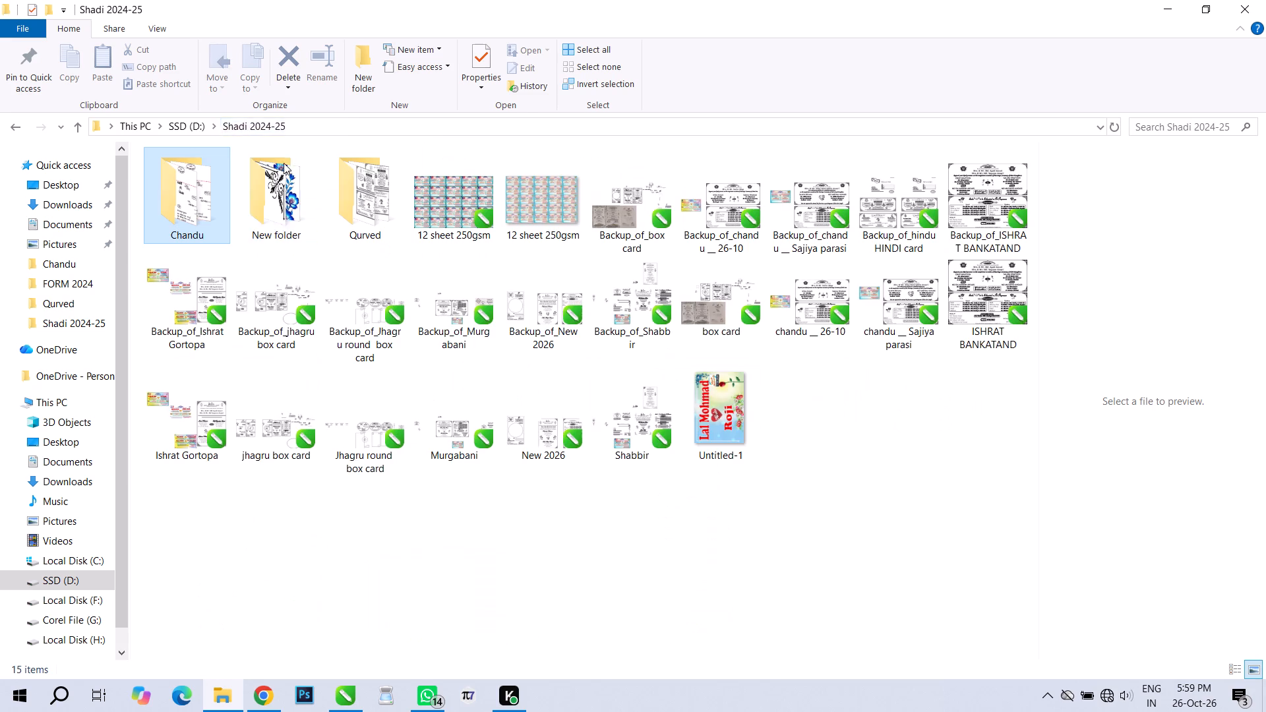
pyautogui.keyDown('ctrl'); pyautogui.scroll(2, 501, 282); pyautogui.keyUp('ctrl')
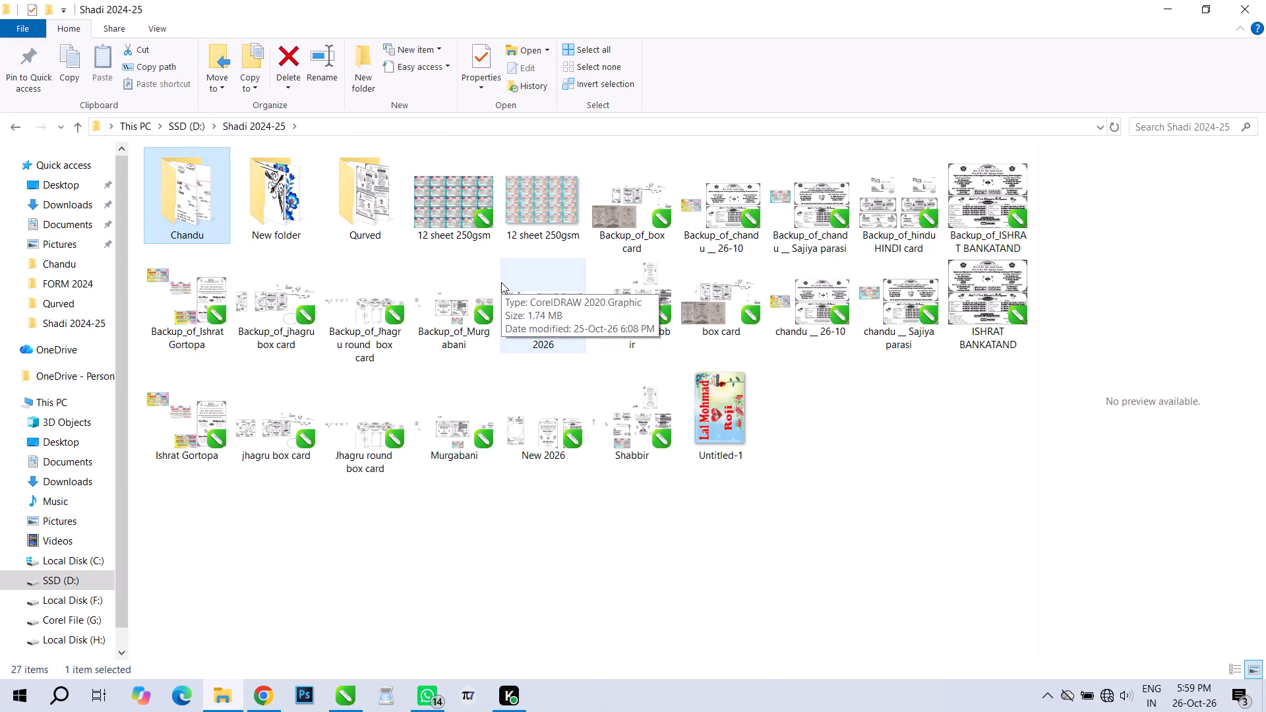
pyautogui.keyDown('ctrl'); pyautogui.scroll(7, 501, 282); pyautogui.keyUp('ctrl')
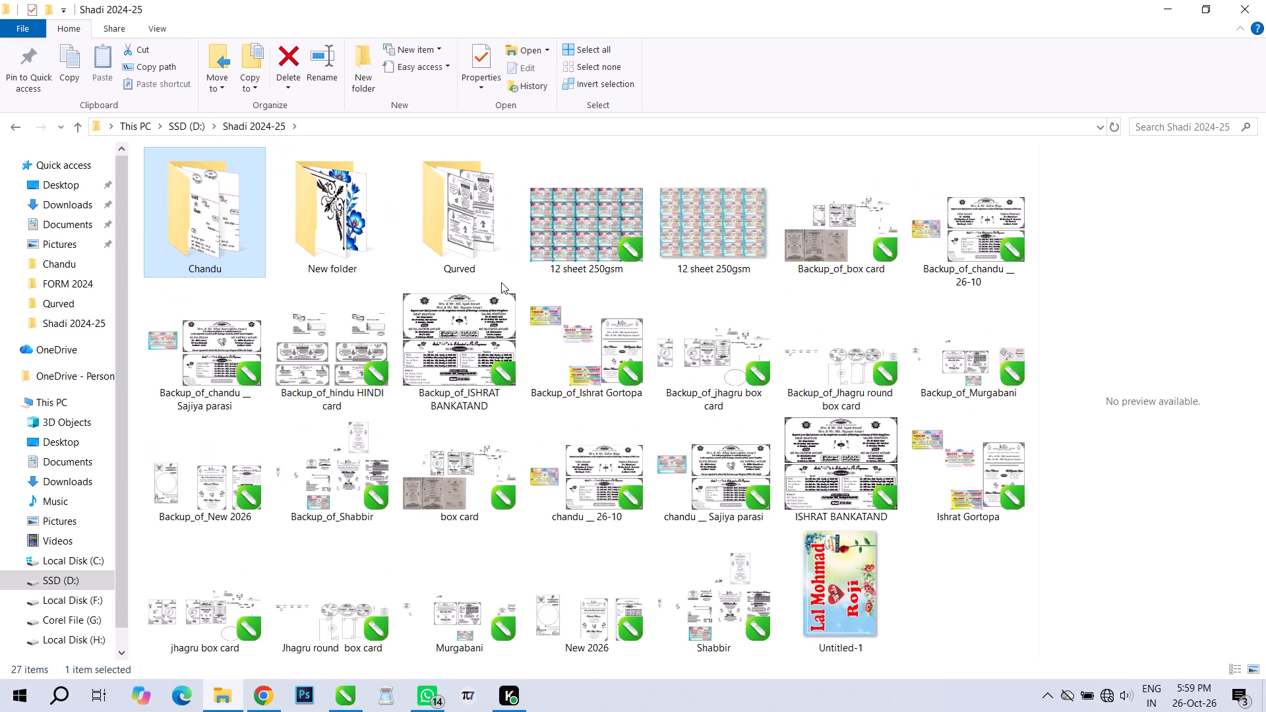
pyautogui.scroll(-1, 501, 282)
pyautogui.click(254, 403)
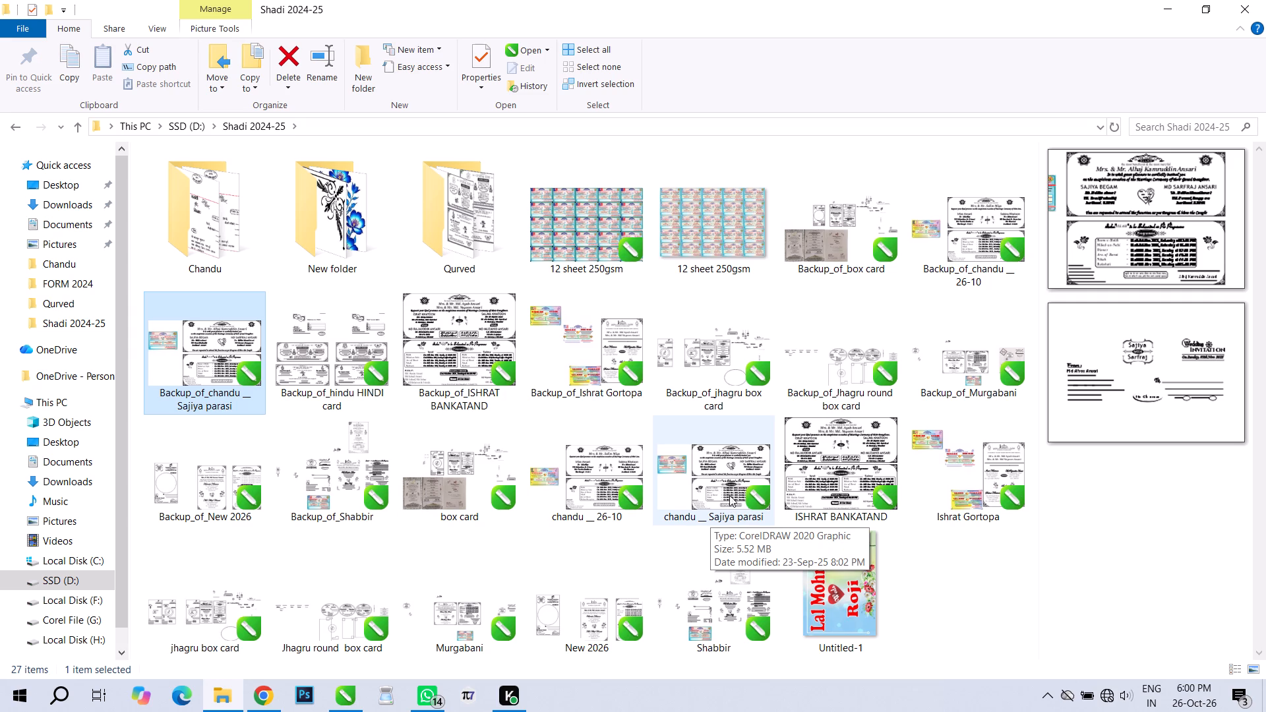
pyautogui.doubleClick(736, 456)
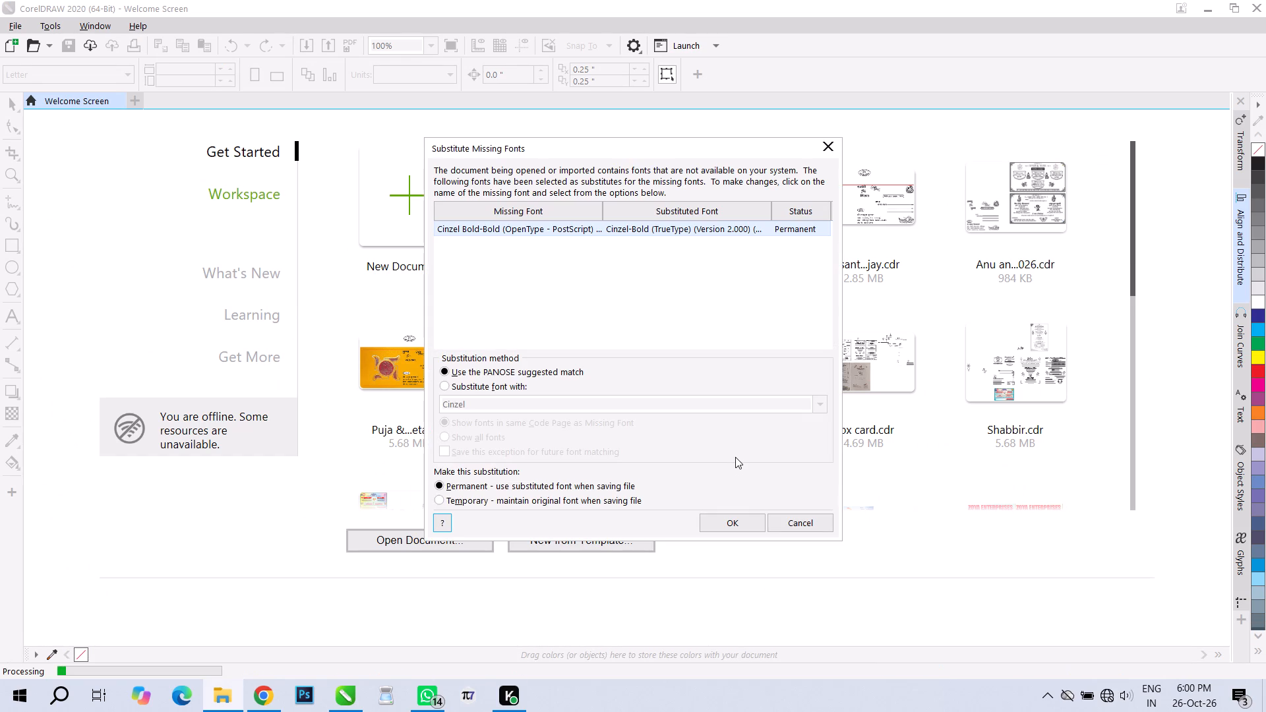
pyautogui.click(746, 521)
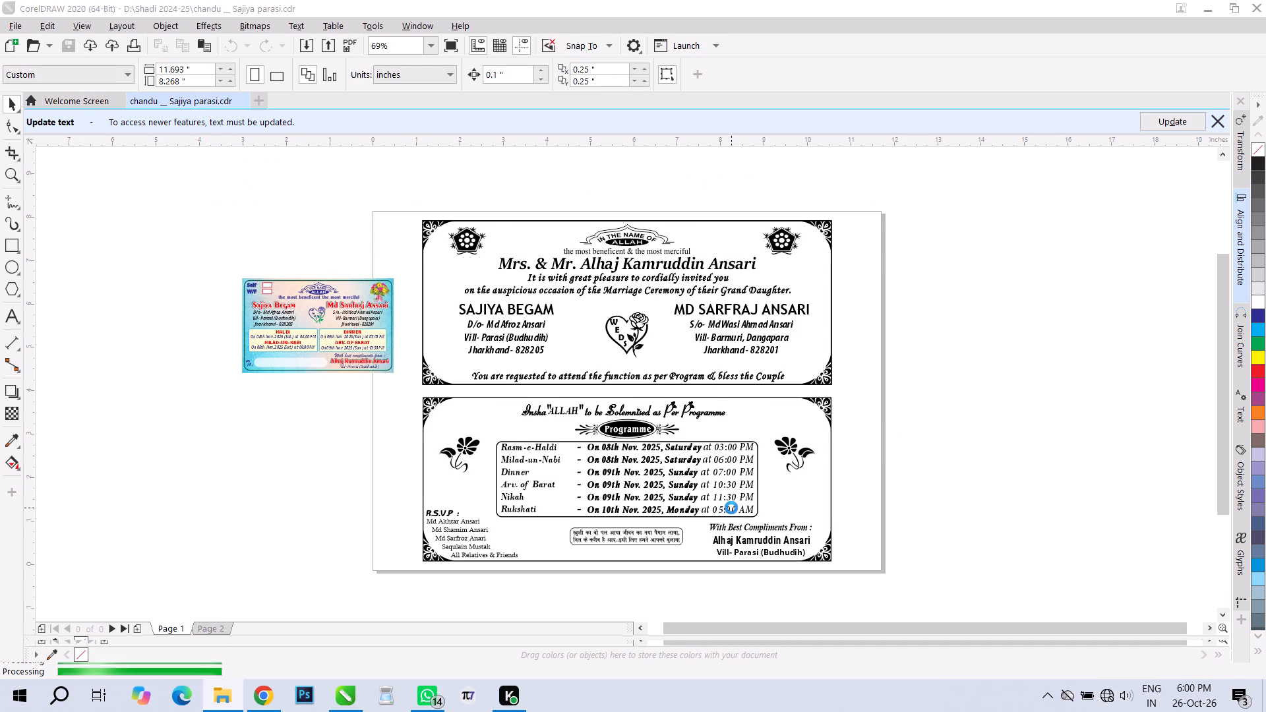
# Open the host name line on the upper card for text editing and select the name between "Mrs. & Mr." and the surname.
pyautogui.scroll(1, 649, 270)
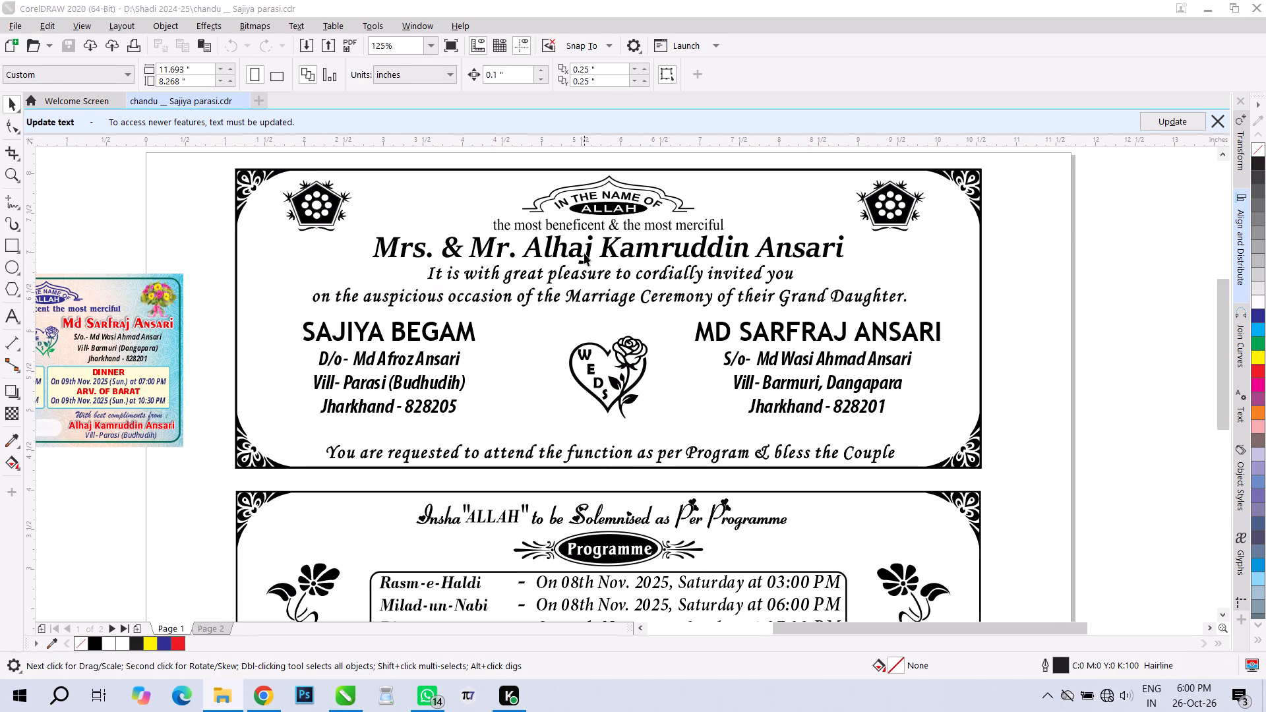
pyautogui.doubleClick(584, 253)
pyautogui.doubleClick(585, 256)
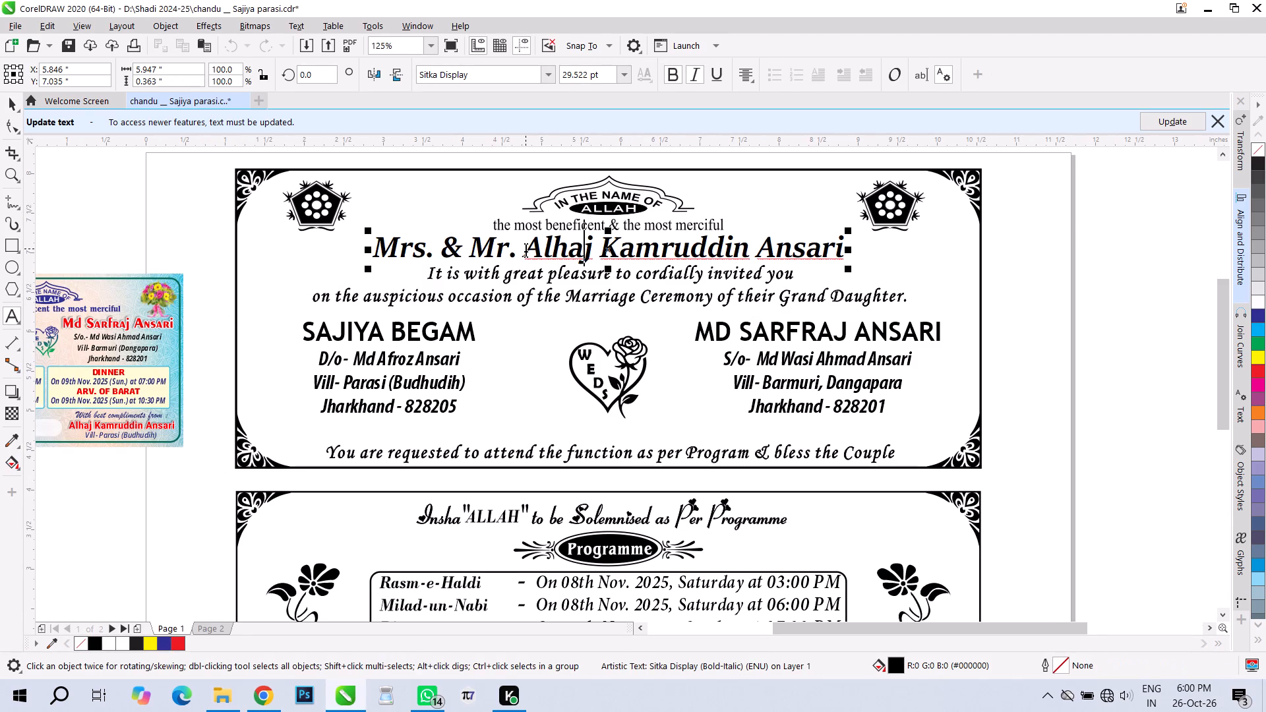
pyautogui.moveTo(526, 249); pyautogui.dragTo(752, 248)
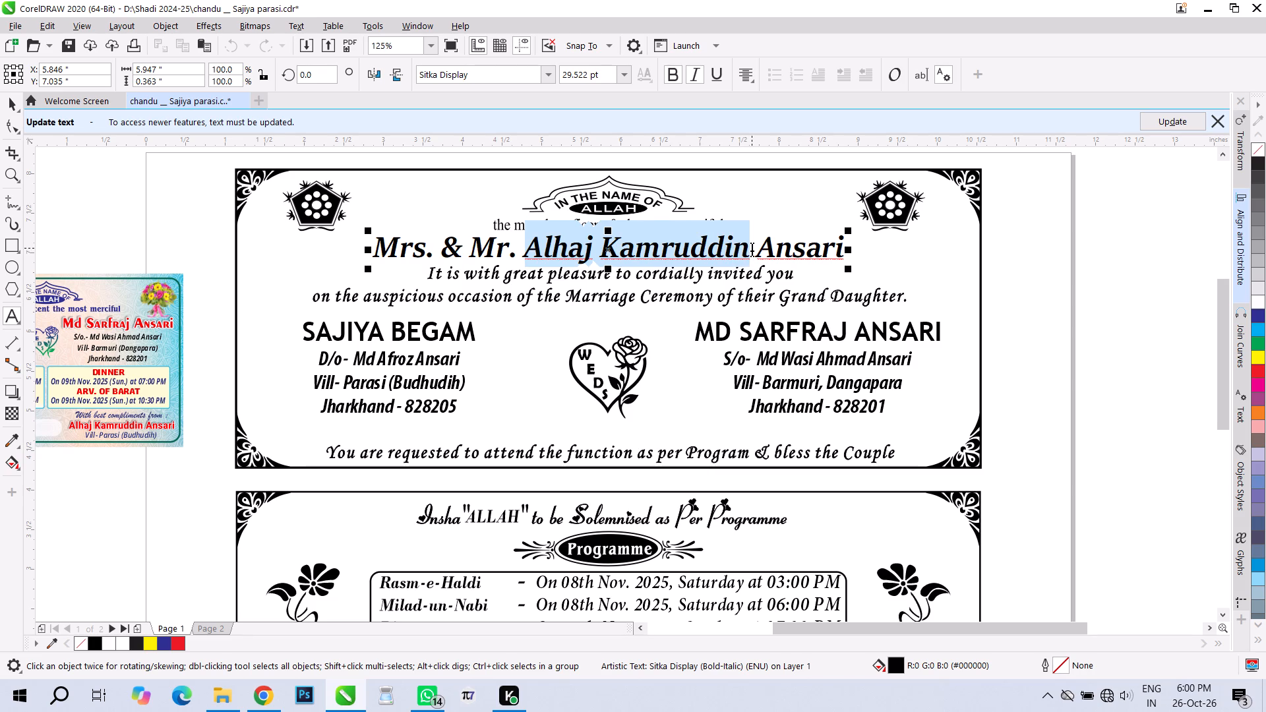
pyautogui.press('super+r')
pyautogui.hotkey('shift', 'Return')
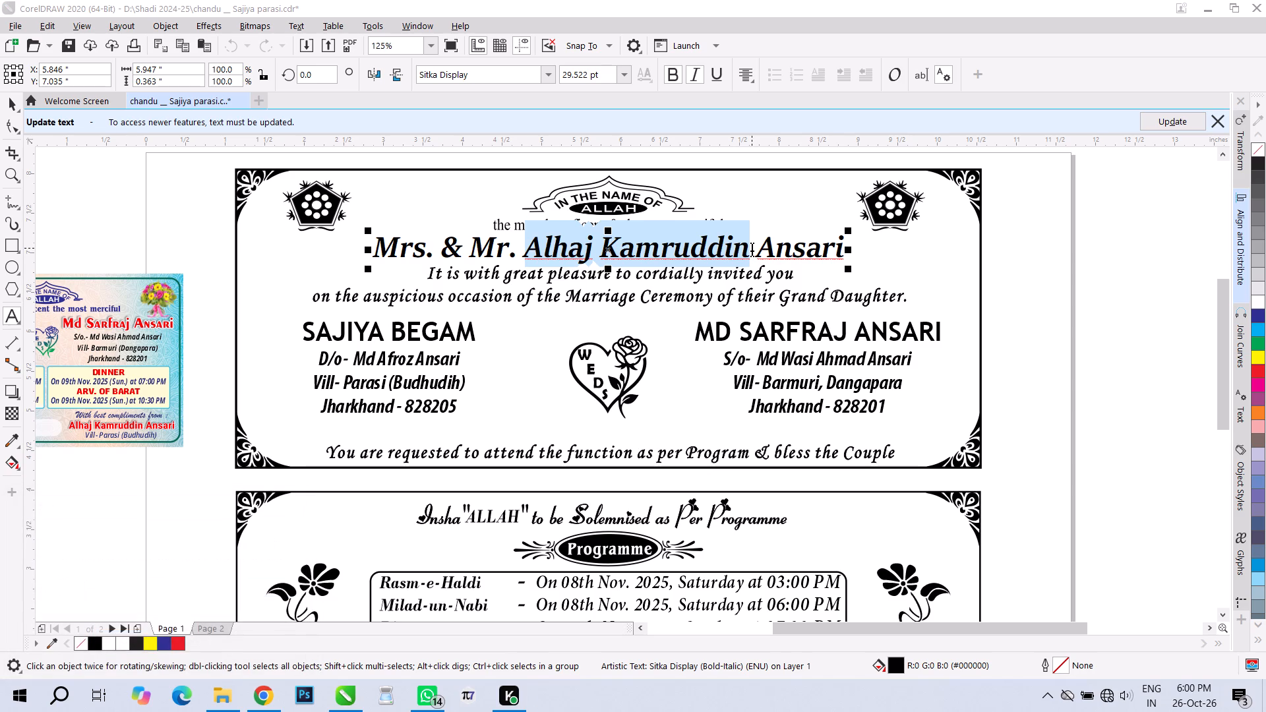
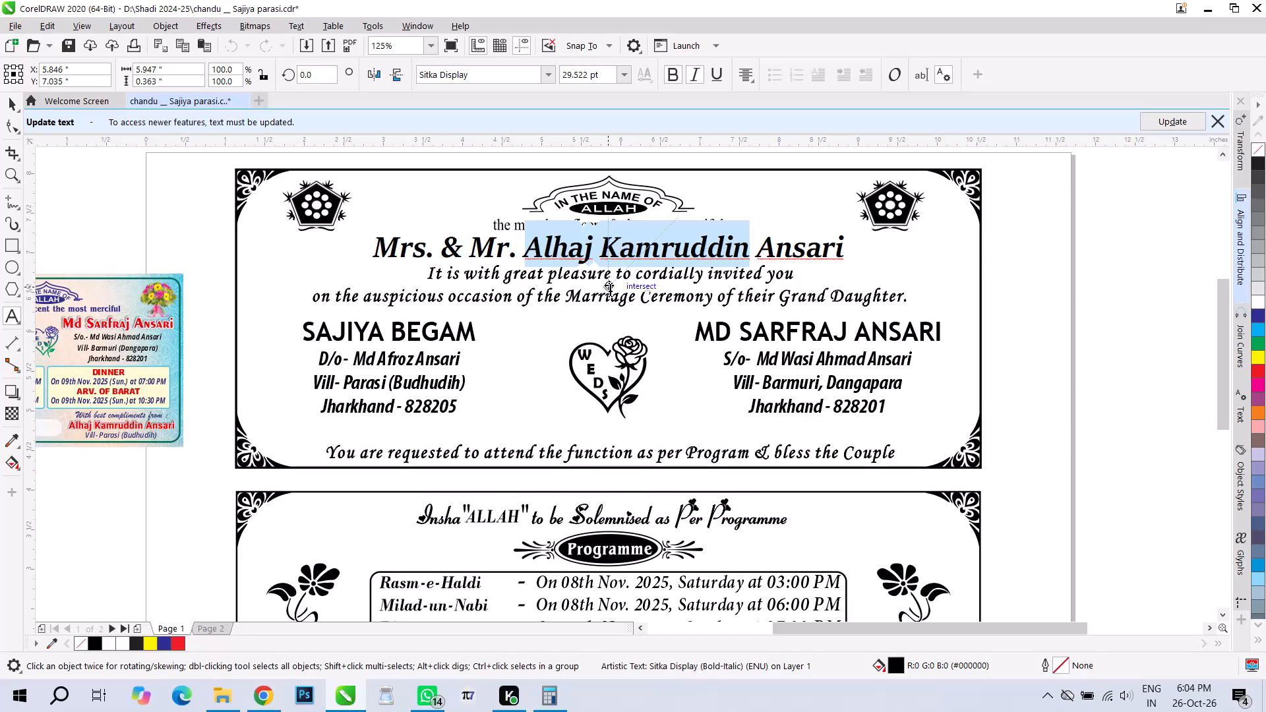
# Replace the host's given names after "Mrs. & Mr." in the invitation heading with "Sirajuddin", keeping the surname.
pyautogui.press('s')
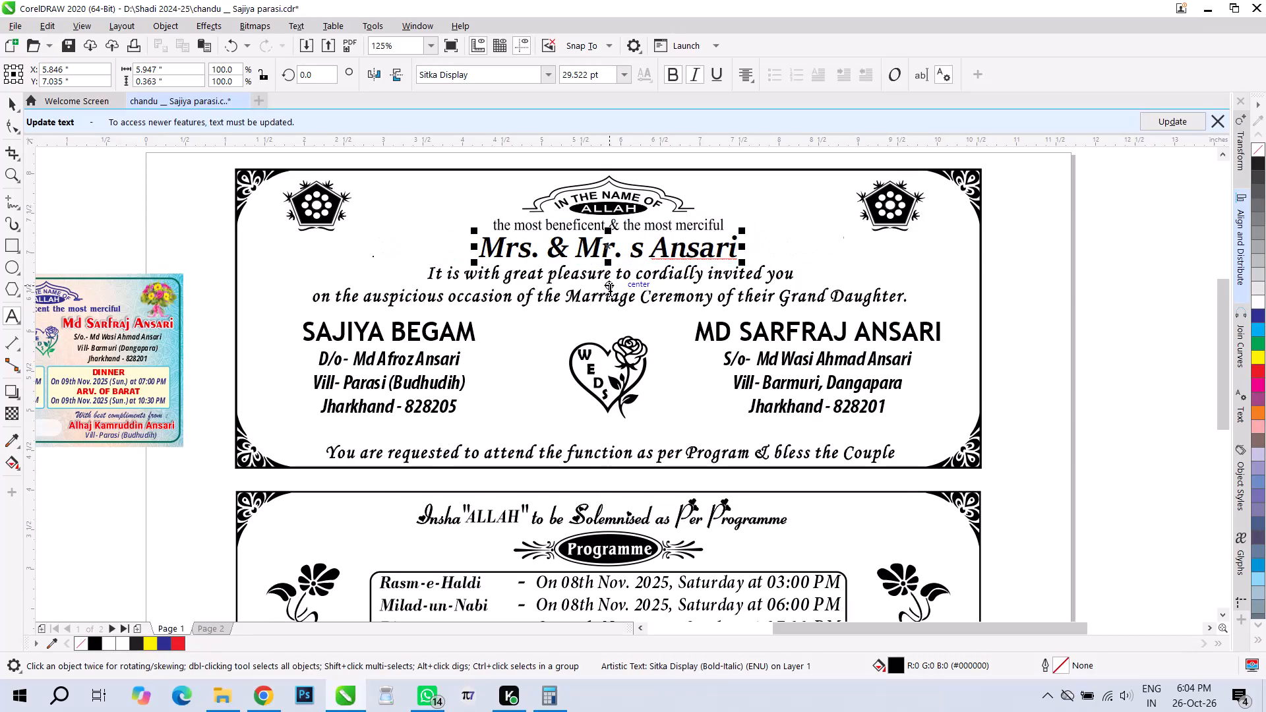
pyautogui.press('BackSpace')
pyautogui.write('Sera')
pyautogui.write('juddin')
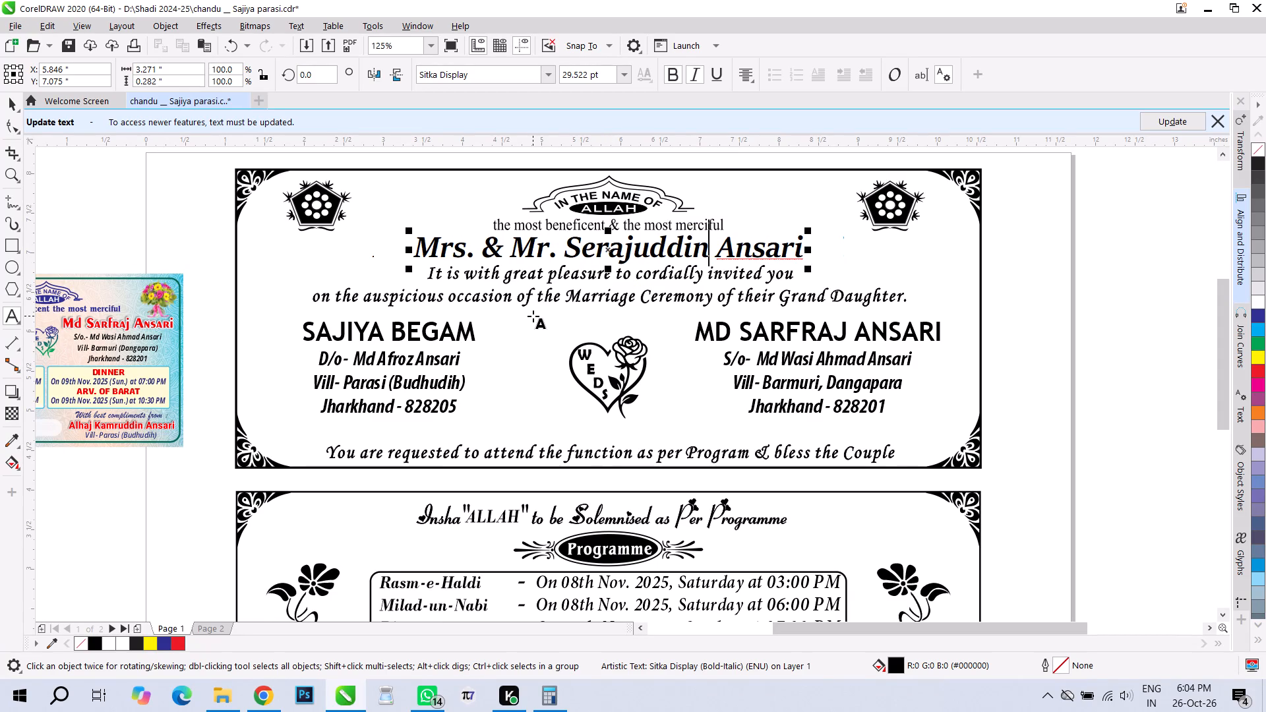
pyautogui.click(588, 251)
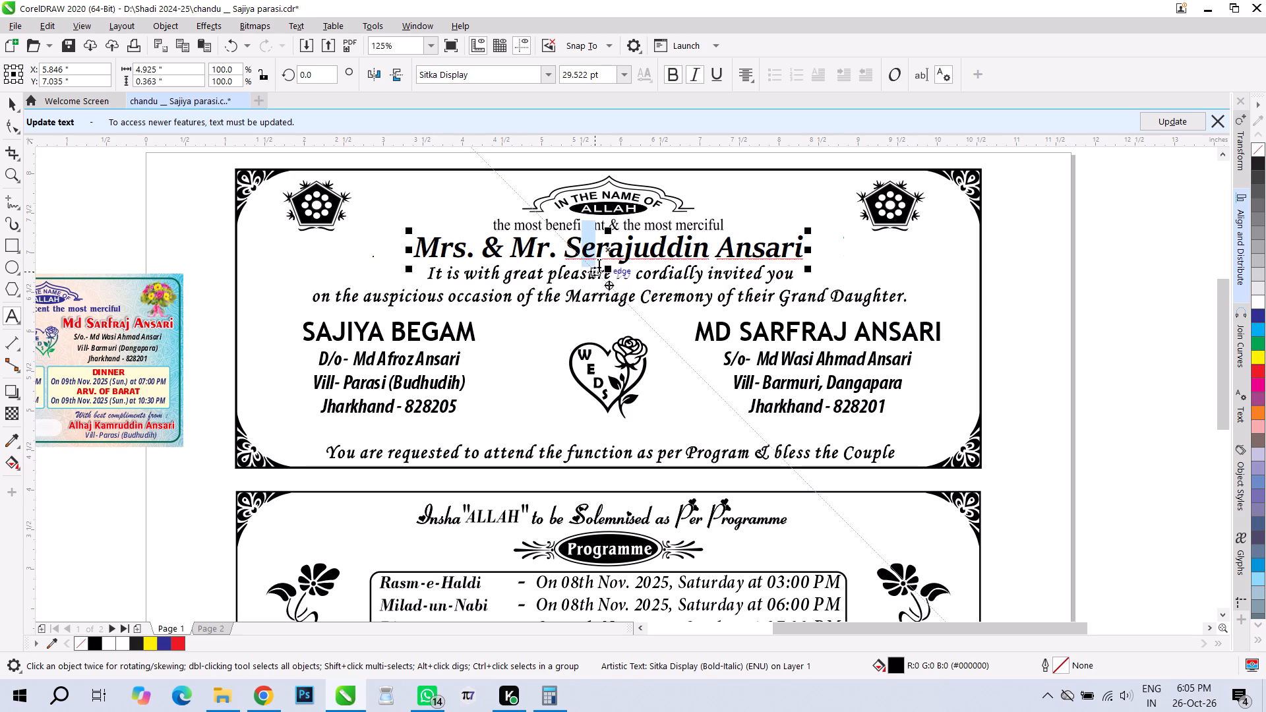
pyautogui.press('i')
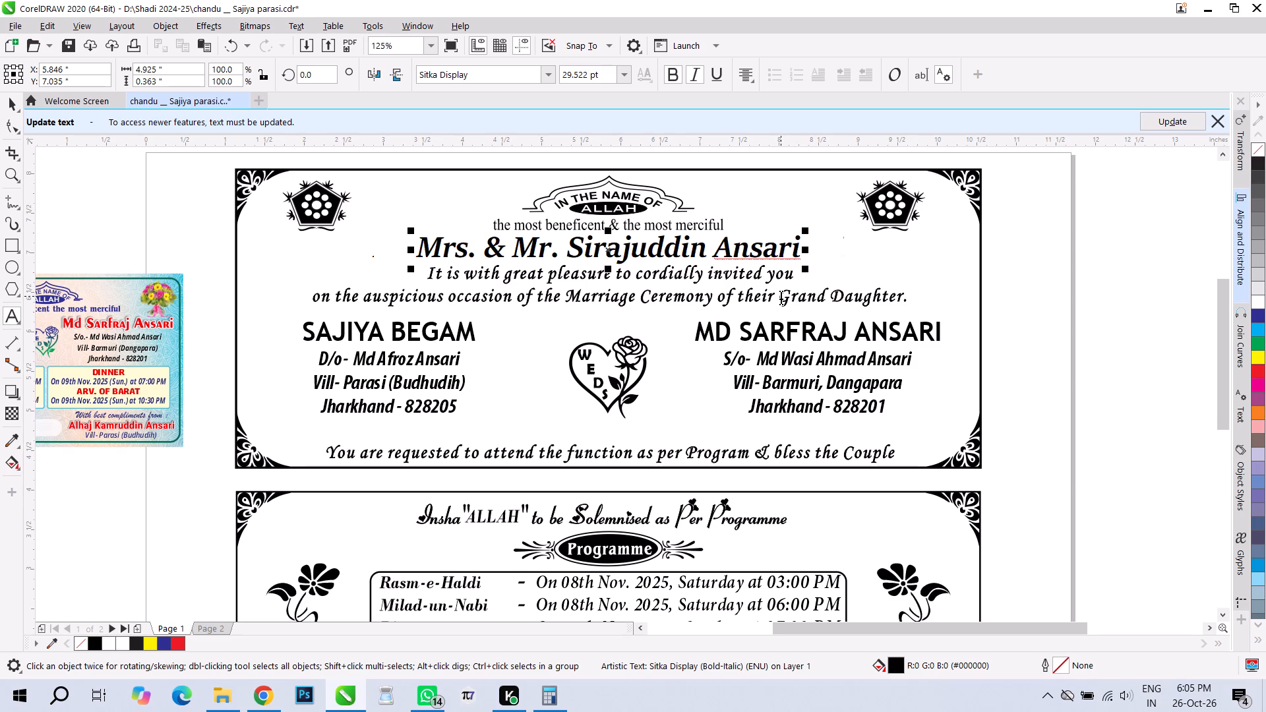
# Select the words "Grand Daughter" at the end of the marriage ceremony line for editing.
pyautogui.moveTo(781, 296); pyautogui.dragTo(887, 292)
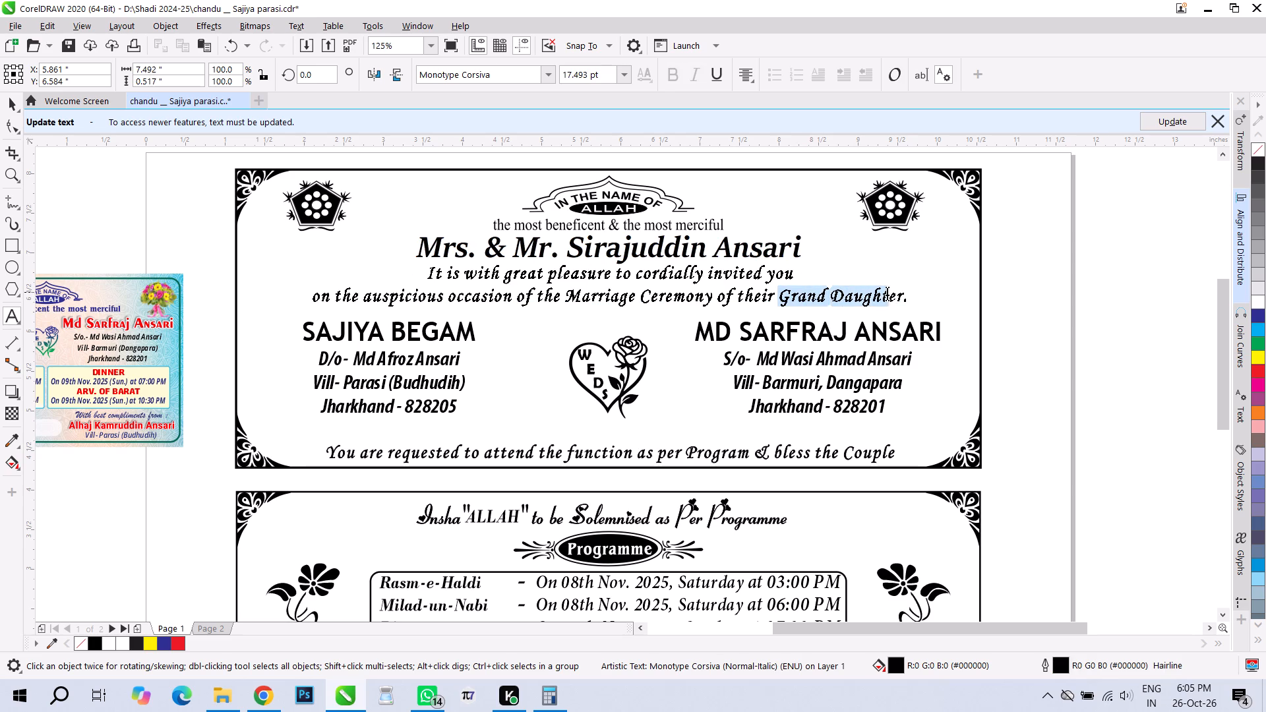
pyautogui.moveTo(887, 292); pyautogui.dragTo(907, 295)
pyautogui.moveTo(907, 295); pyautogui.dragTo(903, 293)
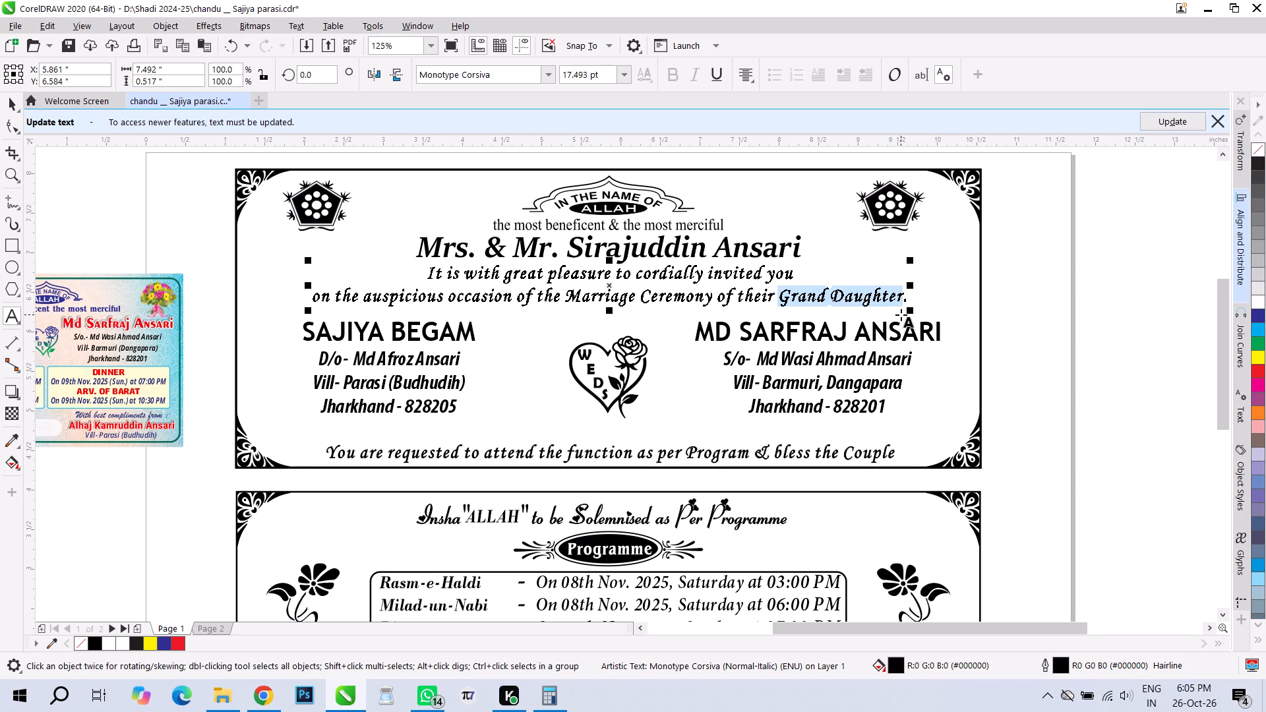
# Replace "Grand Daughter" with "Son" in the sentence announcing the marriage ceremony.
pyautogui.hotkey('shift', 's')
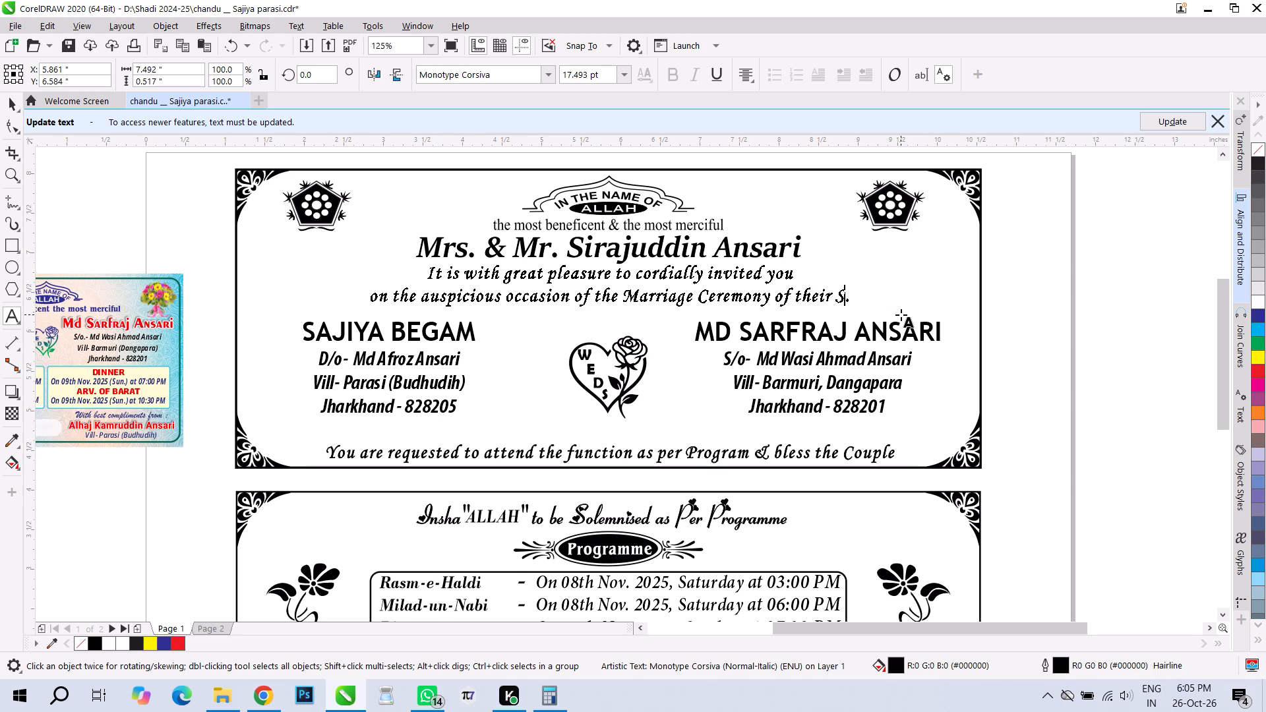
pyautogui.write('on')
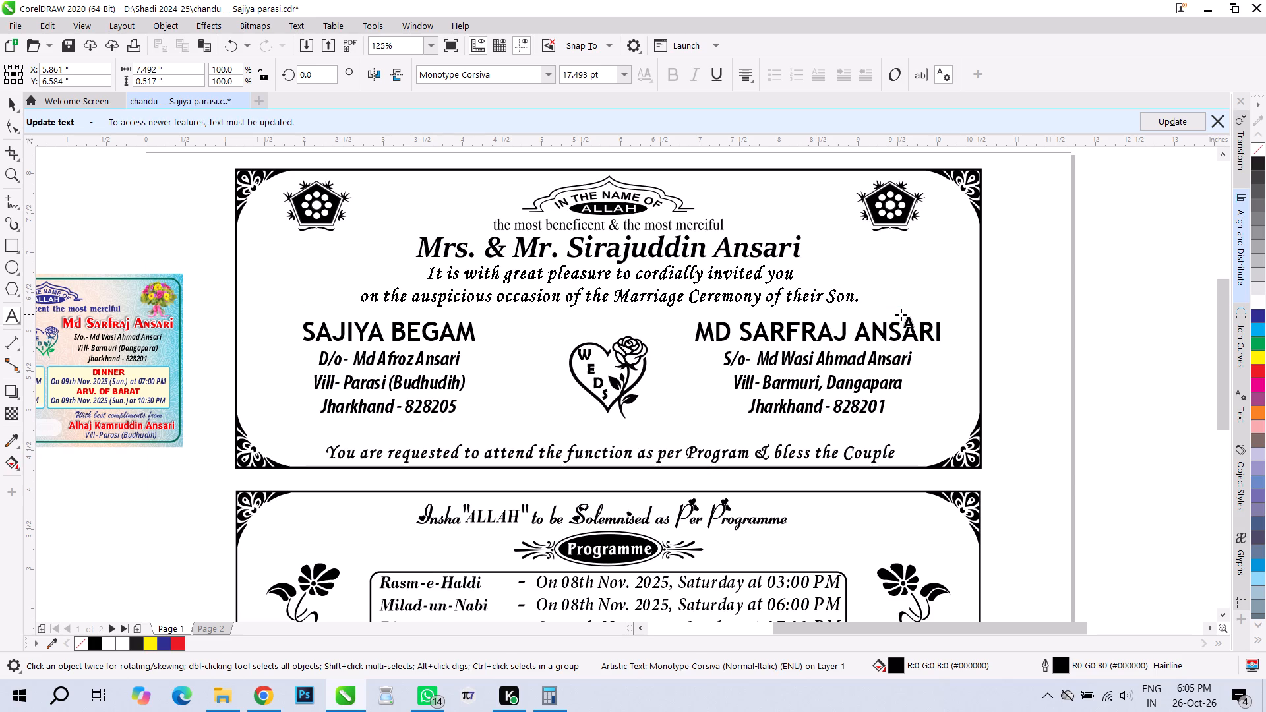
# Replace the bride's name on the left half of the card with the groom's name.
pyautogui.moveTo(305, 330); pyautogui.dragTo(460, 329)
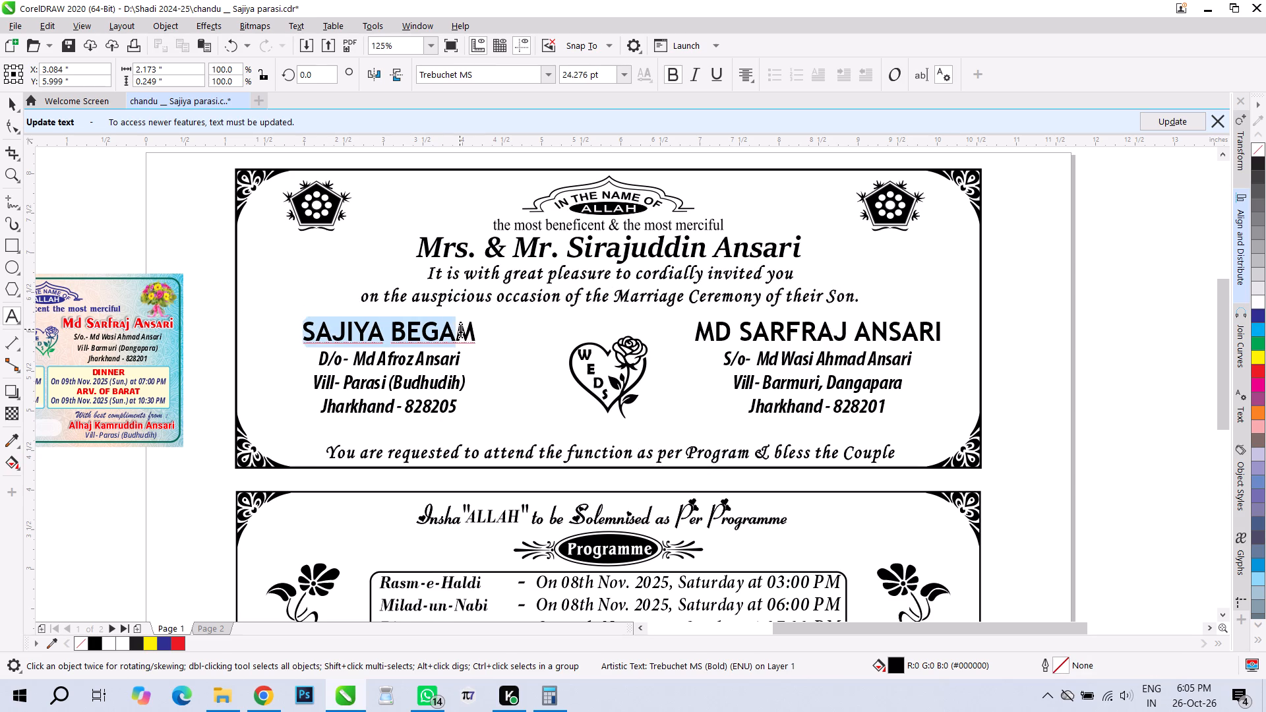
pyautogui.moveTo(460, 329); pyautogui.dragTo(478, 329)
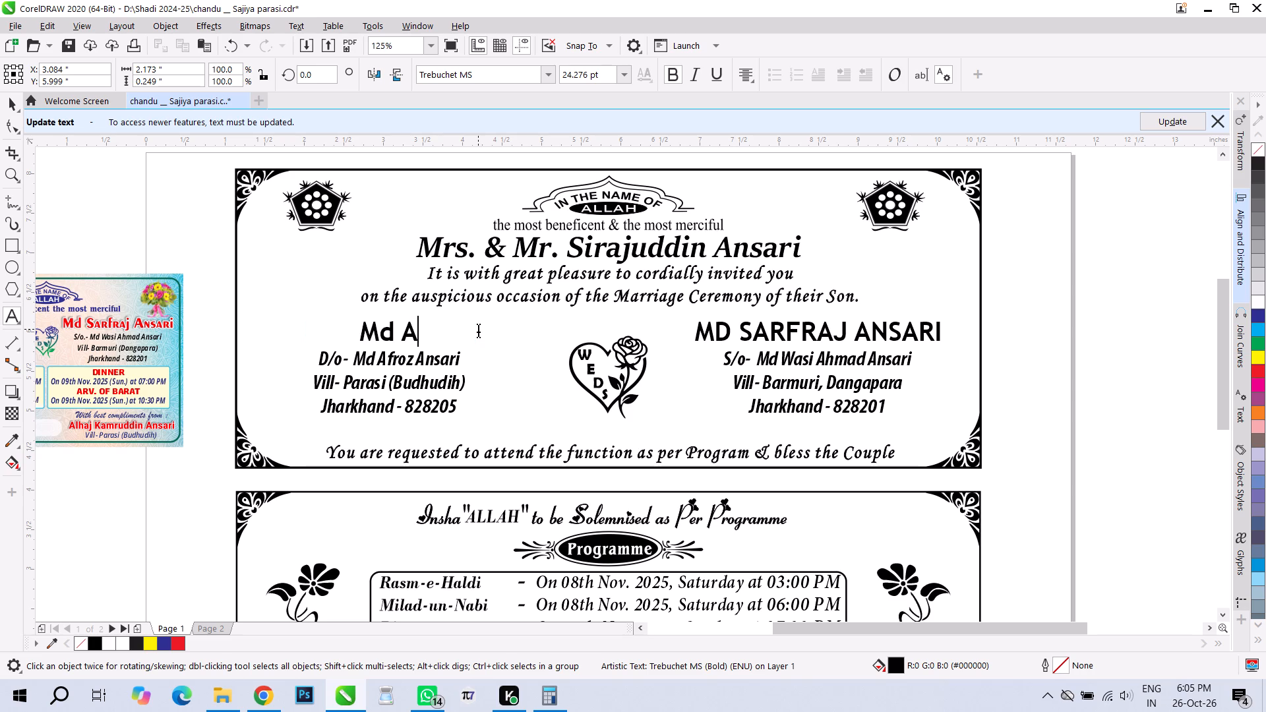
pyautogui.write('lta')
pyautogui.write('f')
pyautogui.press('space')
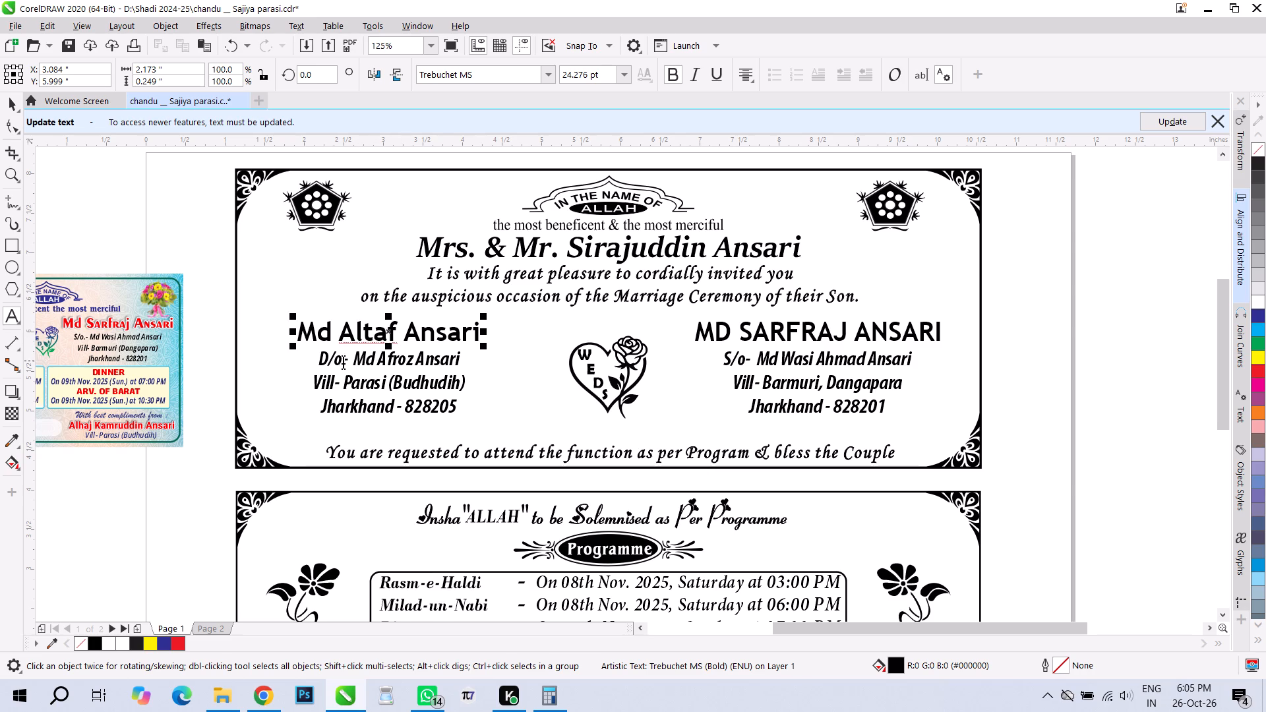
# Change the parentage line under the groom's name to "S/o-" followed by his father's first name, keeping the surname.
pyautogui.moveTo(328, 361); pyautogui.dragTo(320, 361)
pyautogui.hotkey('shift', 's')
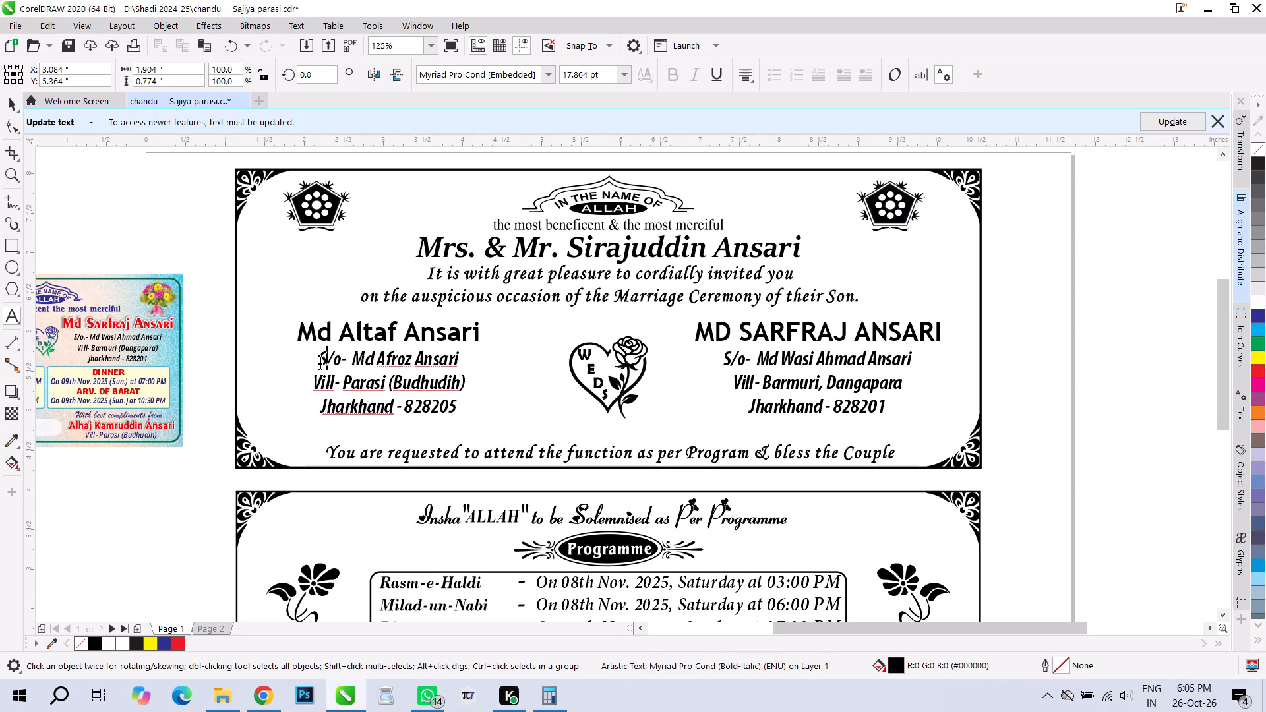
pyautogui.moveTo(352, 360); pyautogui.dragTo(376, 361)
pyautogui.moveTo(376, 361); pyautogui.dragTo(411, 363)
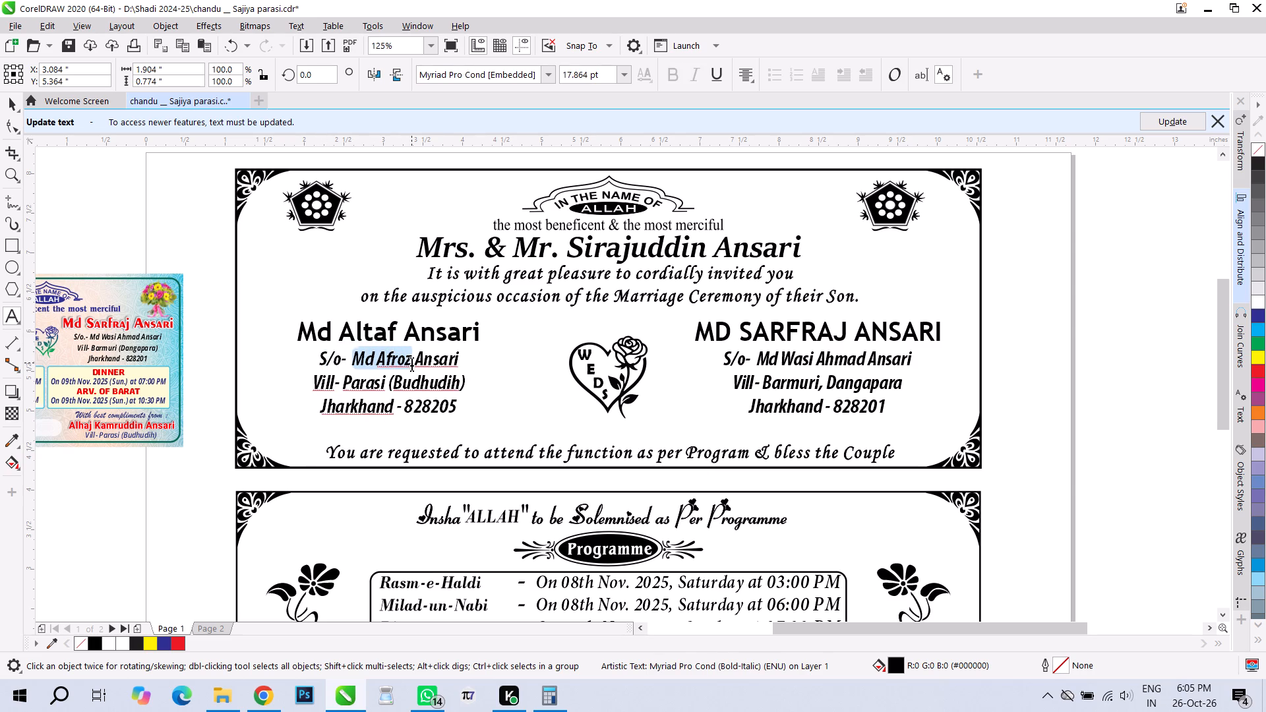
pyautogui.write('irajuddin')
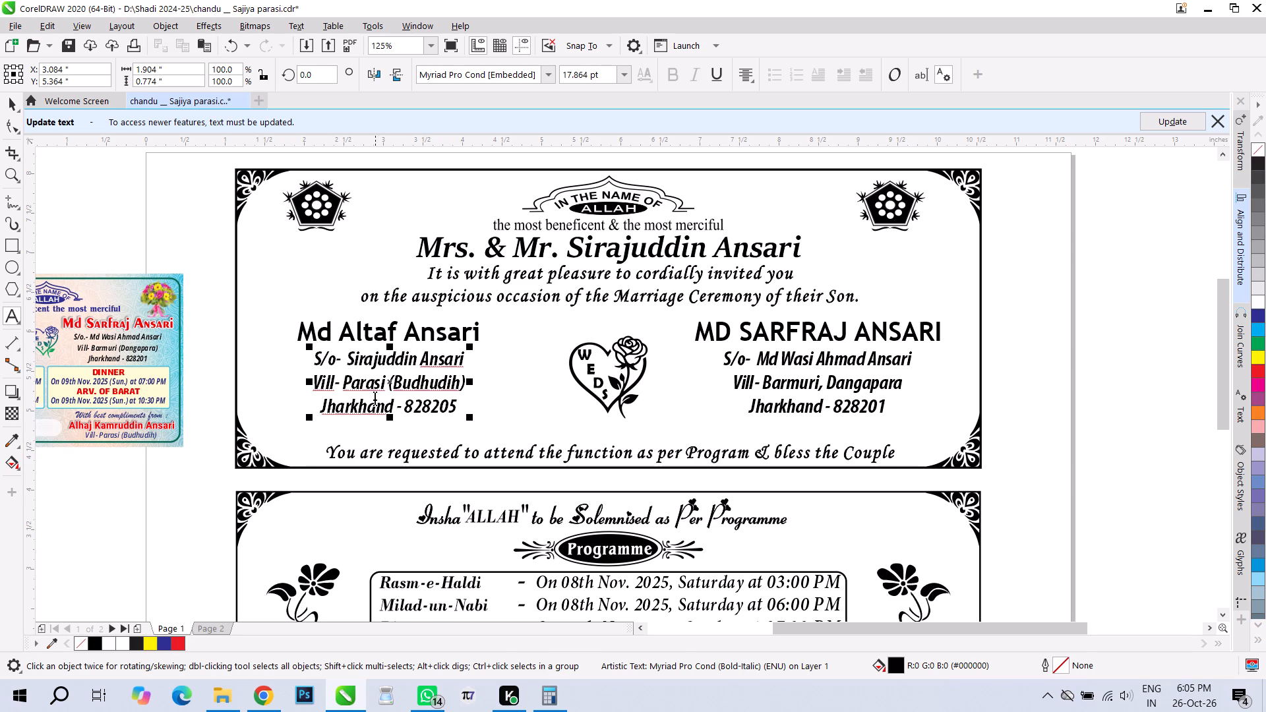
# Replace the village name on the "Vill-" line below the groom's parentage with his village.
pyautogui.moveTo(346, 389); pyautogui.dragTo(382, 386)
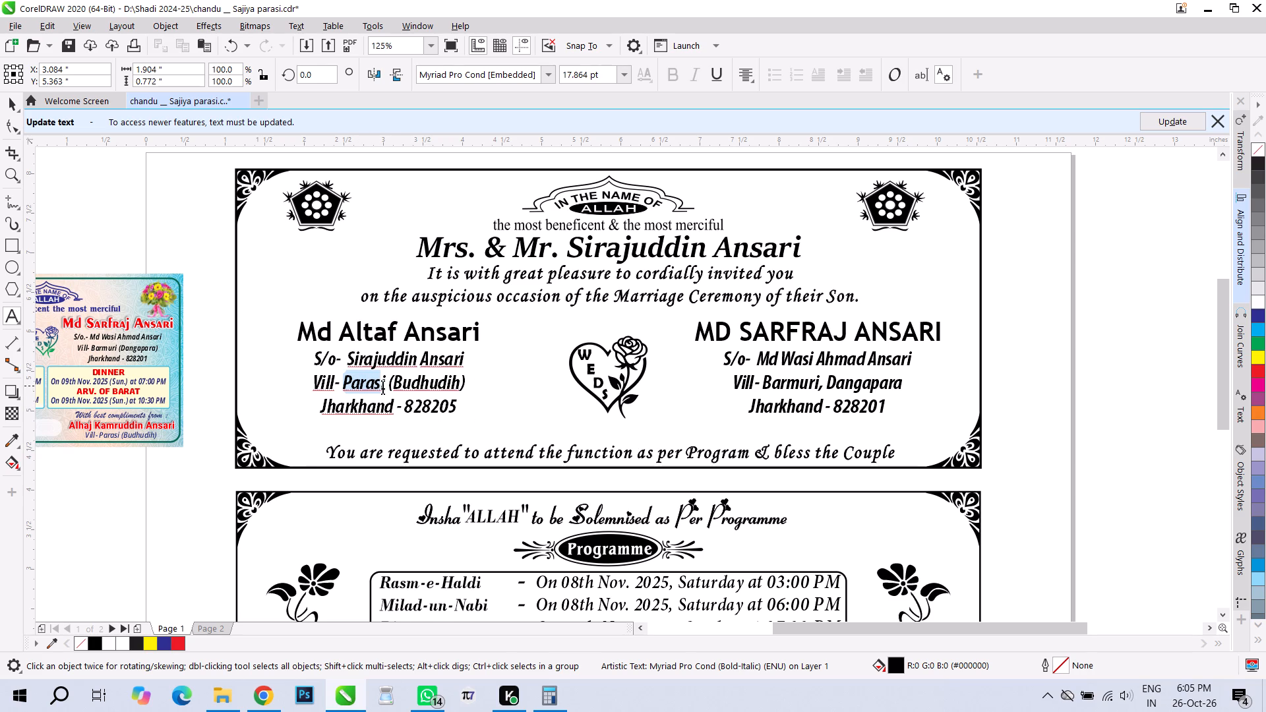
pyautogui.moveTo(382, 386); pyautogui.dragTo(464, 381)
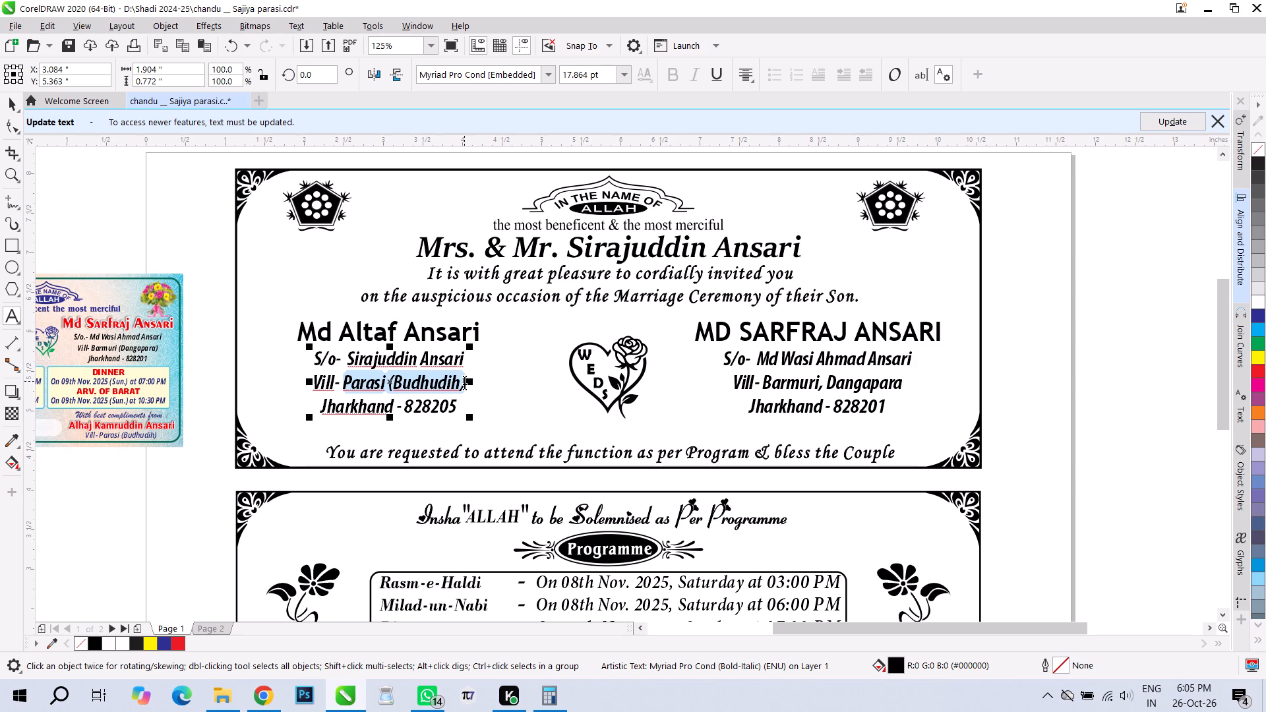
pyautogui.press('BackSpace')
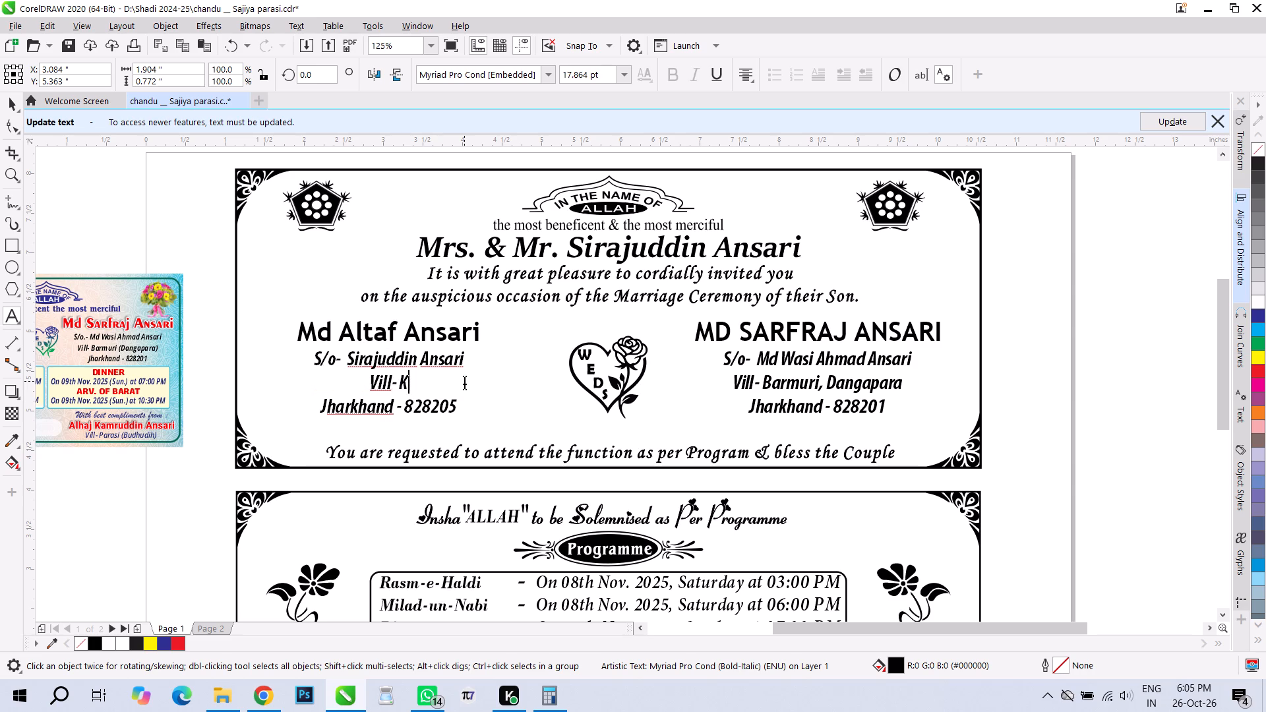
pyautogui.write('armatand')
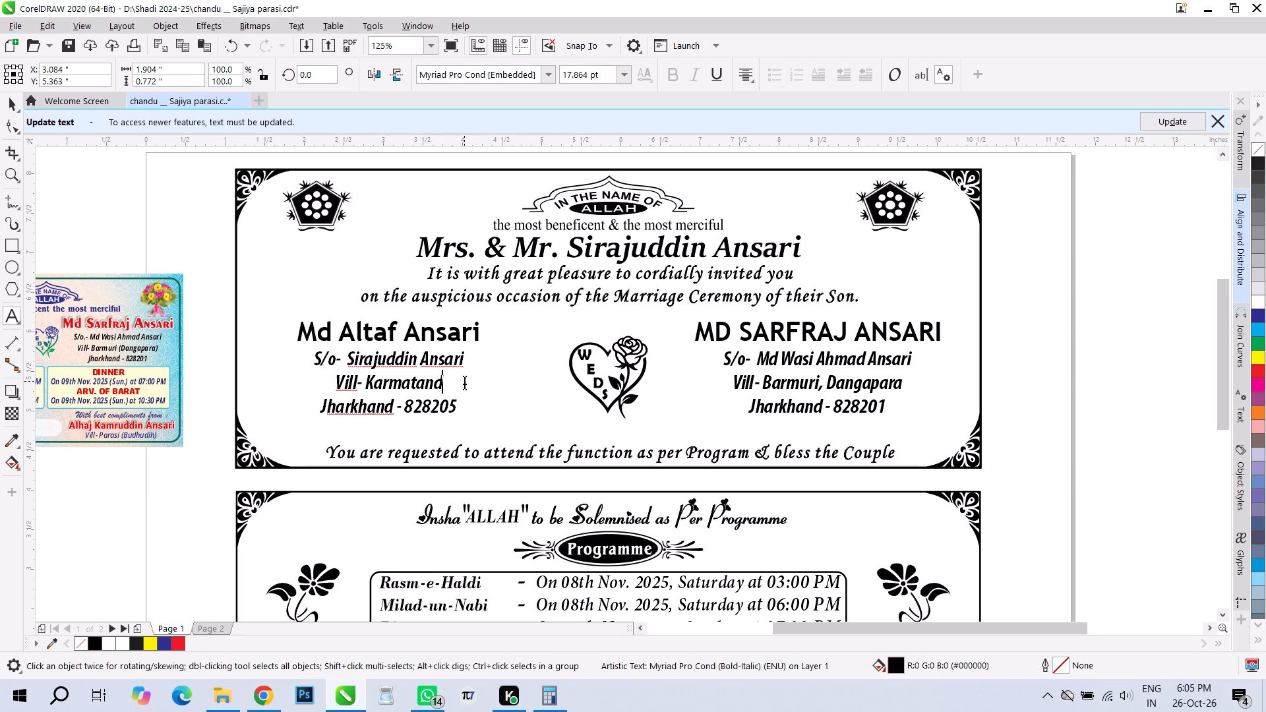
# Add a line below the groom's village giving his post office after "Po-" and police station after "Ps-".
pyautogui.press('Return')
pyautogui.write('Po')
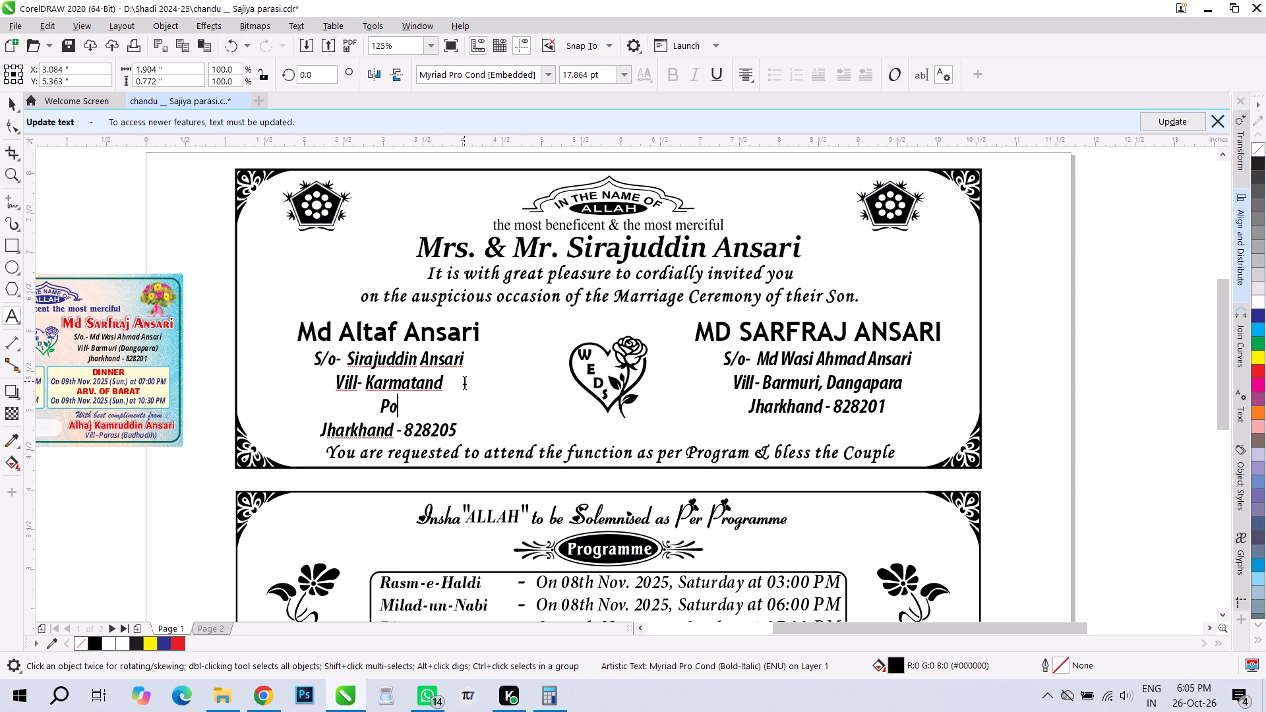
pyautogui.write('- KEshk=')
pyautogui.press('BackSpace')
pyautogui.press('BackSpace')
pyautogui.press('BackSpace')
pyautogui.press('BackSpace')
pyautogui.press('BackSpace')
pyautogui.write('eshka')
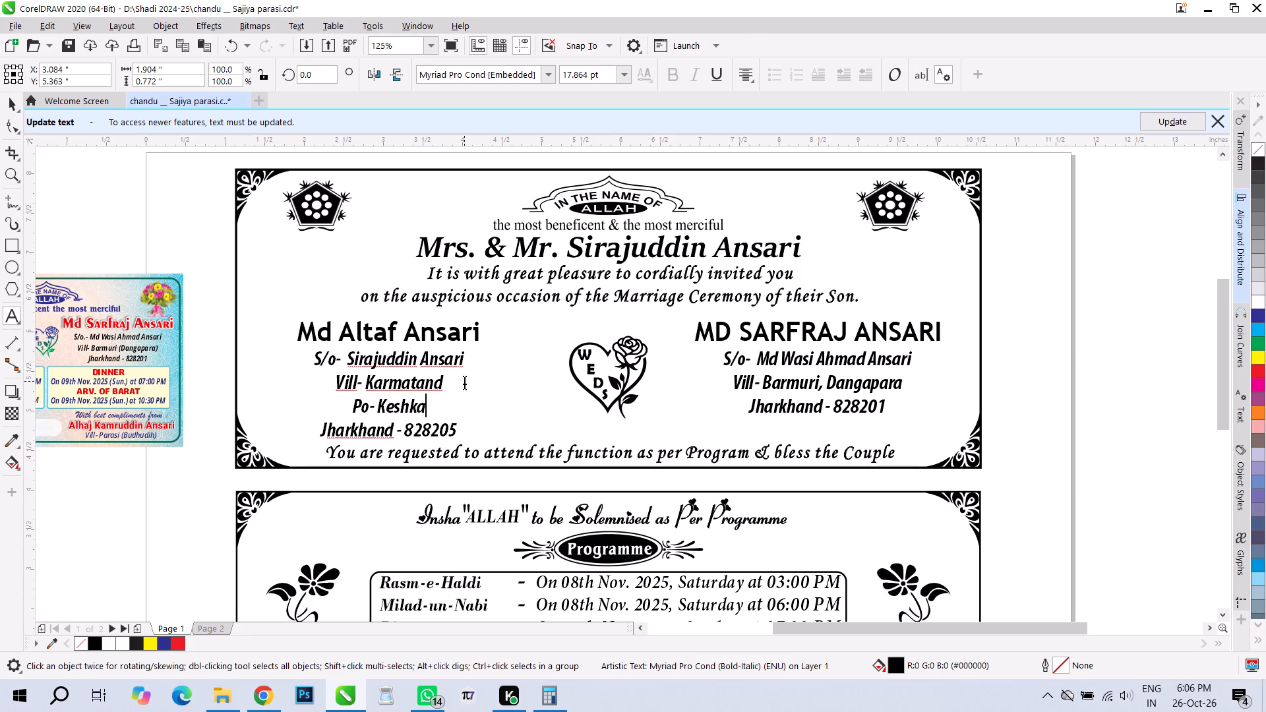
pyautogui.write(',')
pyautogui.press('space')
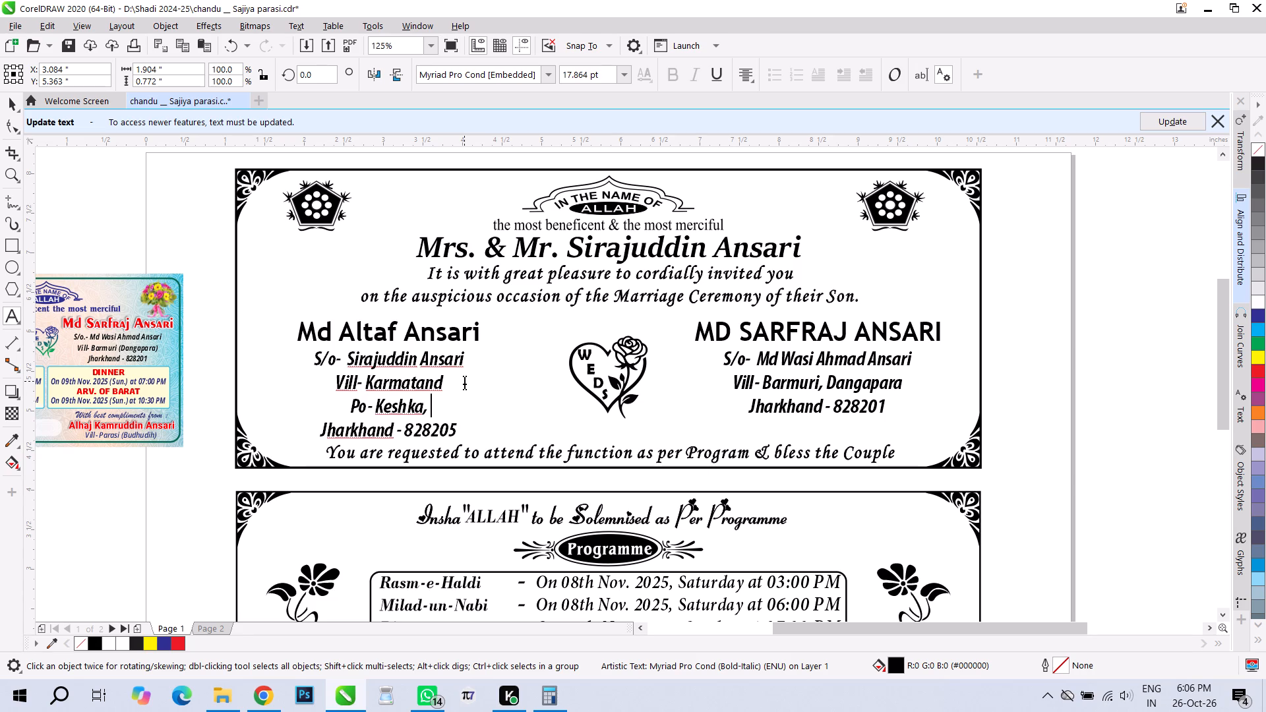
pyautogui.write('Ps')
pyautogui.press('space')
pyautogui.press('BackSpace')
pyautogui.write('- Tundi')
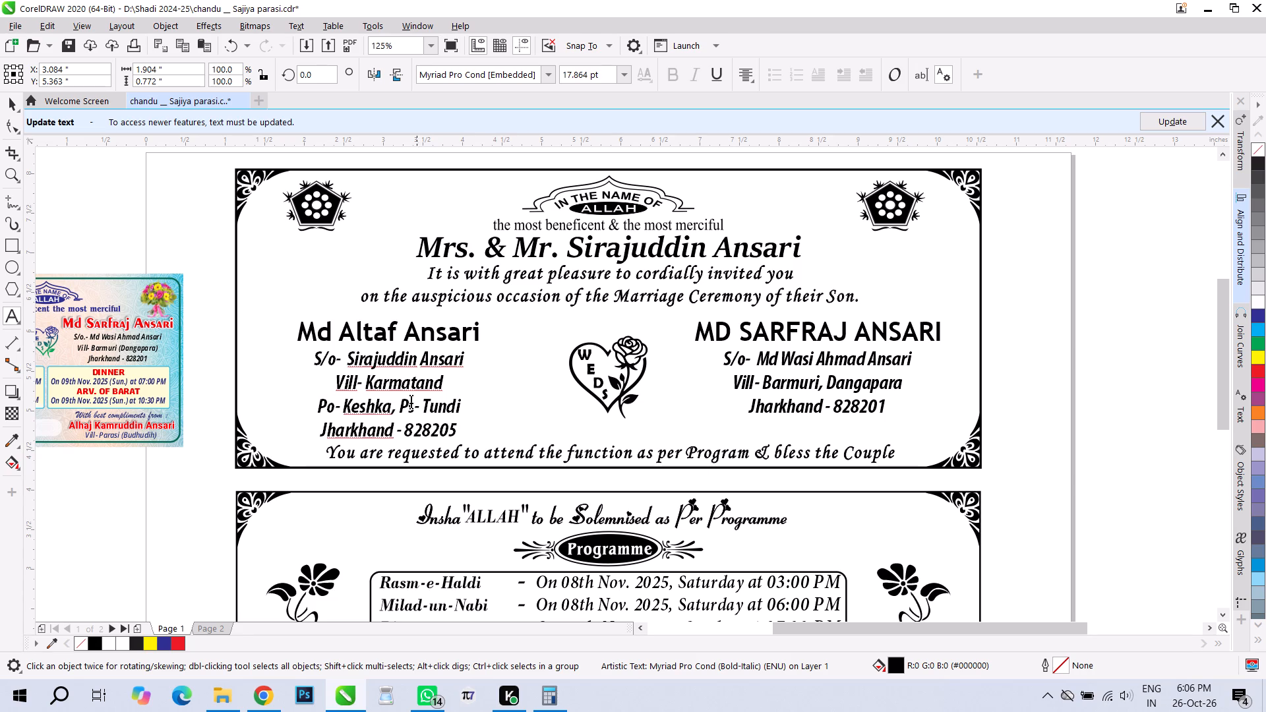
# Rewrite the last line of the groom's address as his district followed by "- JH", removing the full state name and postal code.
pyautogui.click(321, 432)
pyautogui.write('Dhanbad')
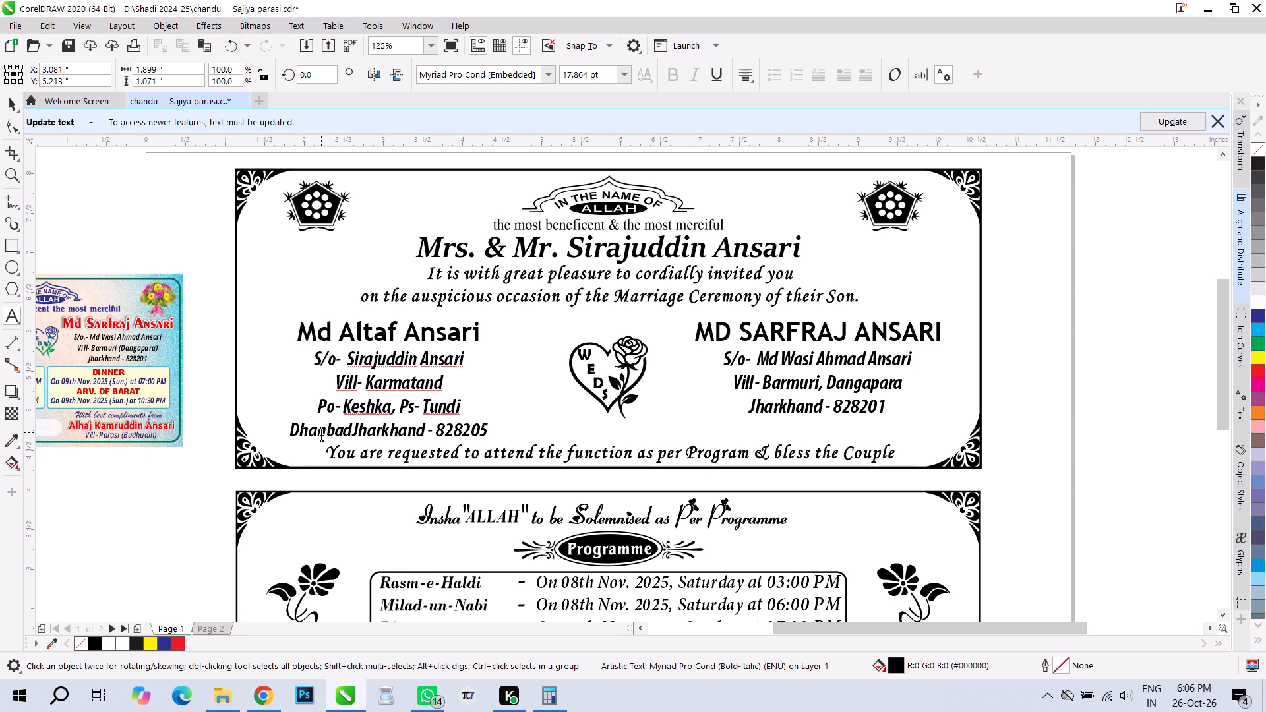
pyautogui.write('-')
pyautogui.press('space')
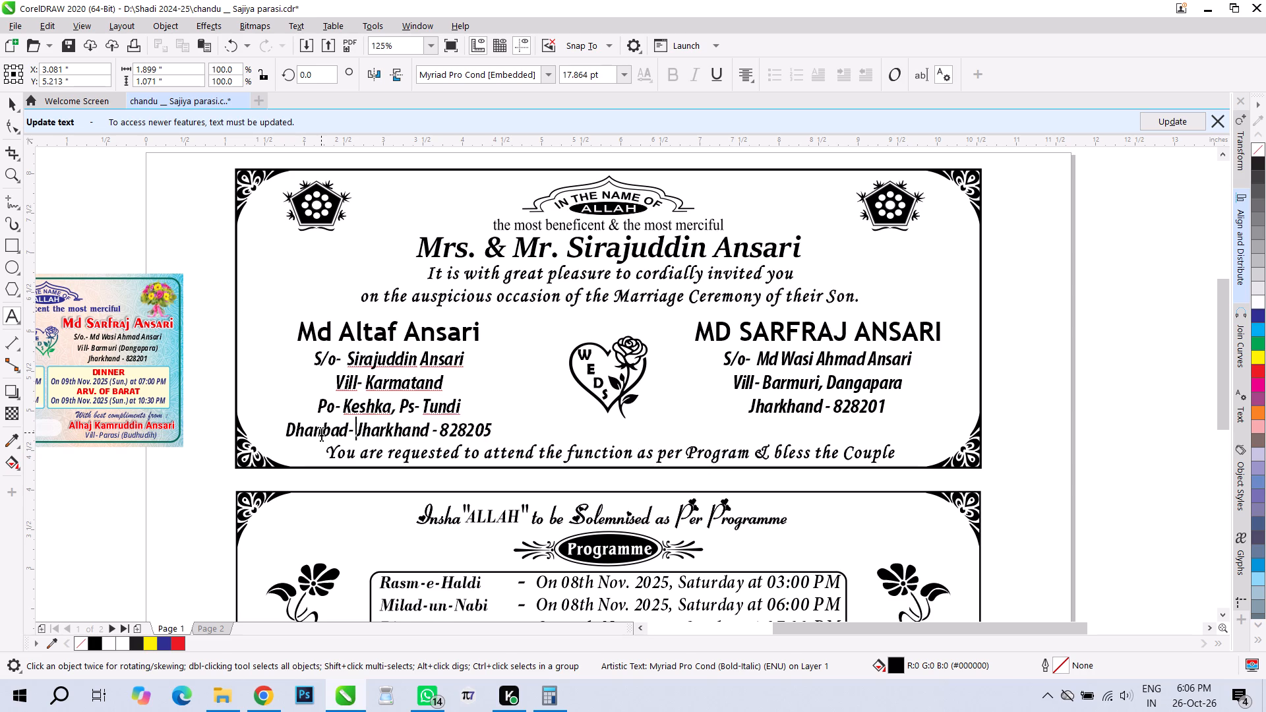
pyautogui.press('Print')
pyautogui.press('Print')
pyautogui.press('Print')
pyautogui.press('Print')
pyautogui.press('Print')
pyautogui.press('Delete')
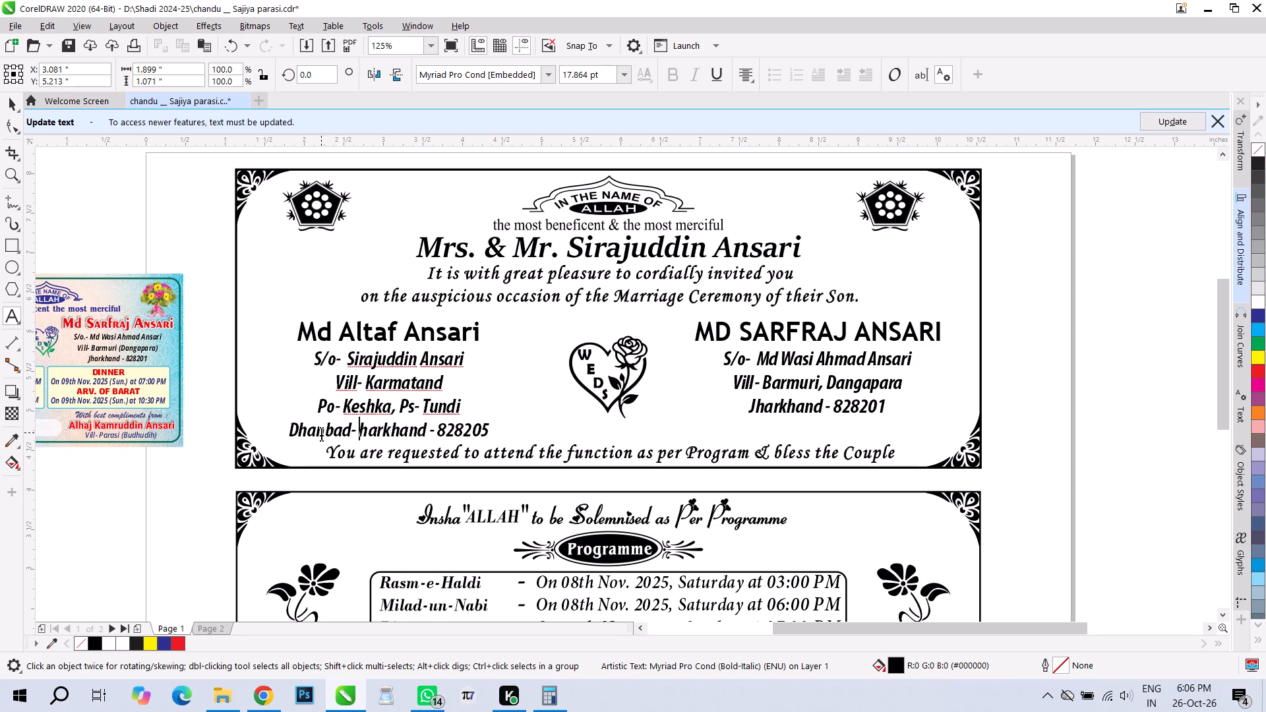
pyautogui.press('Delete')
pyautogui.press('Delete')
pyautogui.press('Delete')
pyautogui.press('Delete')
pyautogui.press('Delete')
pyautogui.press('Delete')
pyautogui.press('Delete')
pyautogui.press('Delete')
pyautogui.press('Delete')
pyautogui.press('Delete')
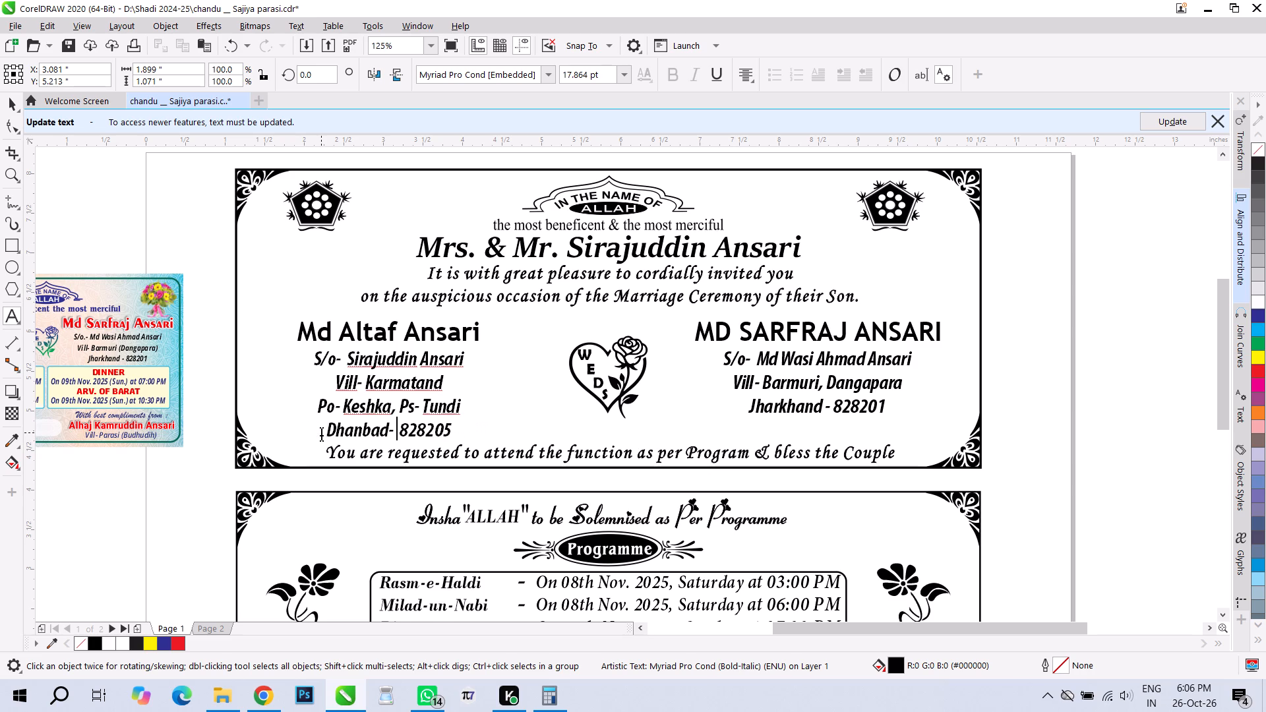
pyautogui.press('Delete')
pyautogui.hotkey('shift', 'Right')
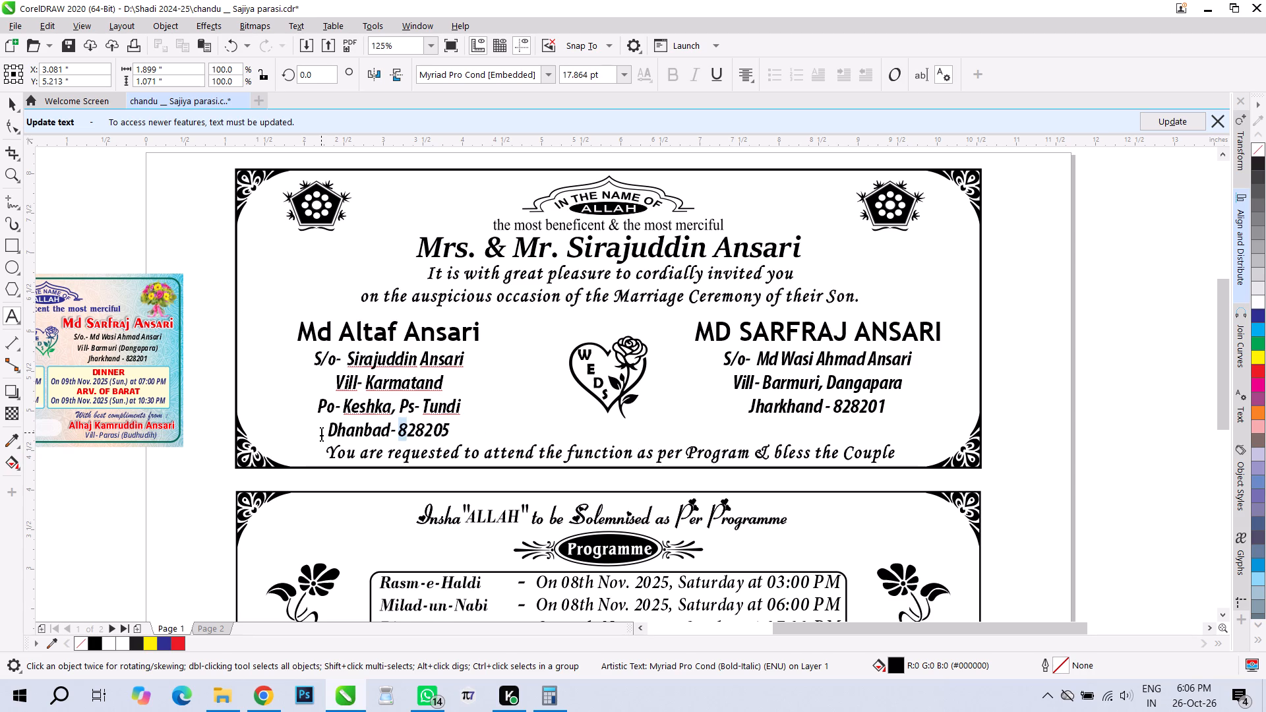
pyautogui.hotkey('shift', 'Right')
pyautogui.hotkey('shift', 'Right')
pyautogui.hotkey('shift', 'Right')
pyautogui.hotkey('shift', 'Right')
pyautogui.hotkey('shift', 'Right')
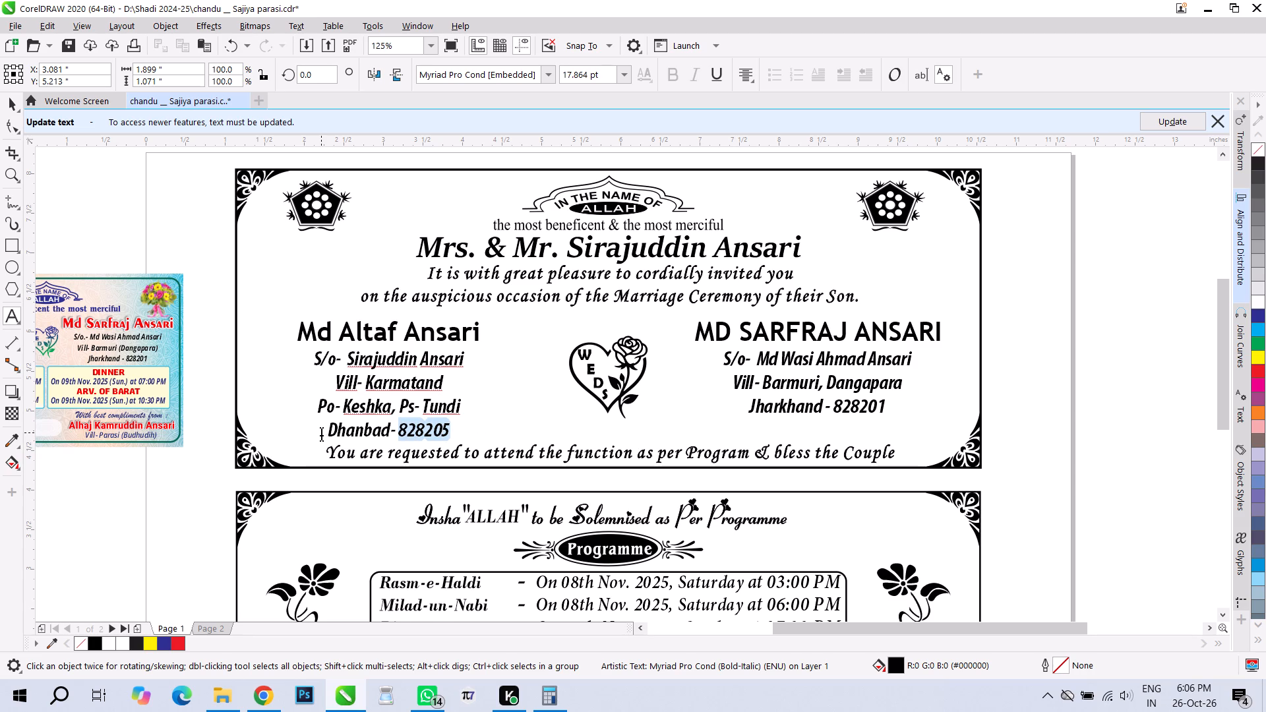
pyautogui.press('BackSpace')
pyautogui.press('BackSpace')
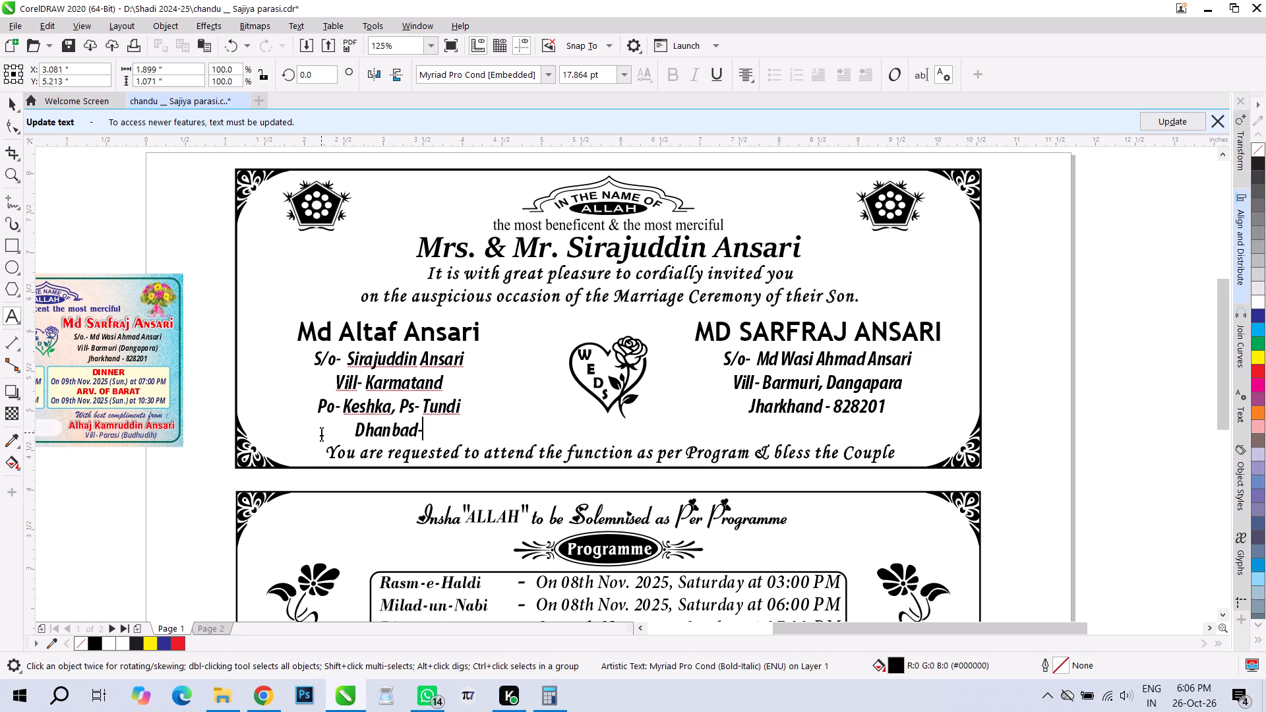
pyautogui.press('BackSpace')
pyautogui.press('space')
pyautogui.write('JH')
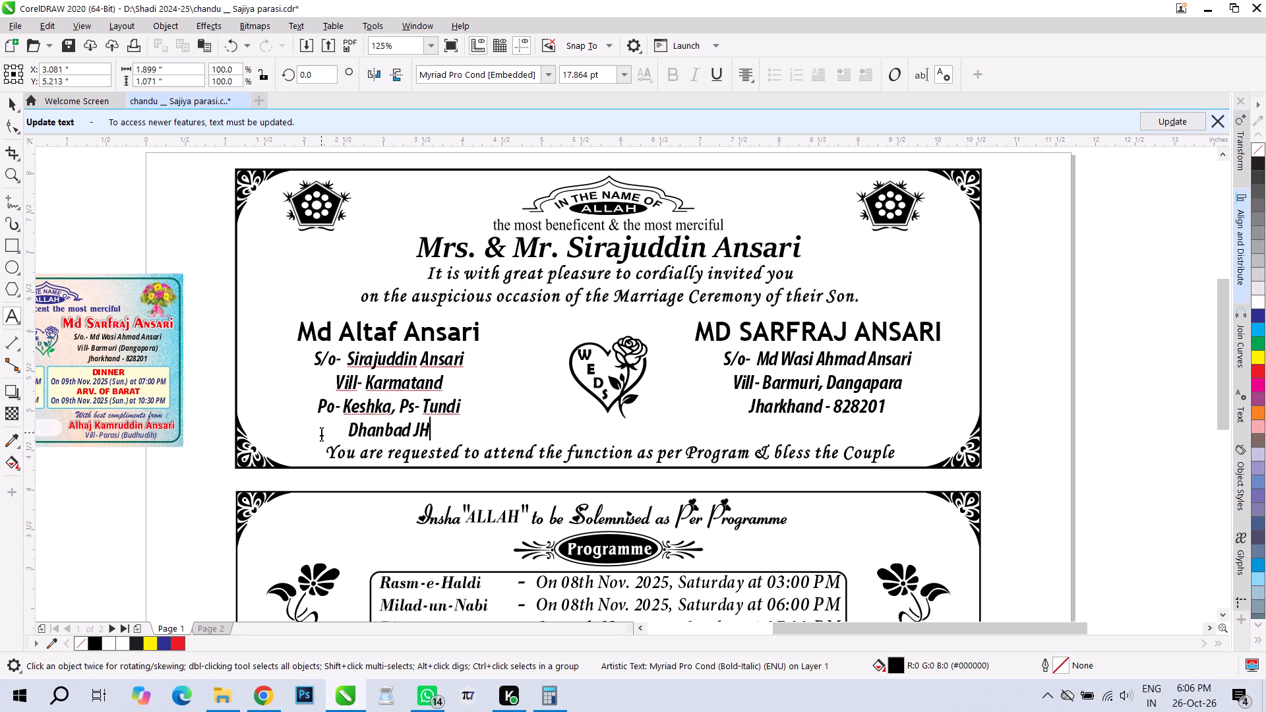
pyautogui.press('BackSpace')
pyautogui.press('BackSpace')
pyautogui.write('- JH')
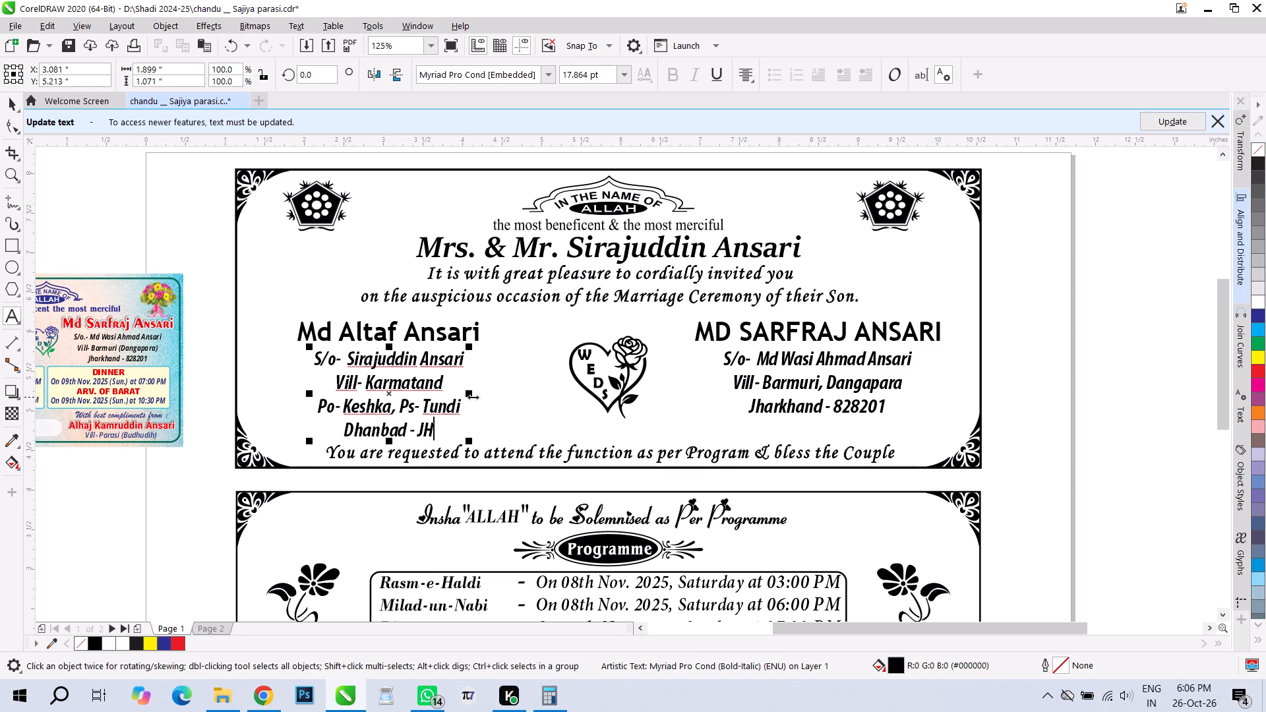
# Stretch the groom's parentage and address text horizontally to about 2.17 inches wide.
pyautogui.moveTo(473, 397); pyautogui.dragTo(491, 397)
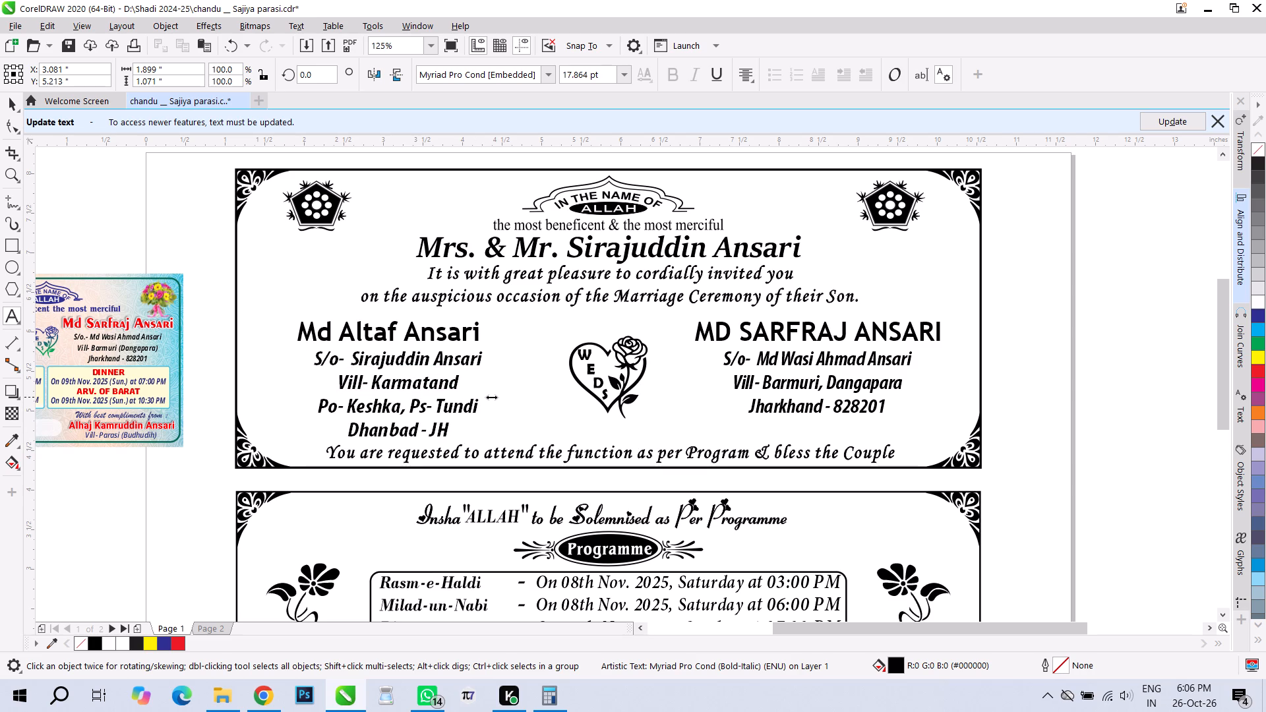
pyautogui.moveTo(491, 397); pyautogui.dragTo(495, 397)
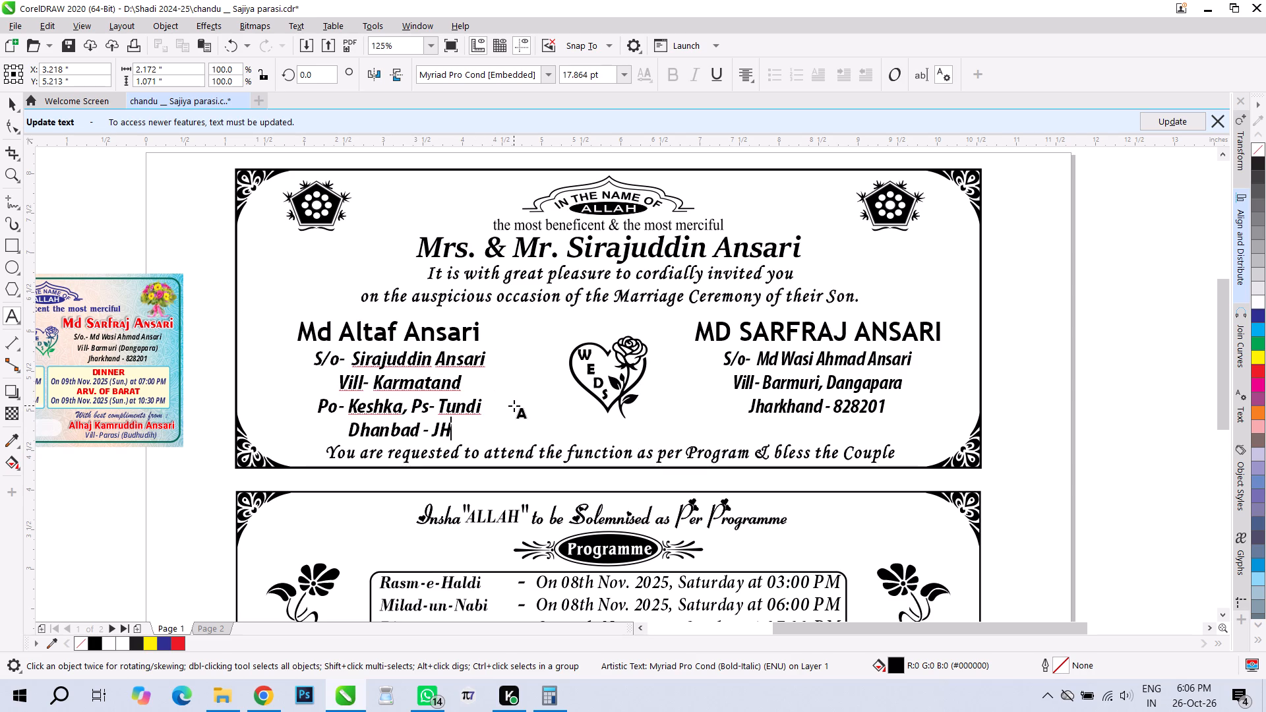
# Delete the previous groom's name and address text to the right of the "WEDS" heart.
pyautogui.hotkey('ctrl', 'space')
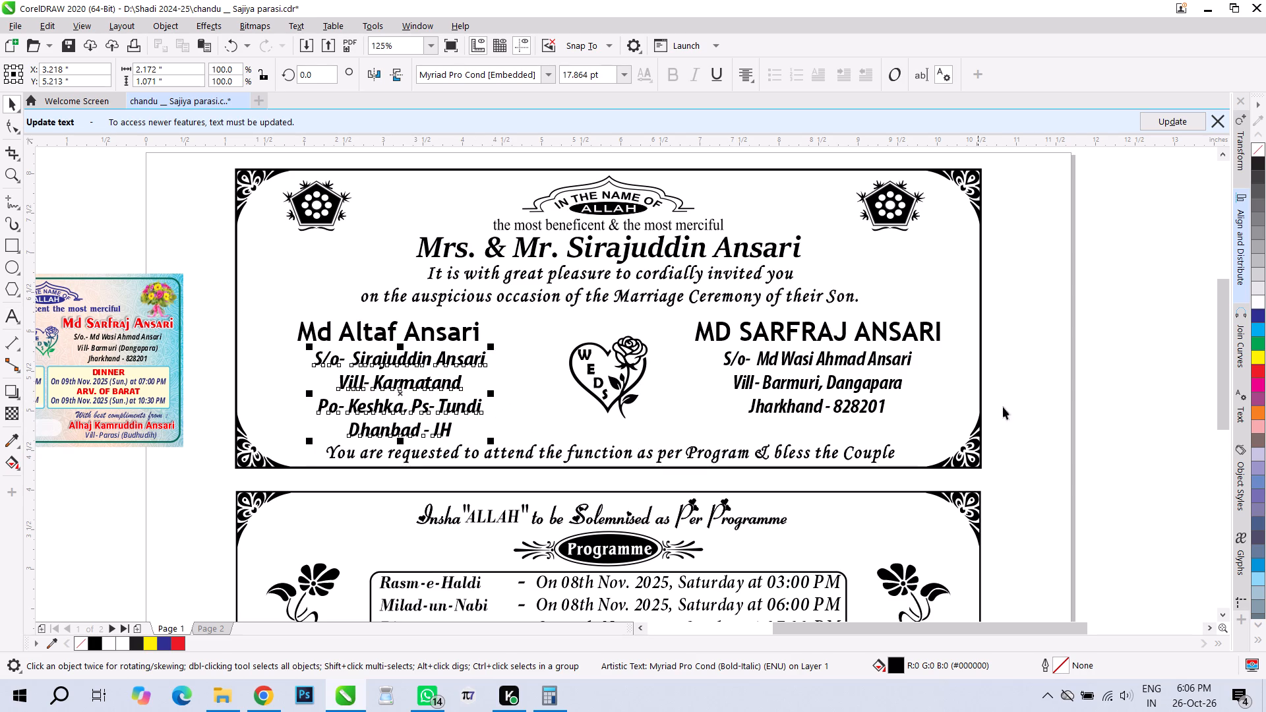
pyautogui.moveTo(1047, 448); pyautogui.dragTo(686, 310)
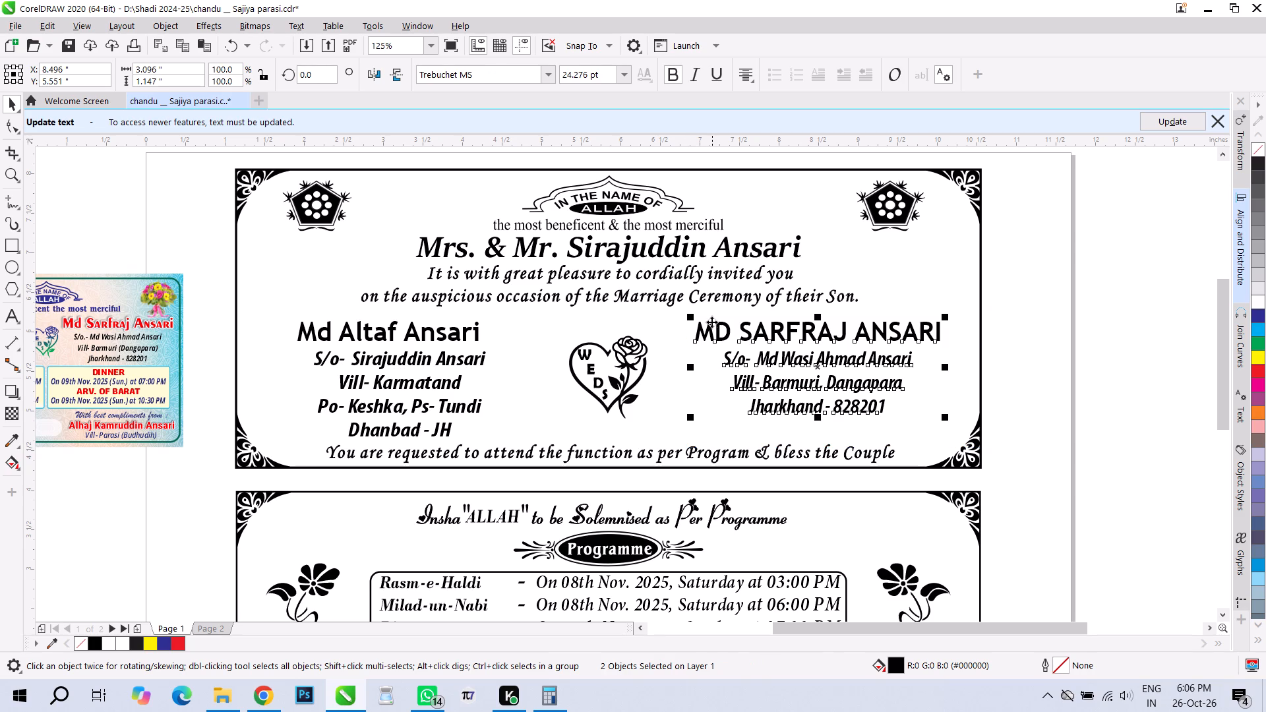
pyautogui.press('Delete')
# Copy the new groom's name and address text horizontally to the empty side of the "WEDS" heart.
pyautogui.moveTo(228, 310); pyautogui.dragTo(432, 425)
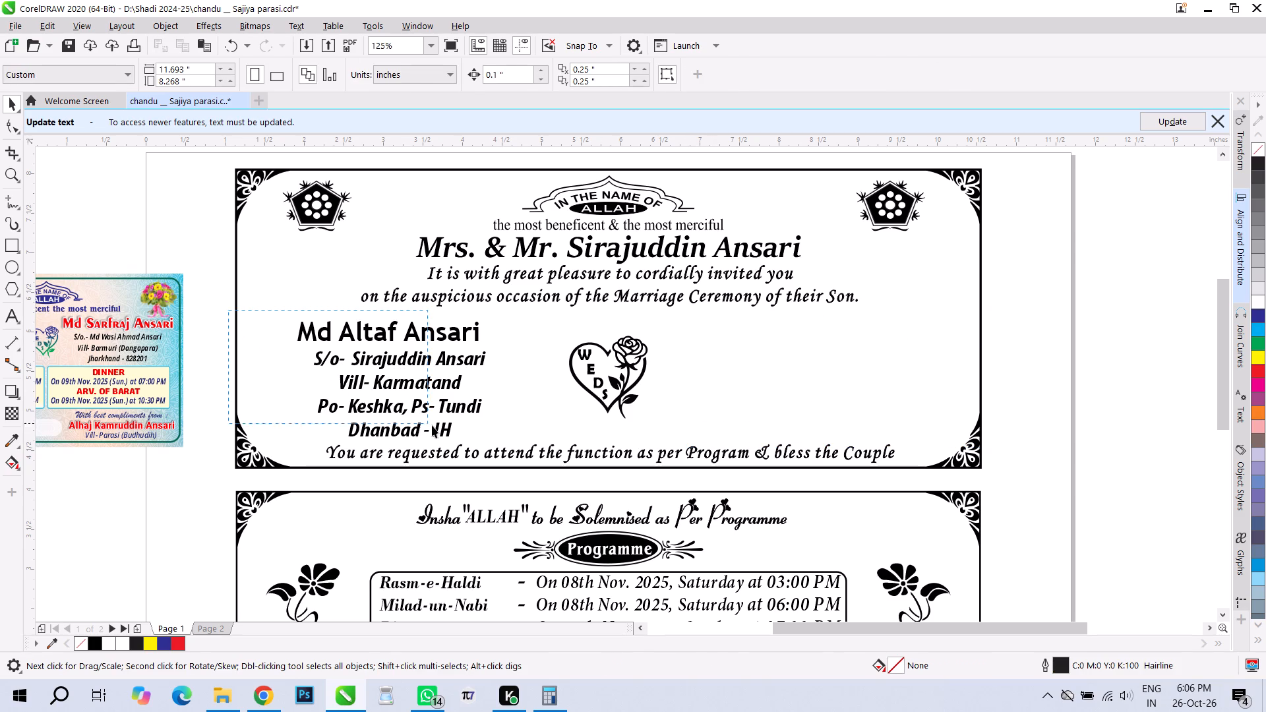
pyautogui.moveTo(432, 425); pyautogui.dragTo(507, 442)
pyautogui.moveTo(452, 339); pyautogui.dragTo(678, 345)
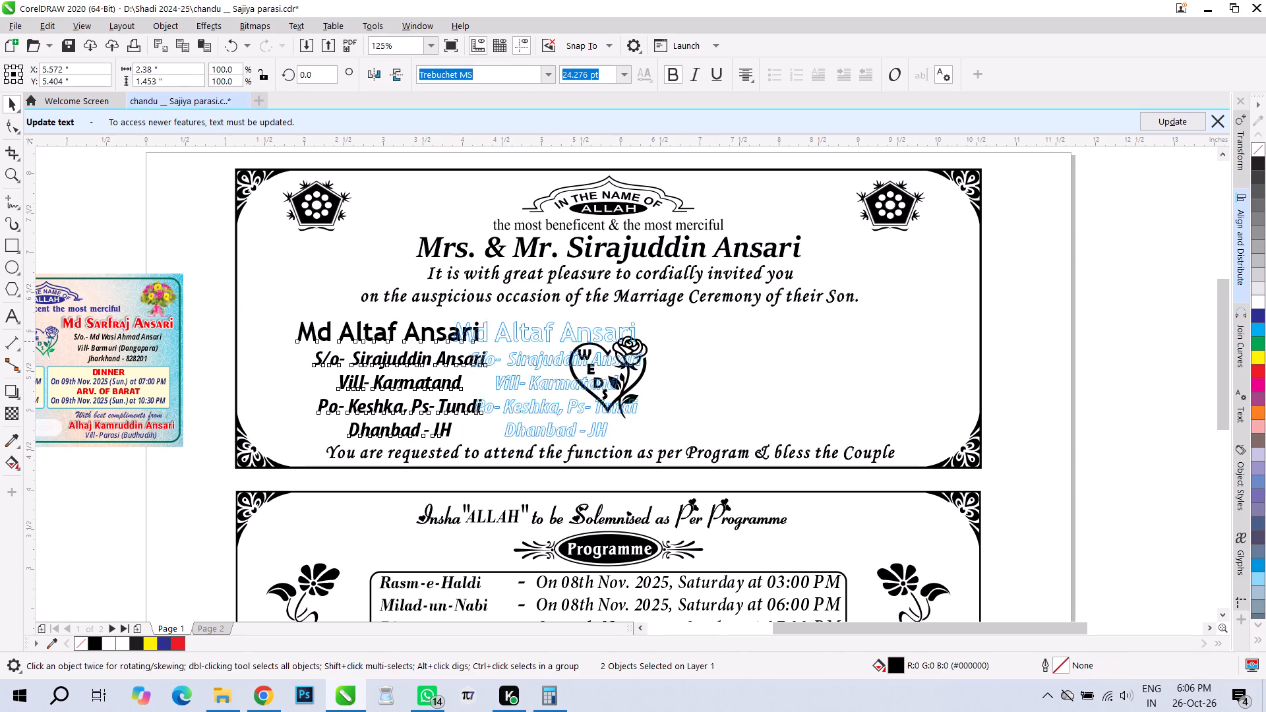
pyautogui.moveTo(678, 345); pyautogui.dragTo(870, 343)
pyautogui.keyDown('shift'); pyautogui.rightClick(870, 343); pyautogui.keyUp('shift')
# Replace the copied groom's name above the address on the empty side of the heart with the bride's name.
pyautogui.doubleClick(870, 343)
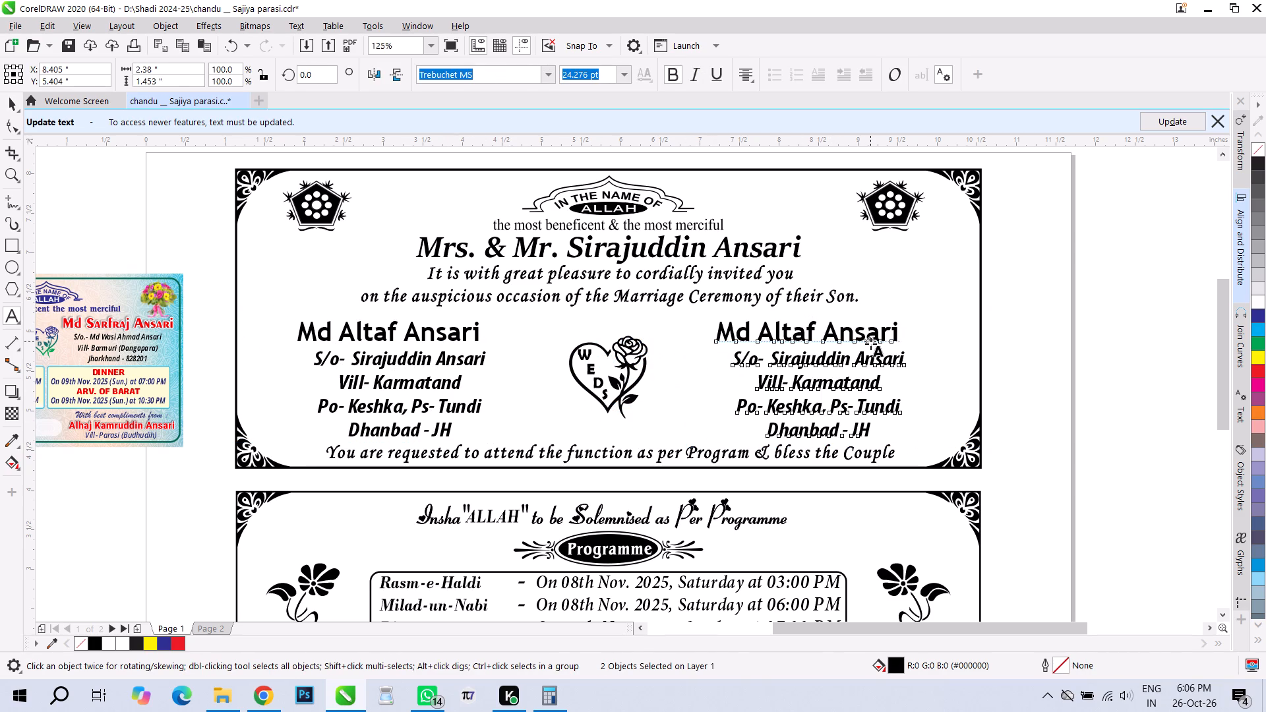
pyautogui.click(849, 333)
pyautogui.moveTo(725, 329); pyautogui.dragTo(968, 344)
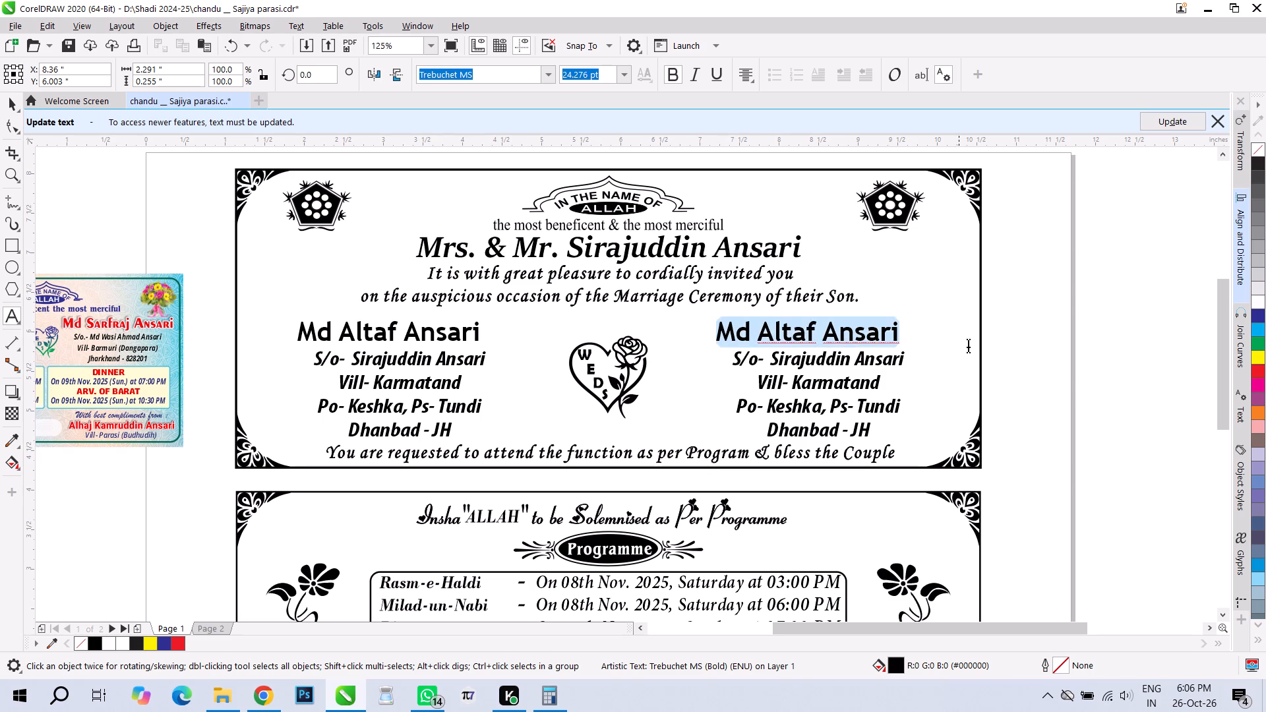
pyautogui.moveTo(968, 344); pyautogui.dragTo(969, 344)
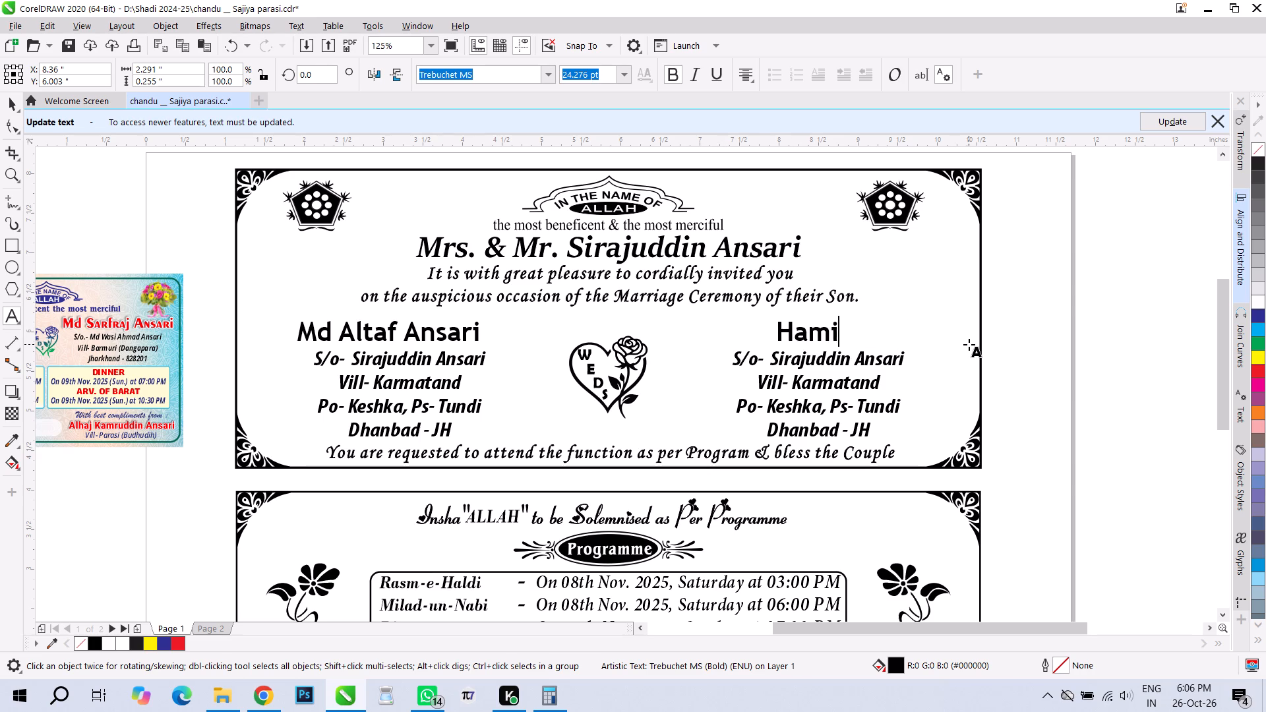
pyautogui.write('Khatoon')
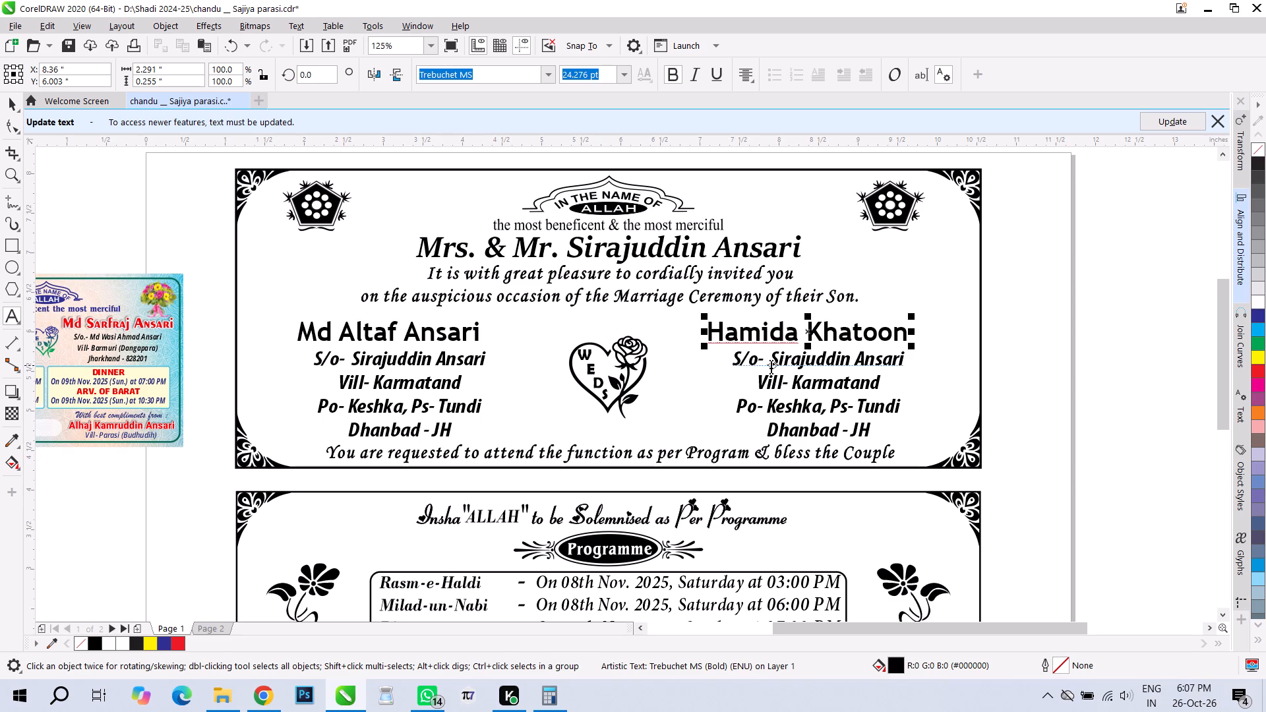
# Rewrite the first line under the bride's name as "D/o-" followed by her father's name.
pyautogui.moveTo(740, 361); pyautogui.dragTo(735, 361)
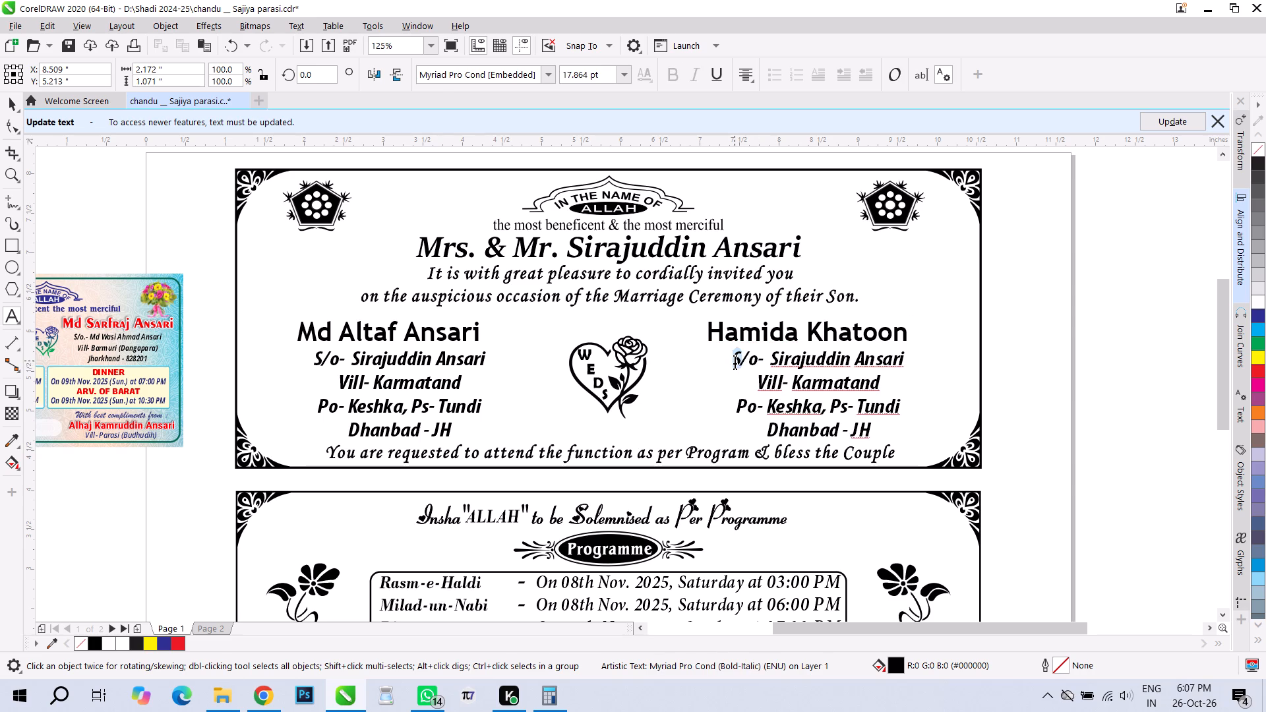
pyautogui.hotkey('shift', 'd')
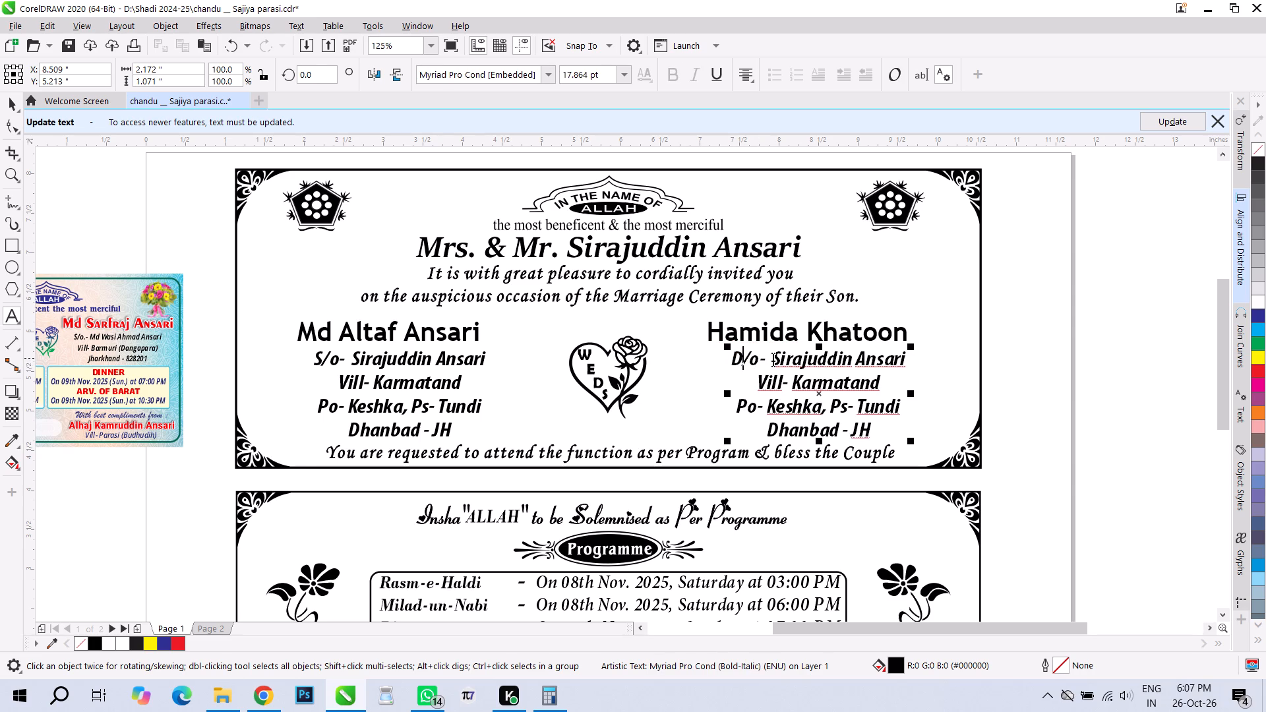
pyautogui.moveTo(773, 358); pyautogui.dragTo(849, 362)
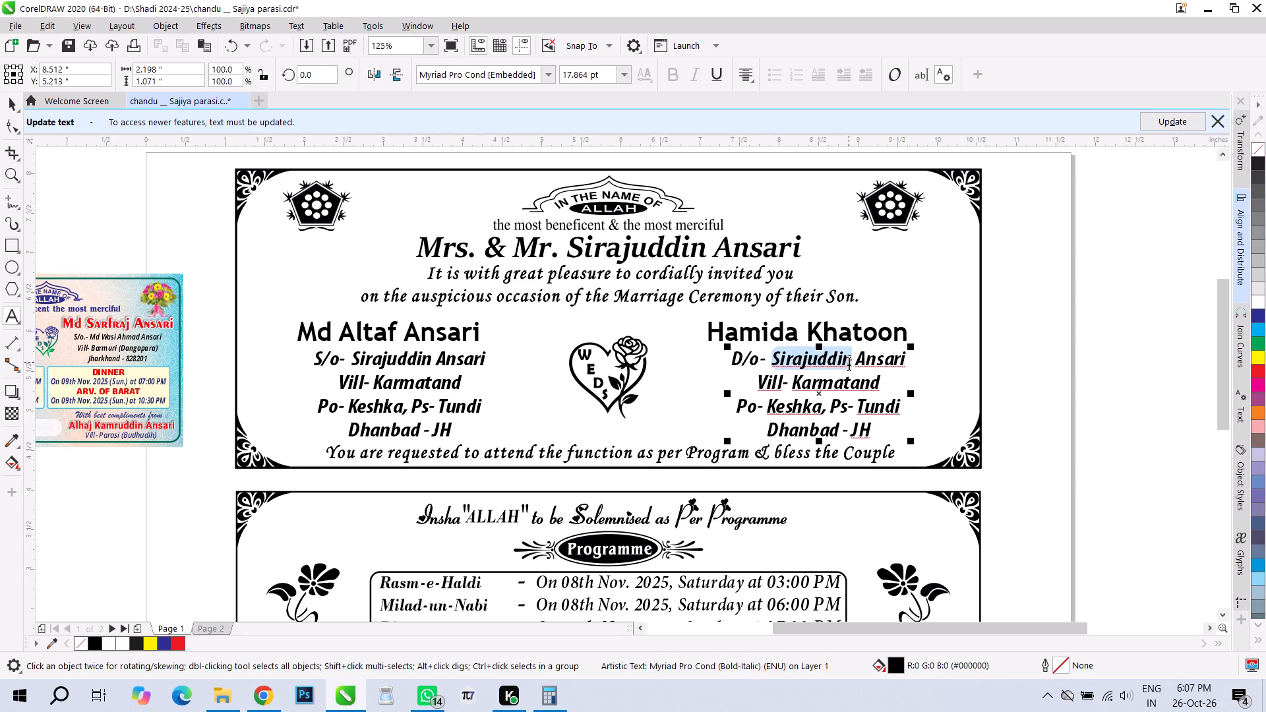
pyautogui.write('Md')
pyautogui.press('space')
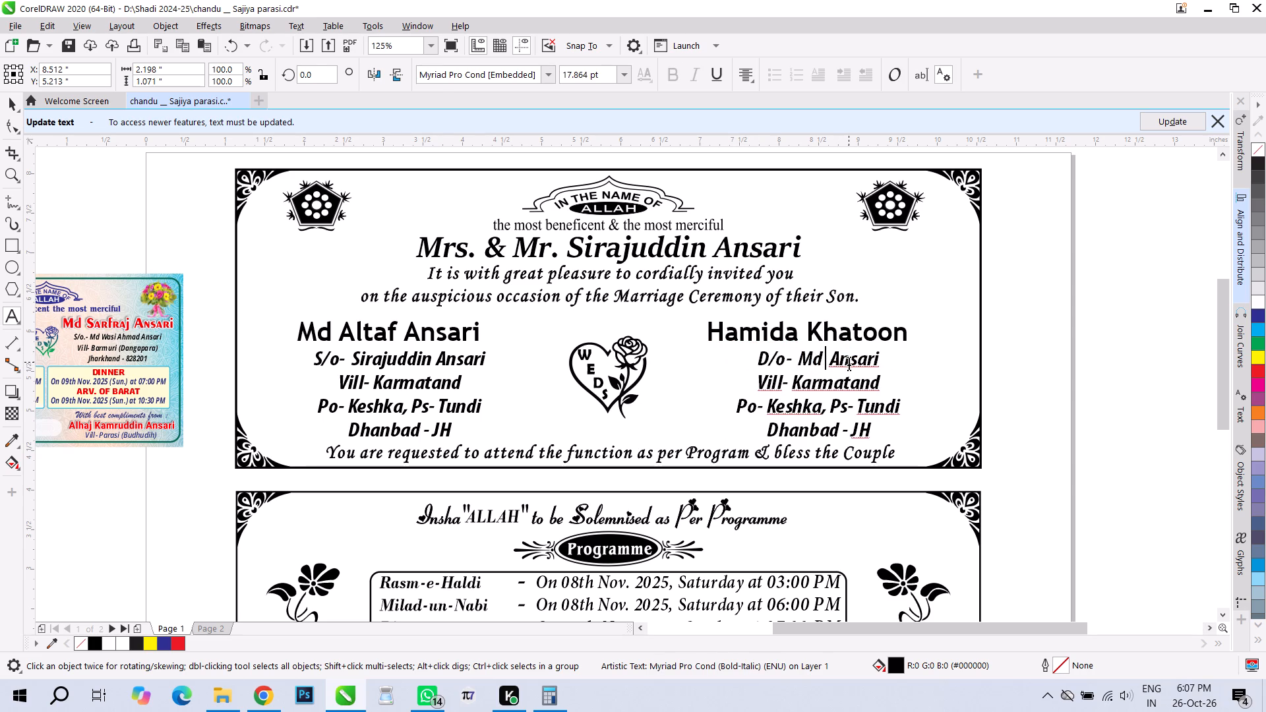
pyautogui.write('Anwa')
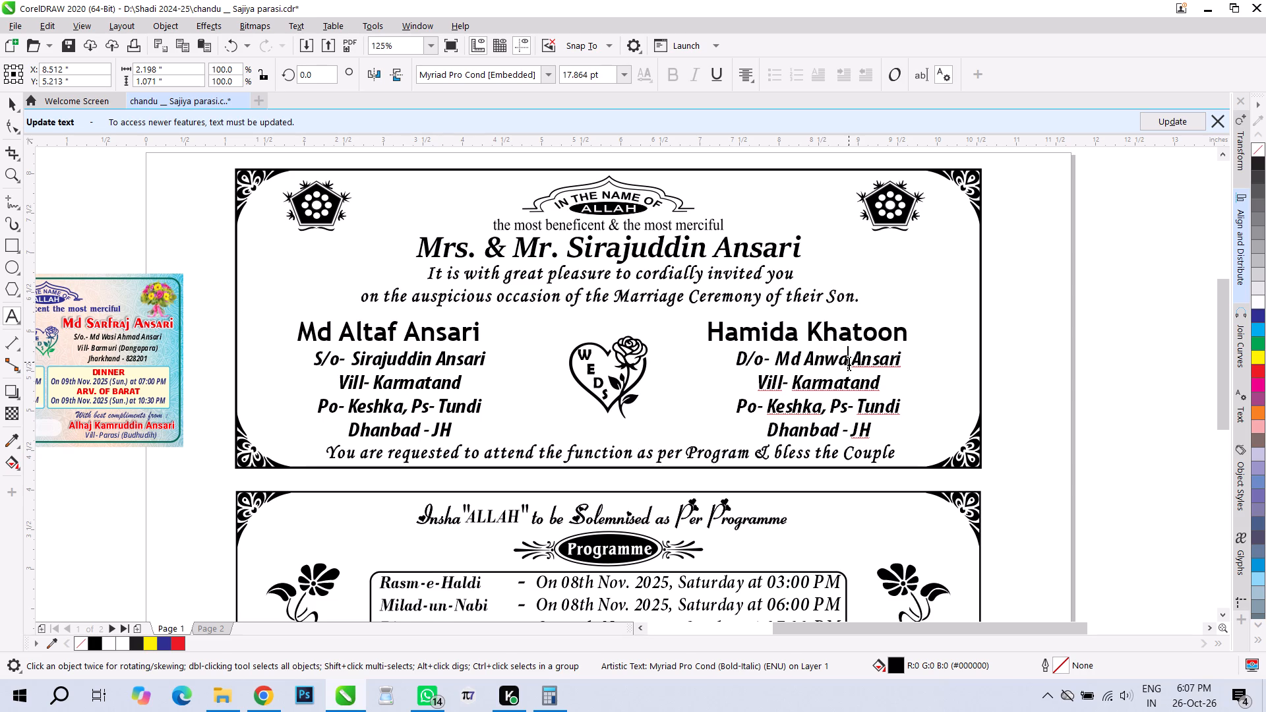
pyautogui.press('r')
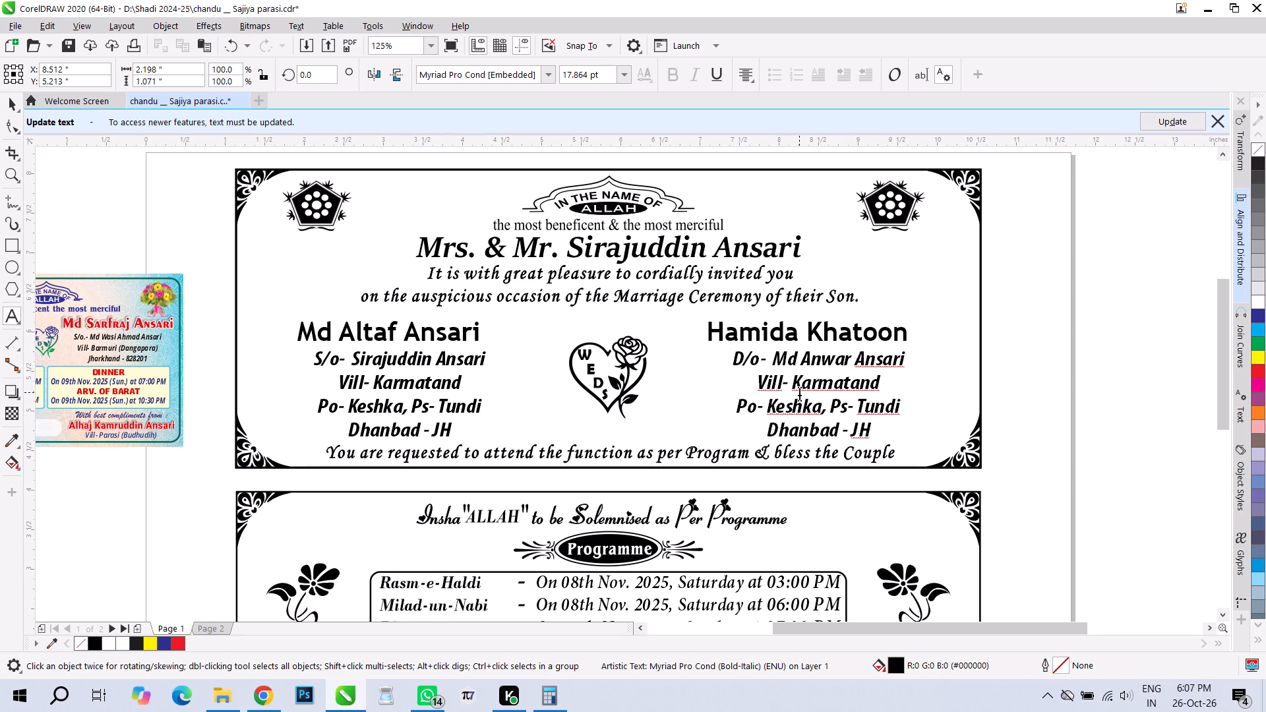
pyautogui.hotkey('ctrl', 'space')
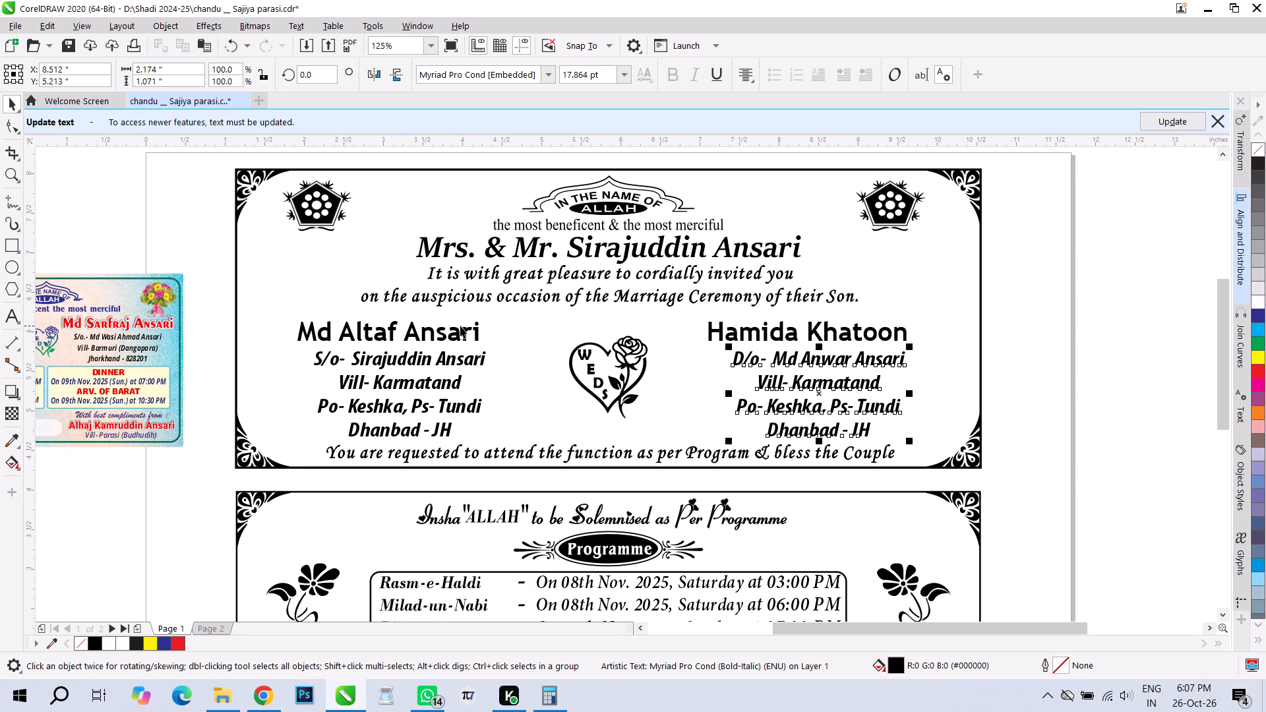
# Centre the groom's and the bride's names horizontally over their own parentage and address blocks.
pyautogui.click(460, 334)
pyautogui.keyDown('shift'); pyautogui.click(458, 360); pyautogui.keyUp('shift')
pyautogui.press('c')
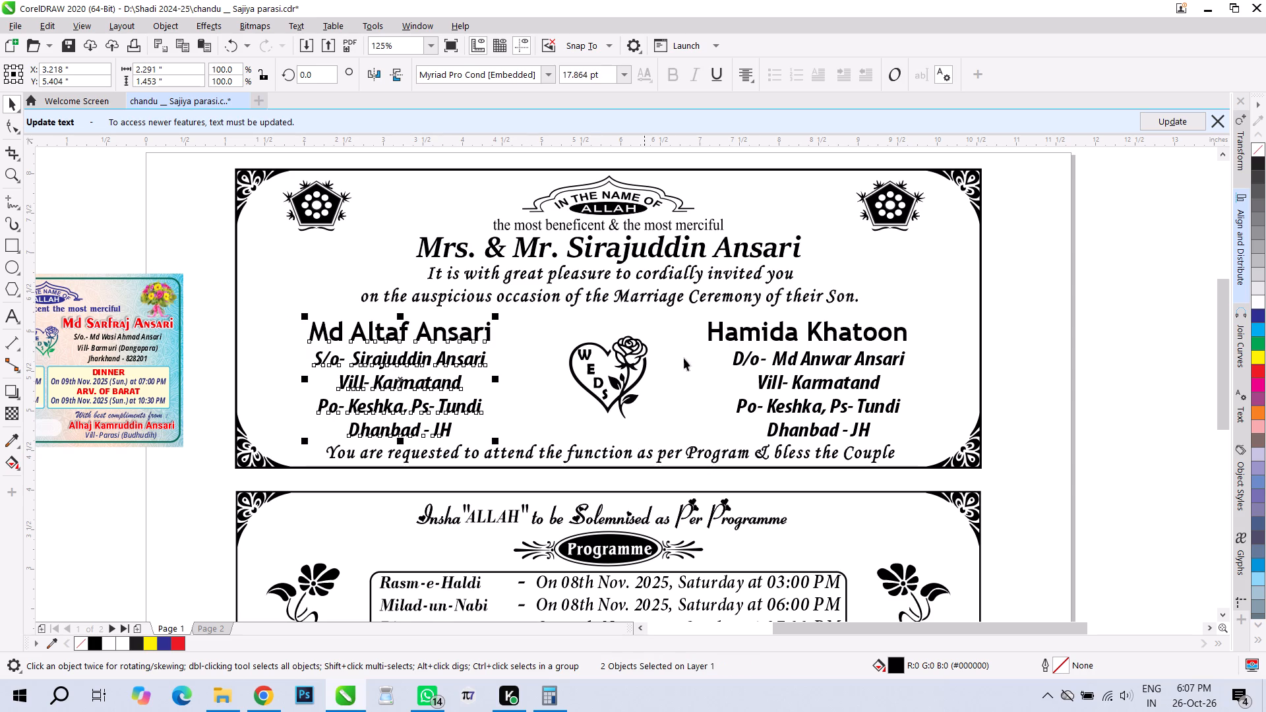
pyautogui.click(742, 336)
pyautogui.keyDown('shift'); pyautogui.click(751, 357); pyautogui.keyUp('shift')
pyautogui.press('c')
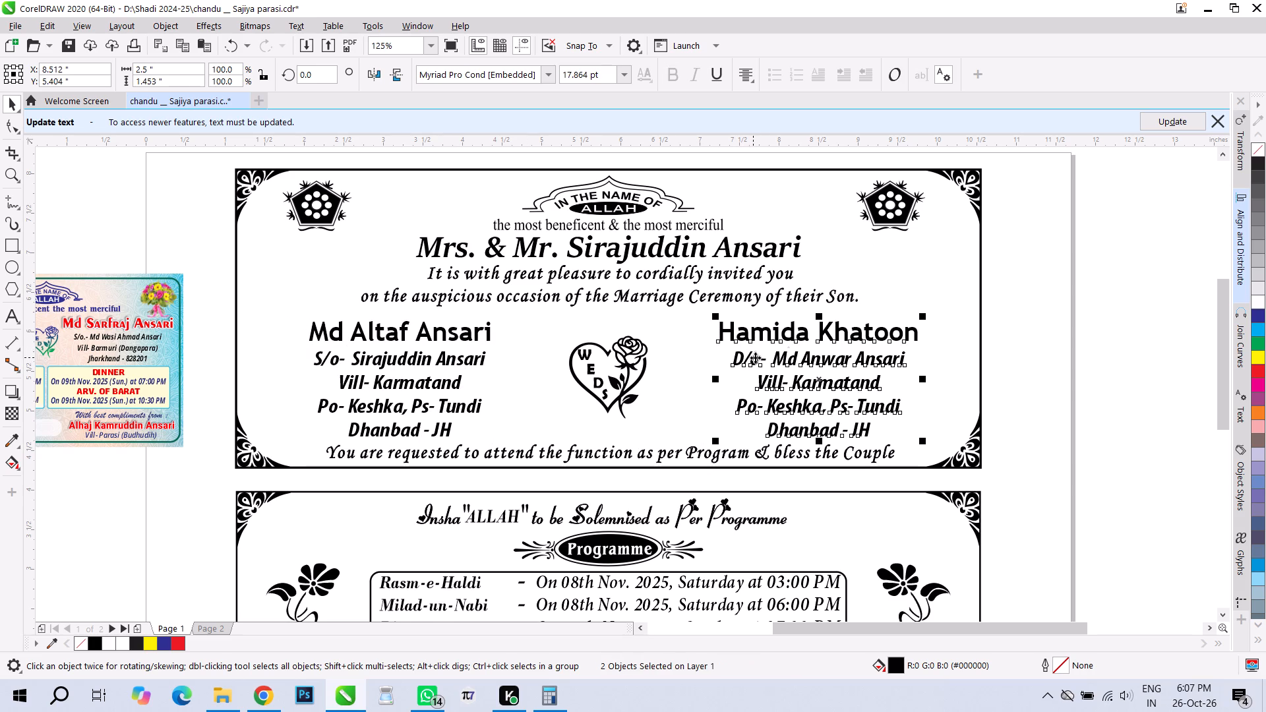
# Nudge both names, both address blocks and the "WEDS" heart up together by about 0.05 inch.
pyautogui.click(1012, 329)
pyautogui.moveTo(1014, 307); pyautogui.dragTo(742, 362)
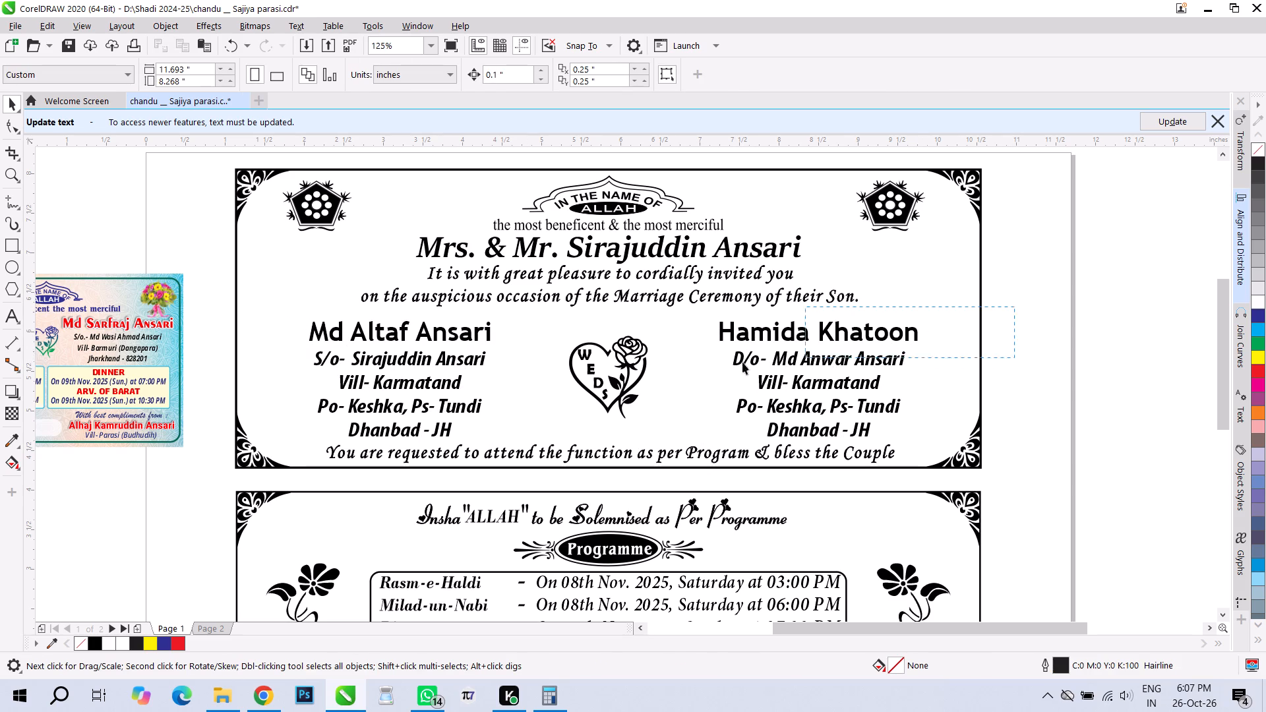
pyautogui.moveTo(742, 362); pyautogui.dragTo(308, 439)
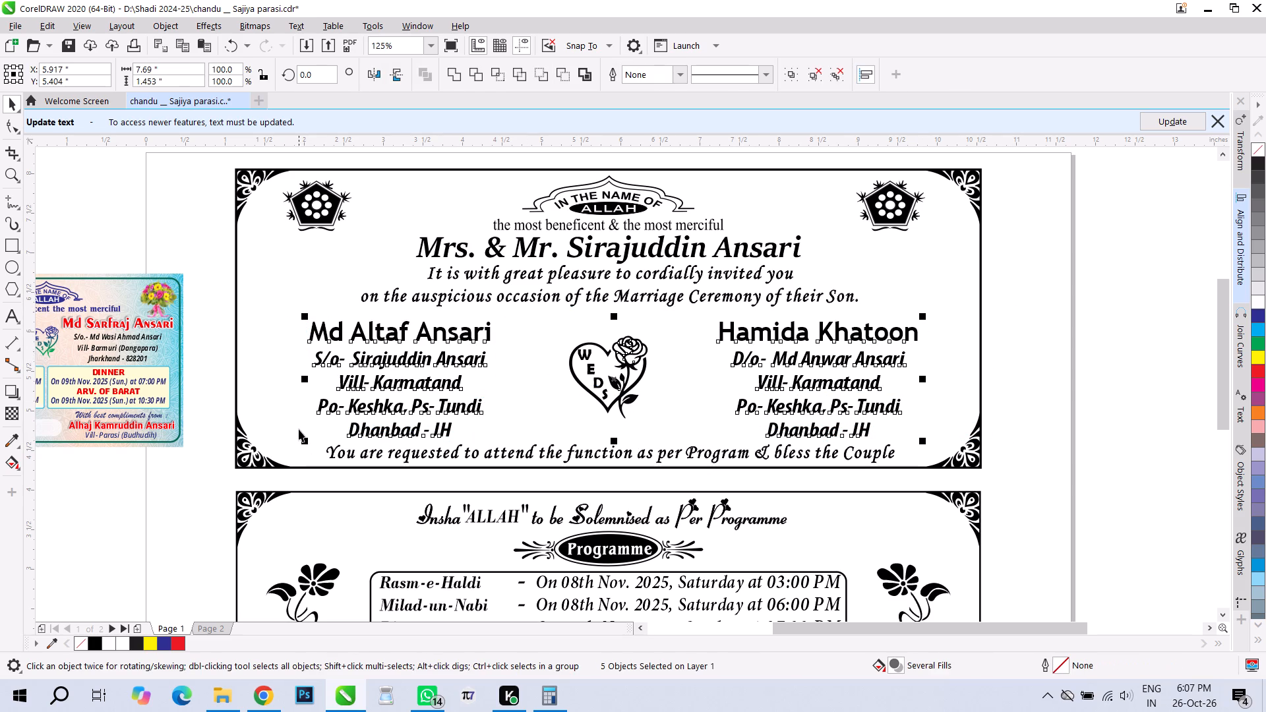
pyautogui.hotkey('ctrl', 'Up')
pyautogui.hotkey('ctrl', 'Up')
pyautogui.hotkey('ctrl', 'Up')
pyautogui.hotkey('ctrl', 'Down')
pyautogui.hotkey('ctrl', 'Down')
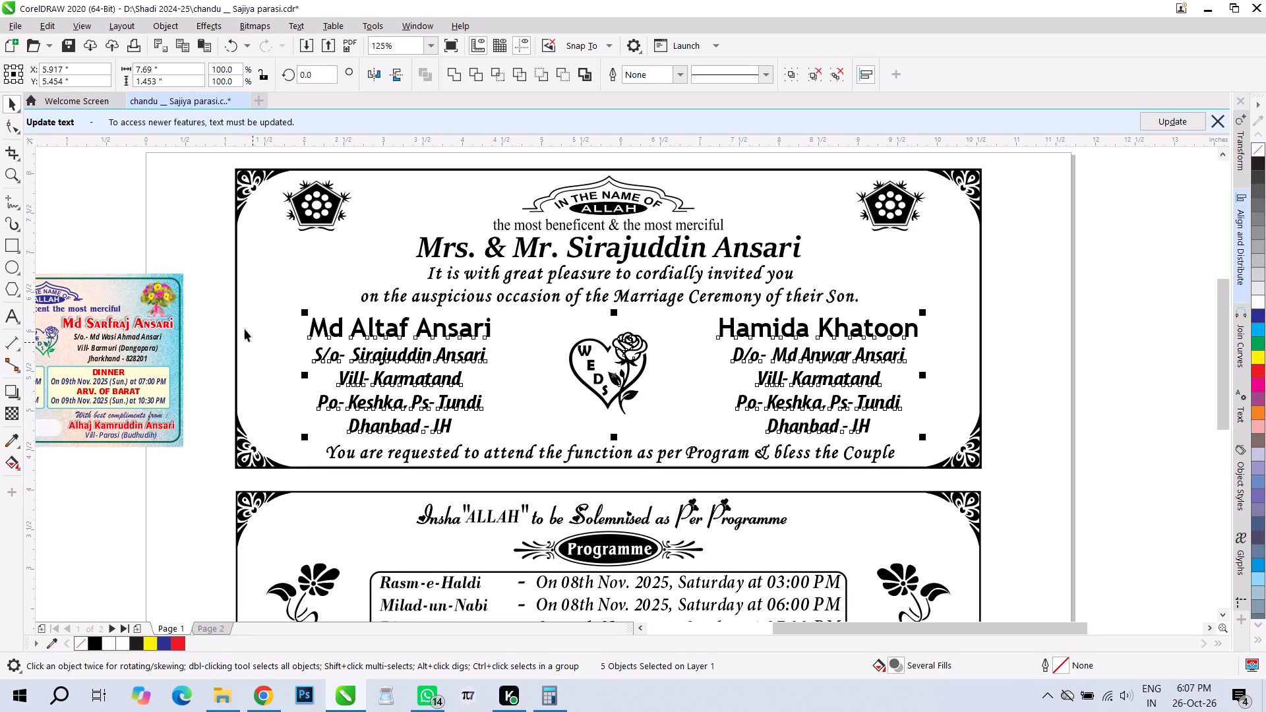
pyautogui.click(231, 303)
# Set the font of the groom's and bride's names to Avigea.
pyautogui.click(338, 324)
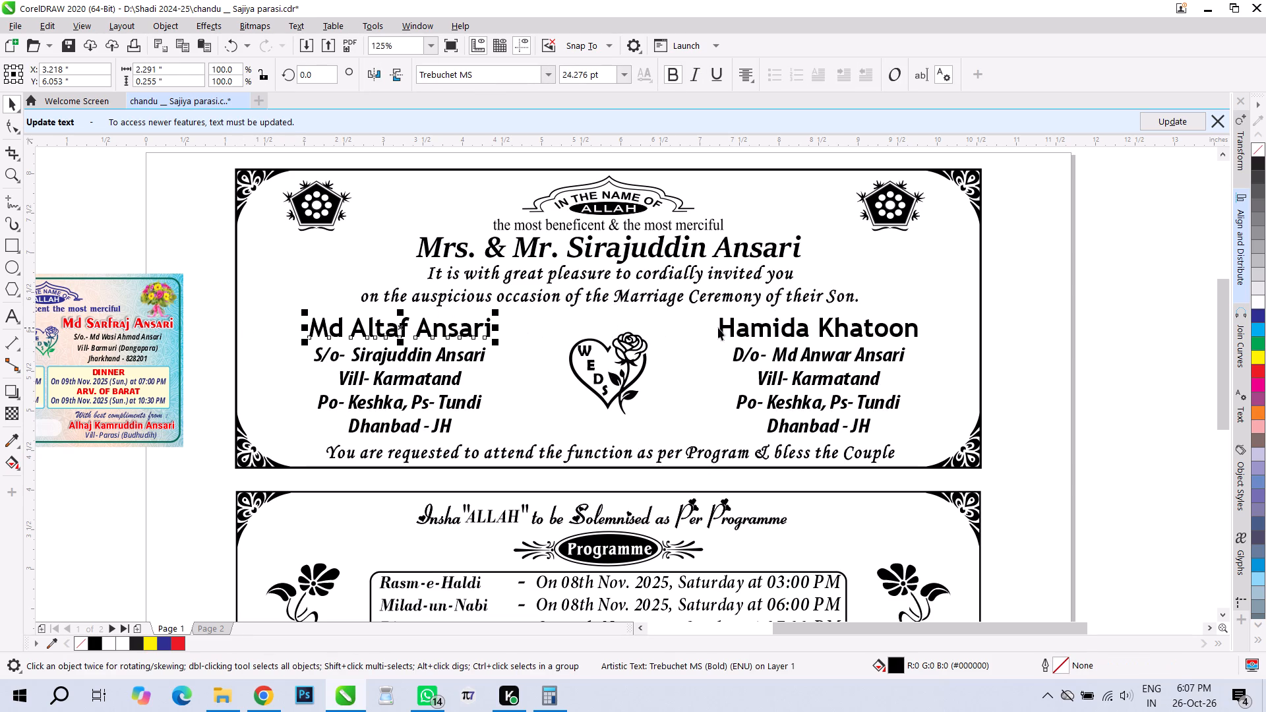
pyautogui.keyDown('shift'); pyautogui.click(724, 325); pyautogui.keyUp('shift')
pyautogui.click(547, 71)
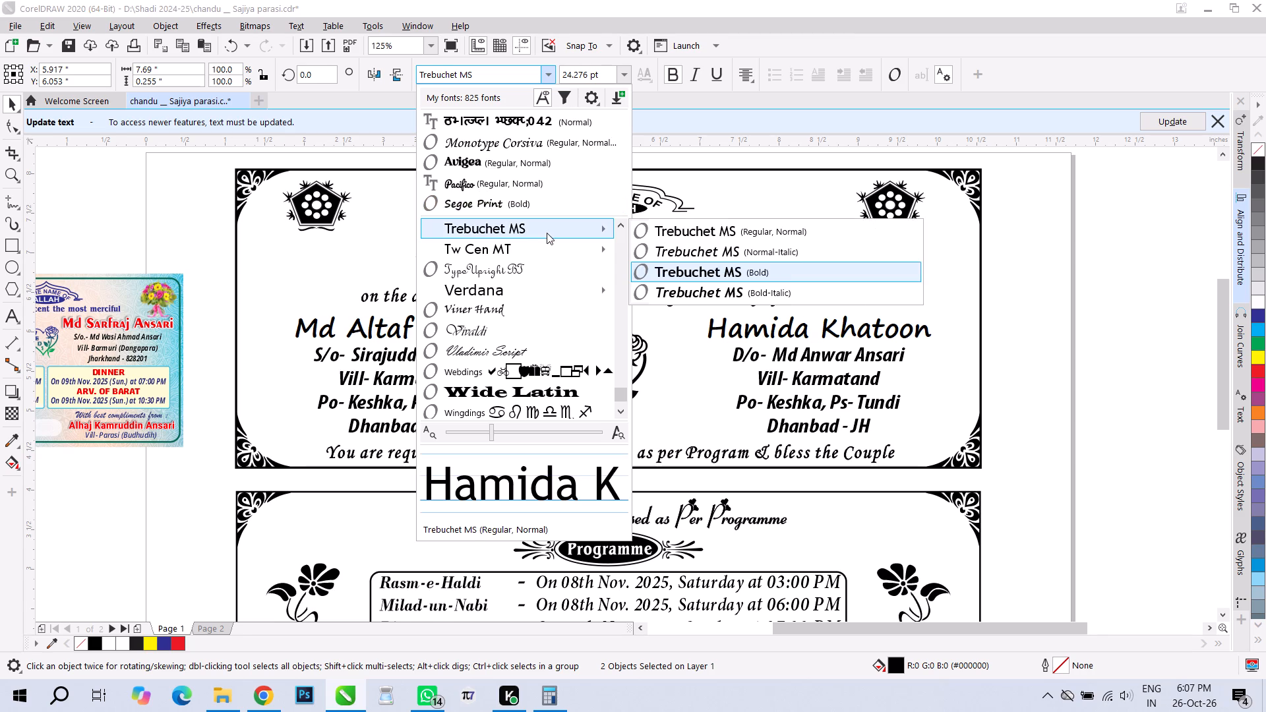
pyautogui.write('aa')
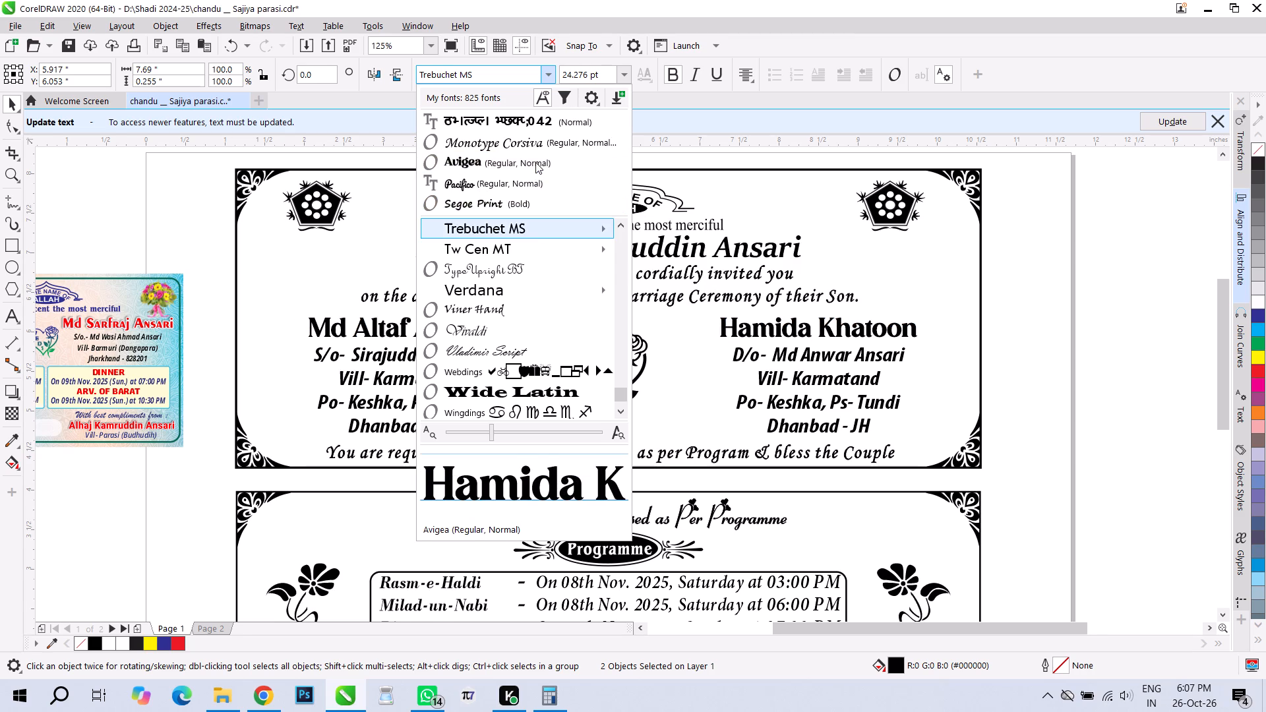
pyautogui.click(535, 162)
pyautogui.click(535, 162)
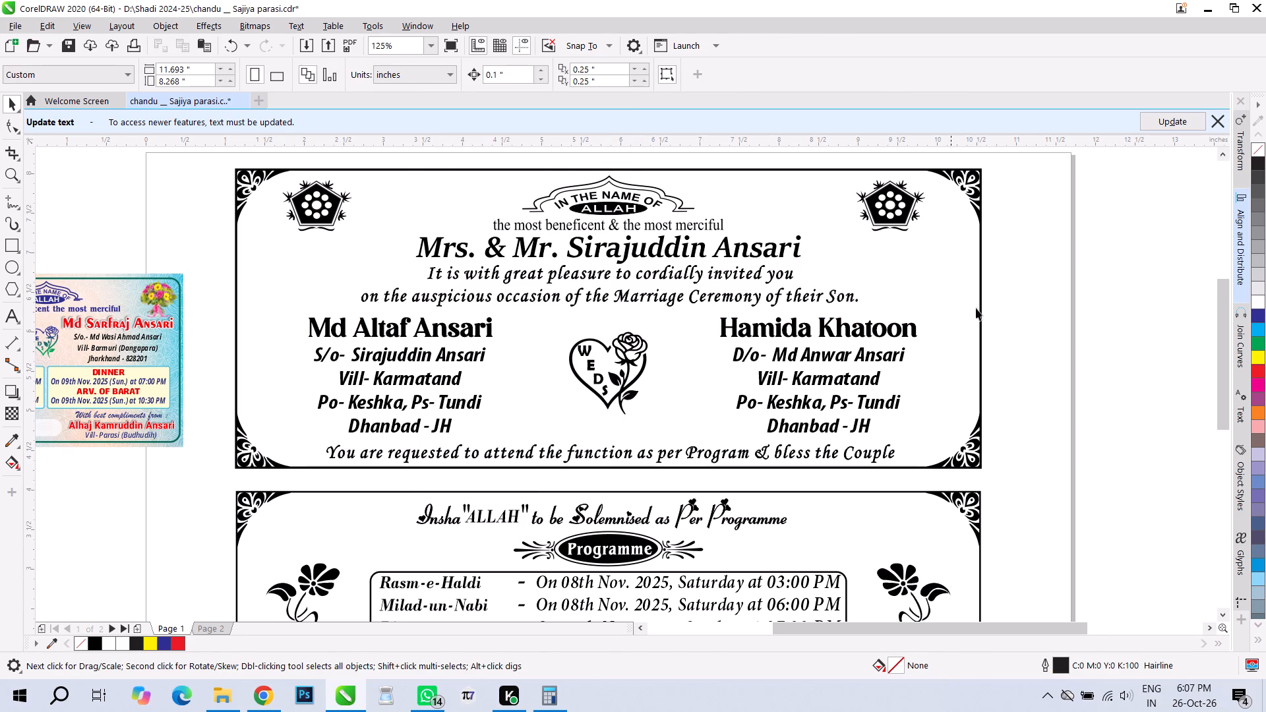
pyautogui.click(1070, 287)
# Set the font size of both parentage and address blocks to 17 pt, after trying 16 and 16.5 pt.
pyautogui.click(914, 328)
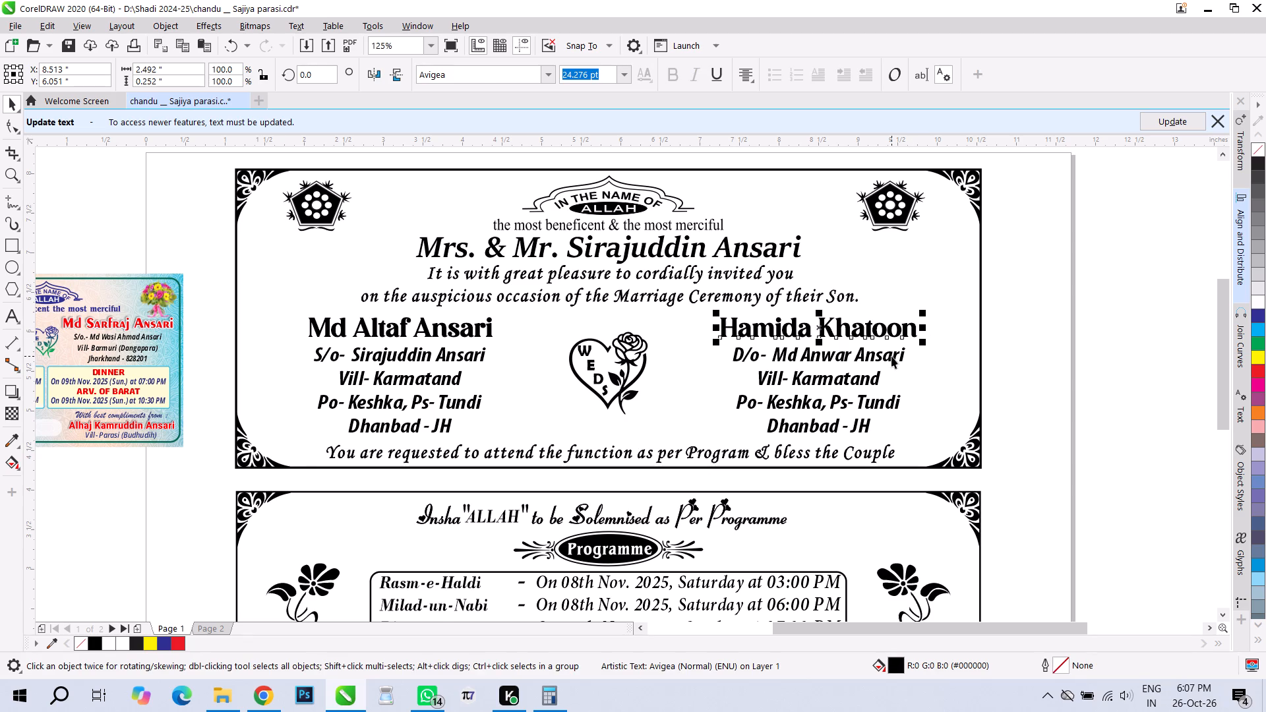
pyautogui.click(891, 356)
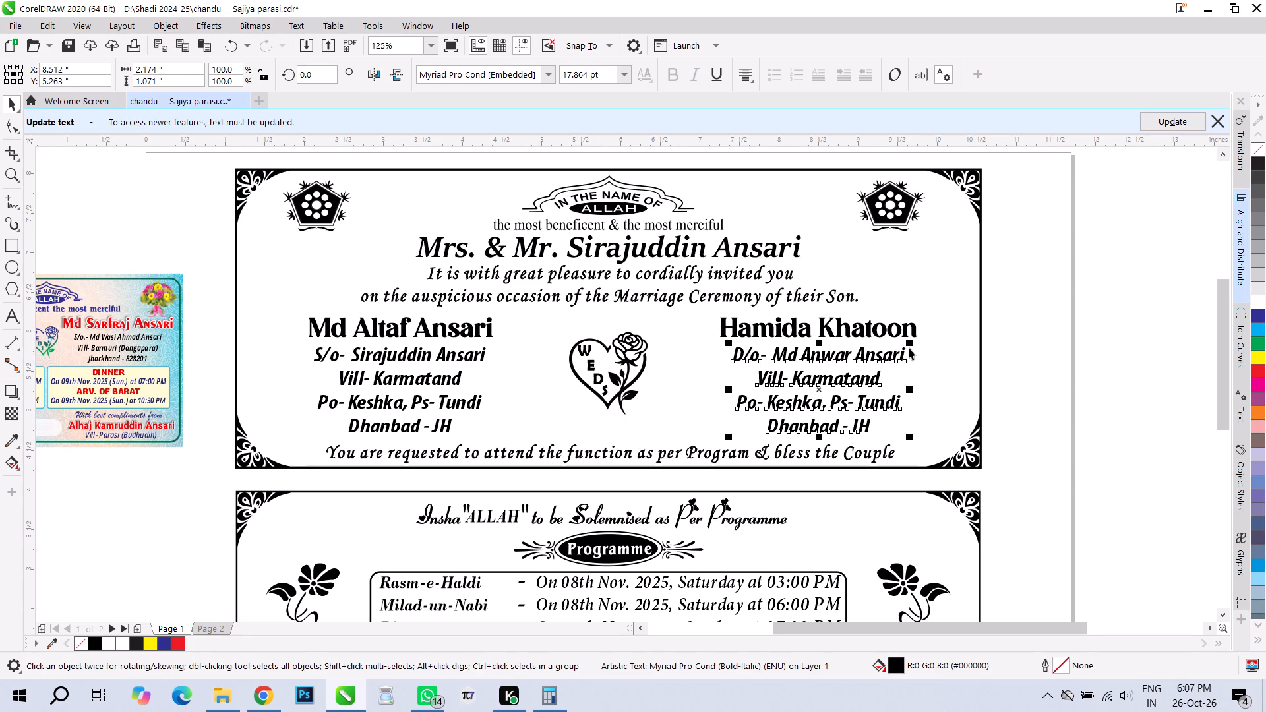
pyautogui.click(450, 355)
pyautogui.keyDown('shift'); pyautogui.click(750, 351); pyautogui.keyUp('shift')
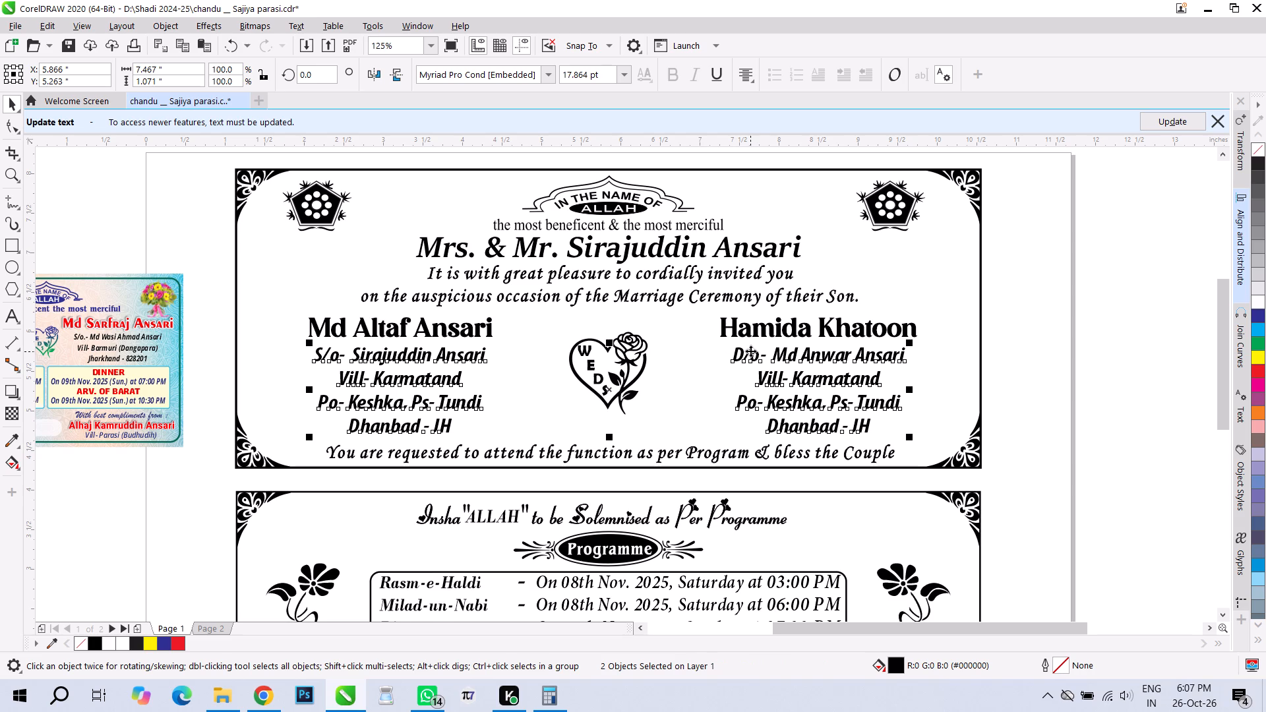
pyautogui.click(612, 75)
pyautogui.moveTo(612, 75); pyautogui.dragTo(606, 75)
pyautogui.moveTo(606, 75); pyautogui.dragTo(555, 76)
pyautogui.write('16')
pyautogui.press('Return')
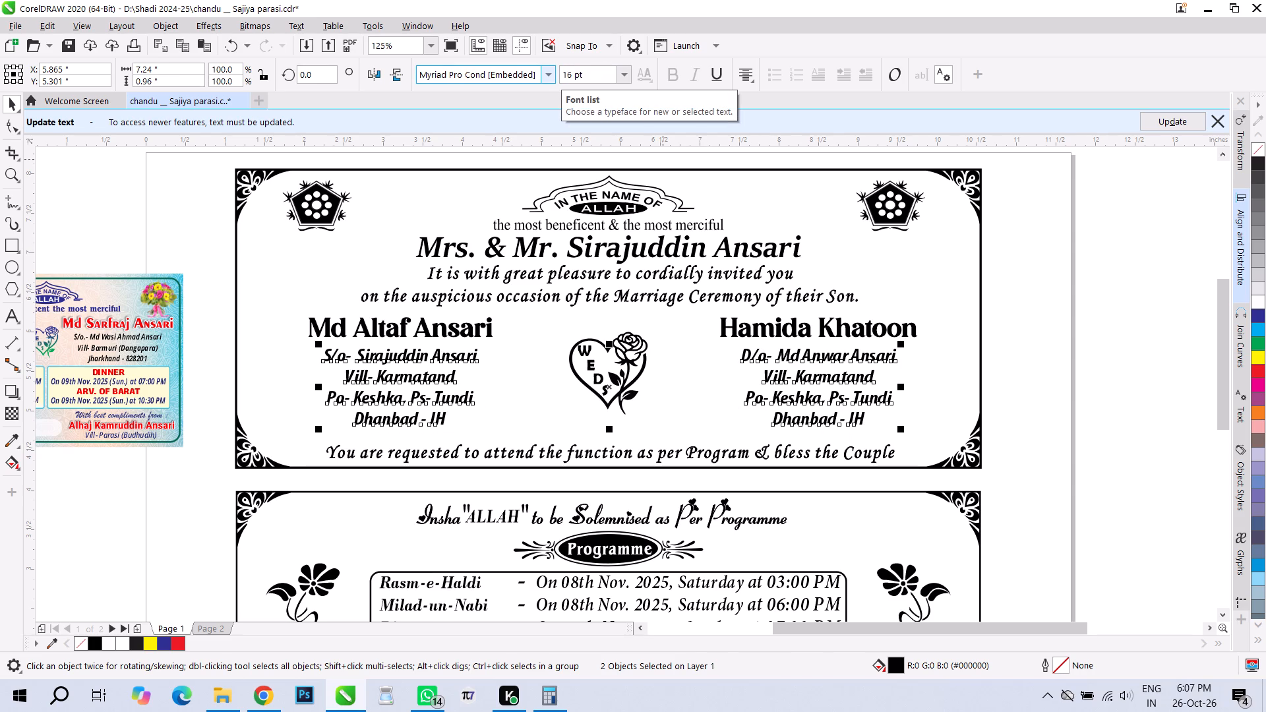
pyautogui.moveTo(589, 76); pyautogui.dragTo(555, 73)
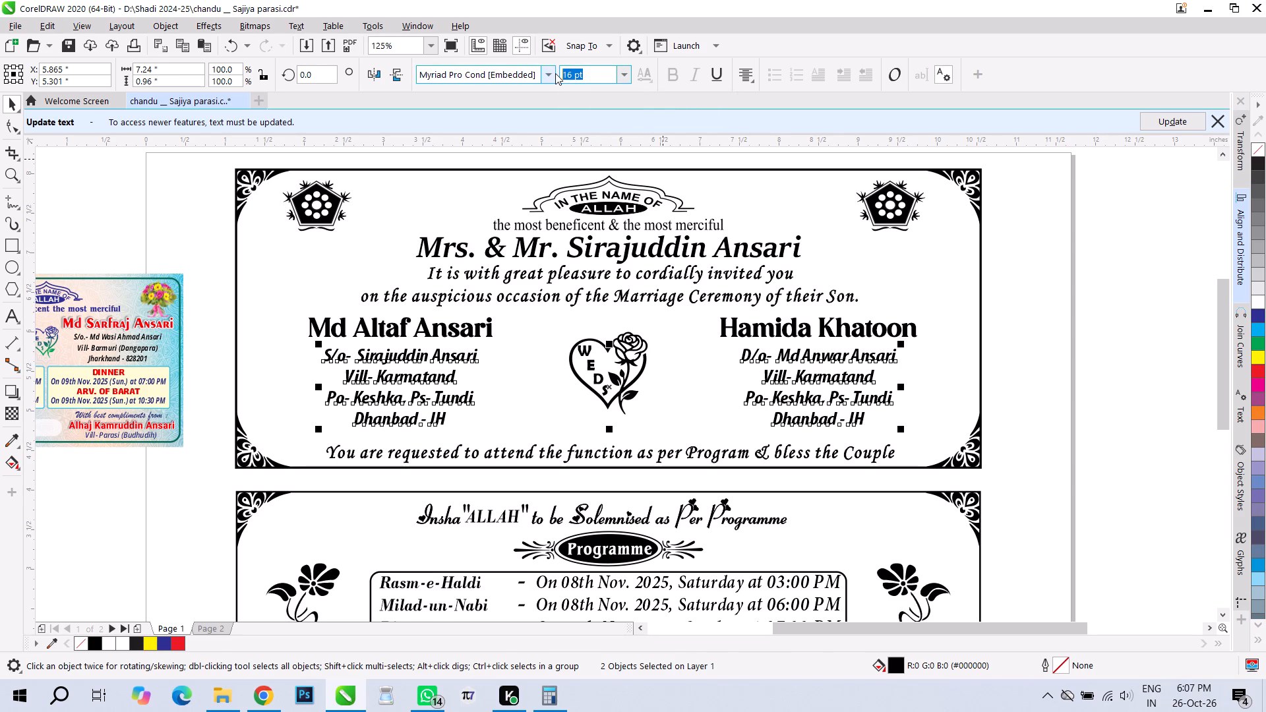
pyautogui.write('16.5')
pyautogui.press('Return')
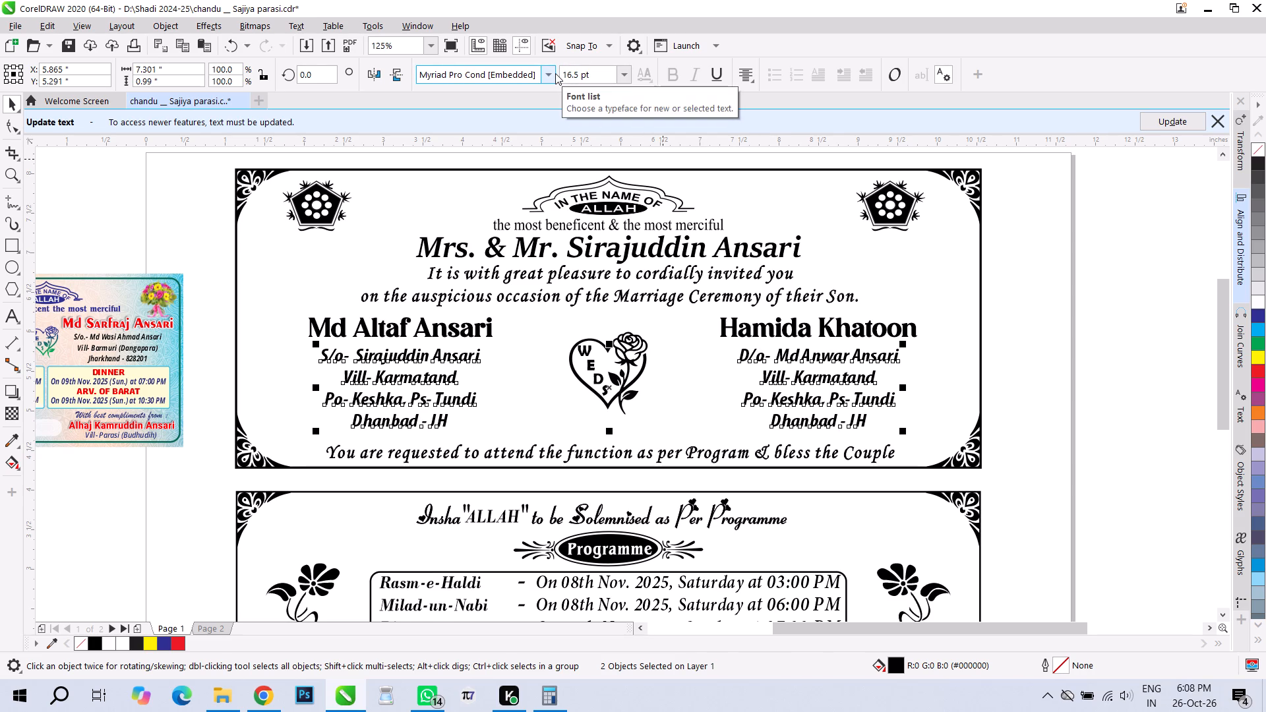
pyautogui.moveTo(596, 76); pyautogui.dragTo(552, 74)
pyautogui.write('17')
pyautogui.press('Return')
pyautogui.click(1097, 311)
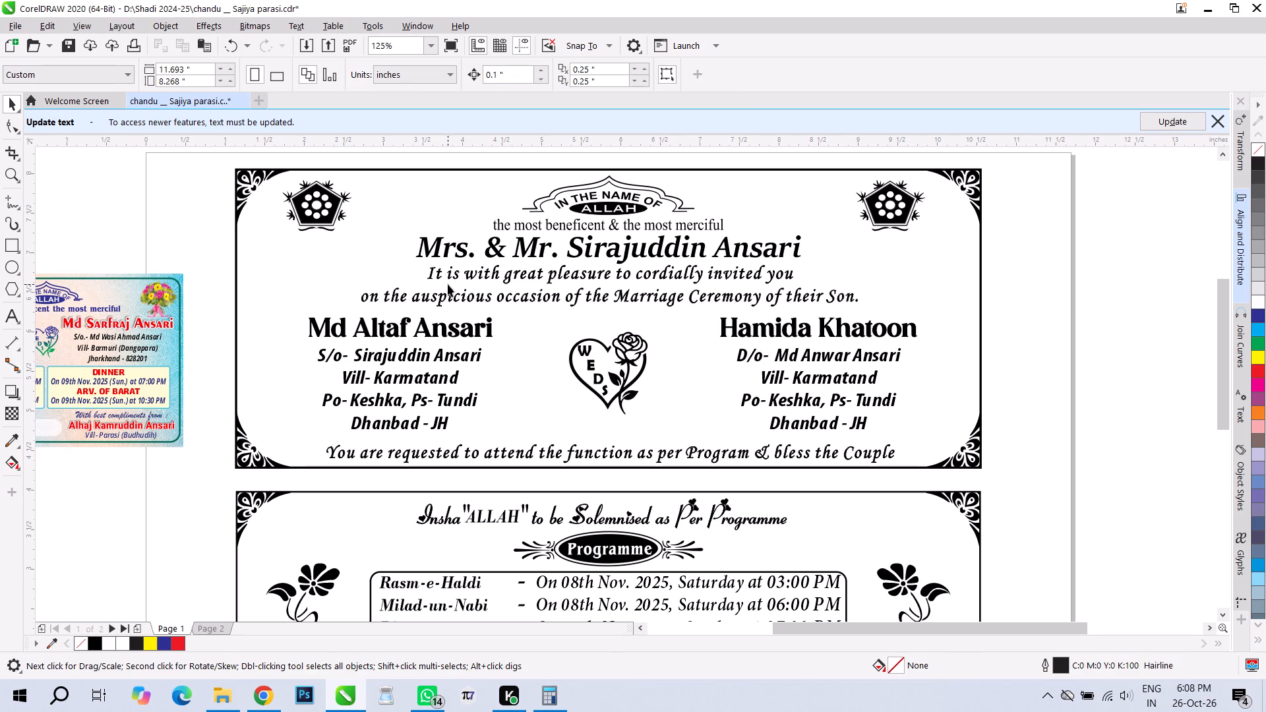
# Replace the third event name in the programme list, "Dinner", with "Dep. of Barat".
pyautogui.scroll(-1, 449, 289)
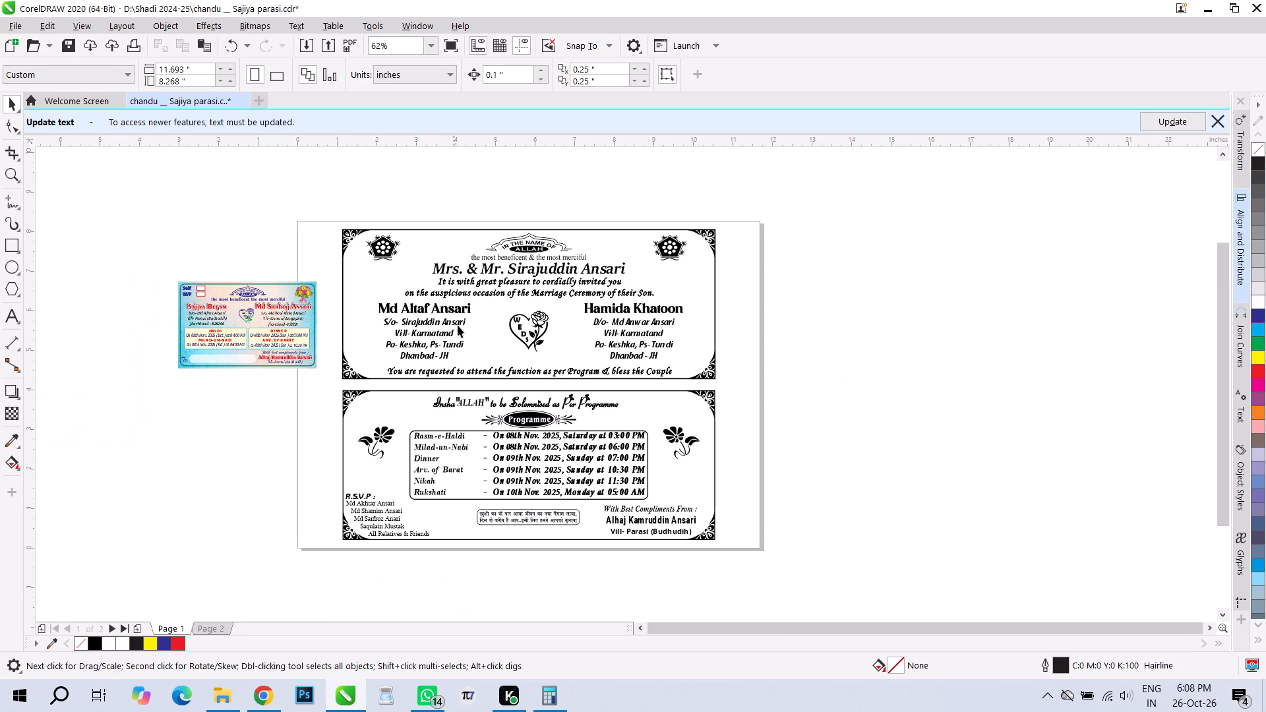
pyautogui.scroll(1, 514, 512)
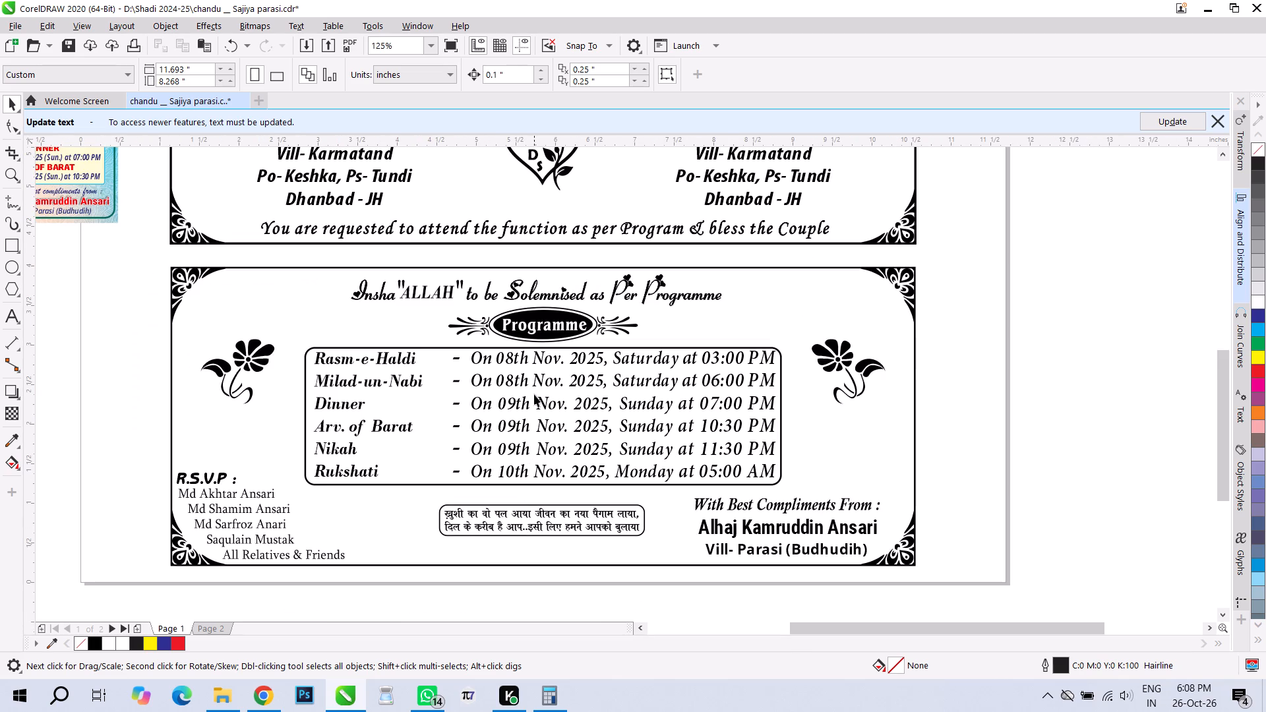
pyautogui.doubleClick(537, 358)
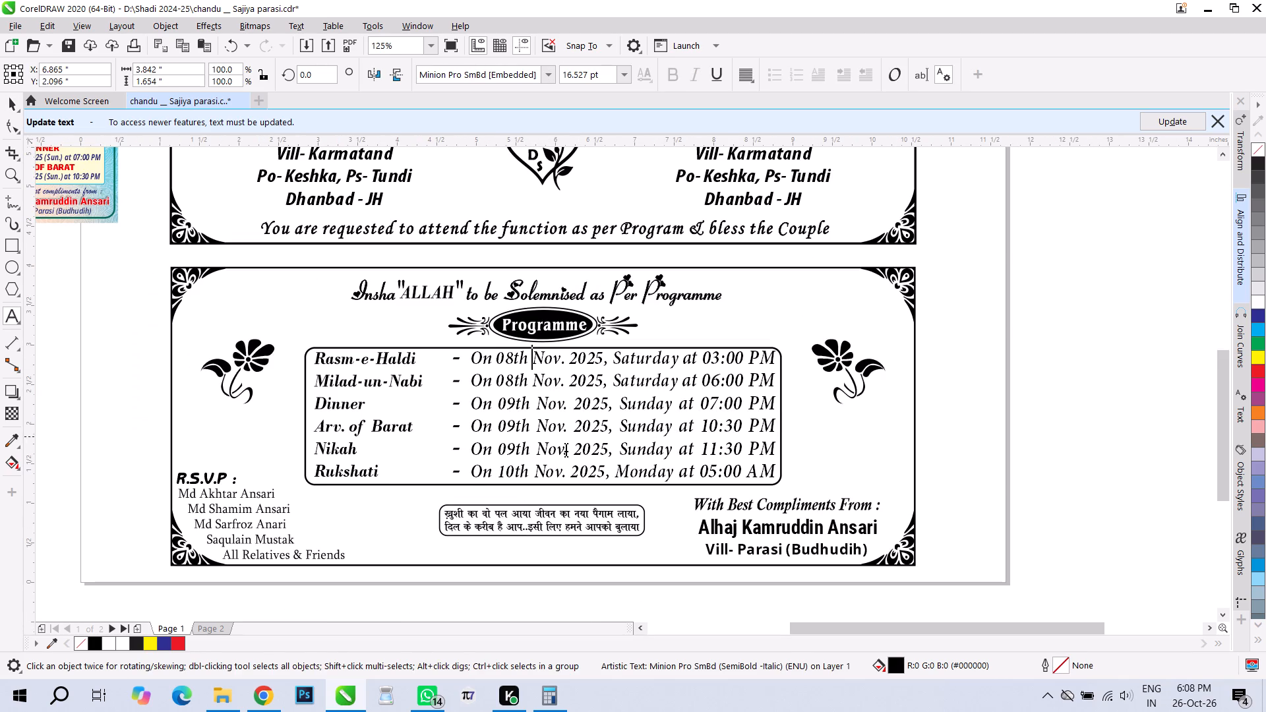
pyautogui.keyDown('shift'); pyautogui.scroll(2, 562, 456); pyautogui.keyUp('shift')
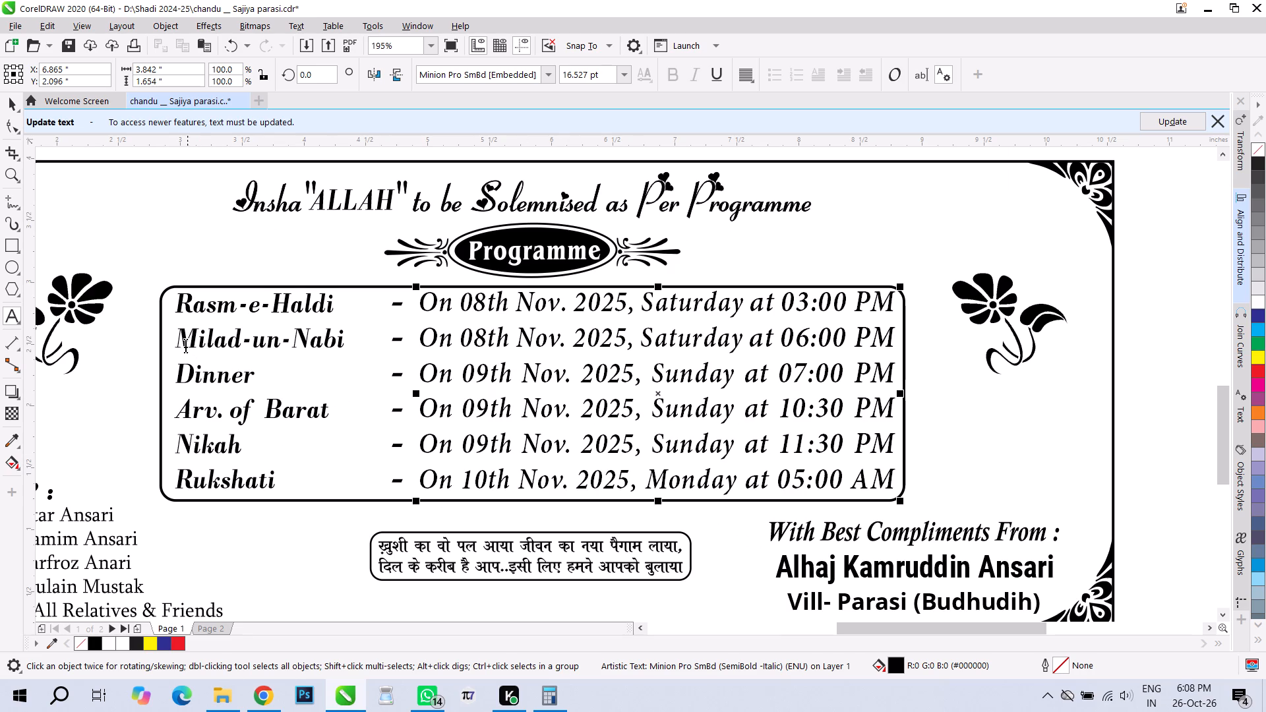
pyautogui.moveTo(179, 371); pyautogui.dragTo(206, 371)
pyautogui.moveTo(206, 371); pyautogui.dragTo(249, 370)
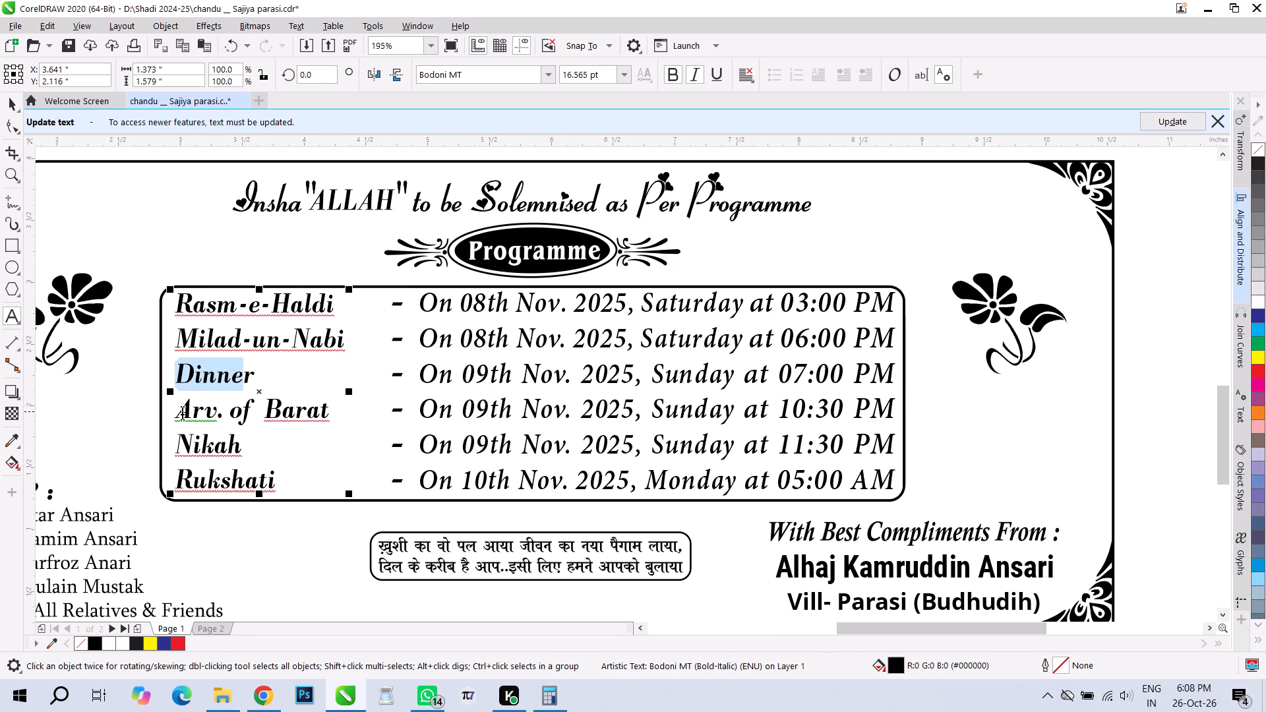
pyautogui.click(185, 377)
pyautogui.moveTo(178, 374); pyautogui.dragTo(255, 371)
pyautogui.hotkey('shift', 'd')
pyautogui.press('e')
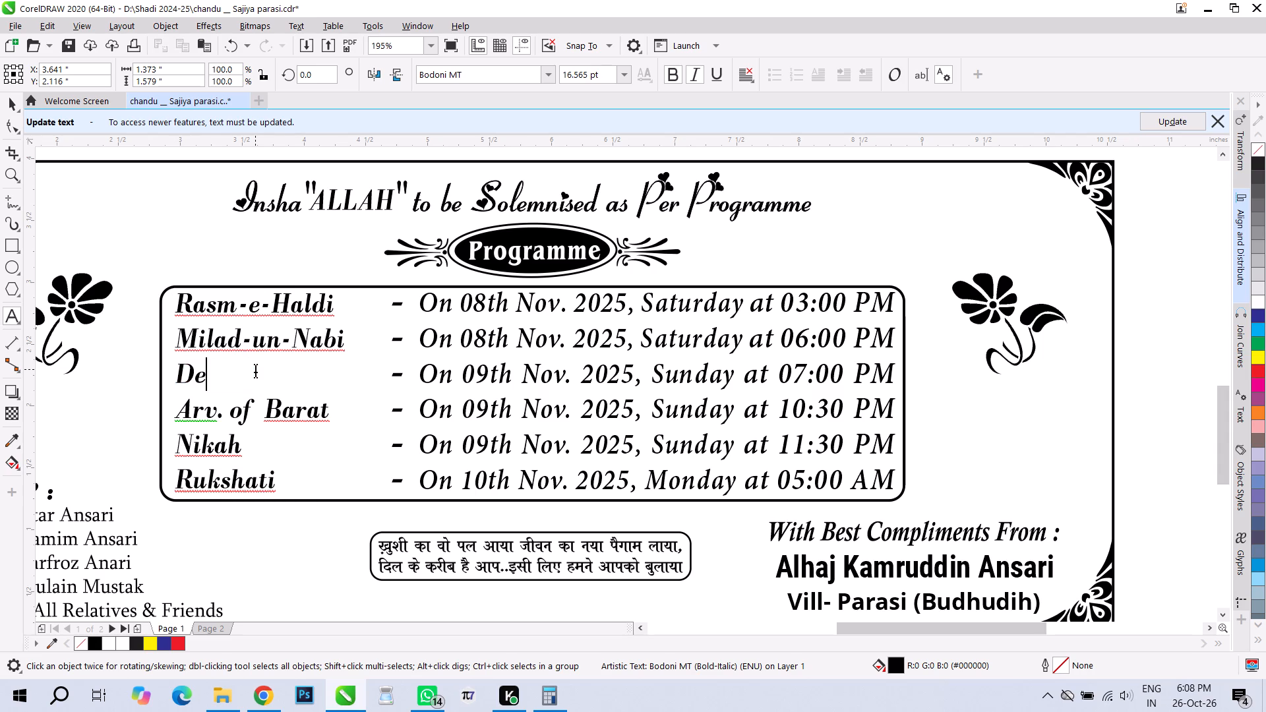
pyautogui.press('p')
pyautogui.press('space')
pyautogui.press('BackSpace')
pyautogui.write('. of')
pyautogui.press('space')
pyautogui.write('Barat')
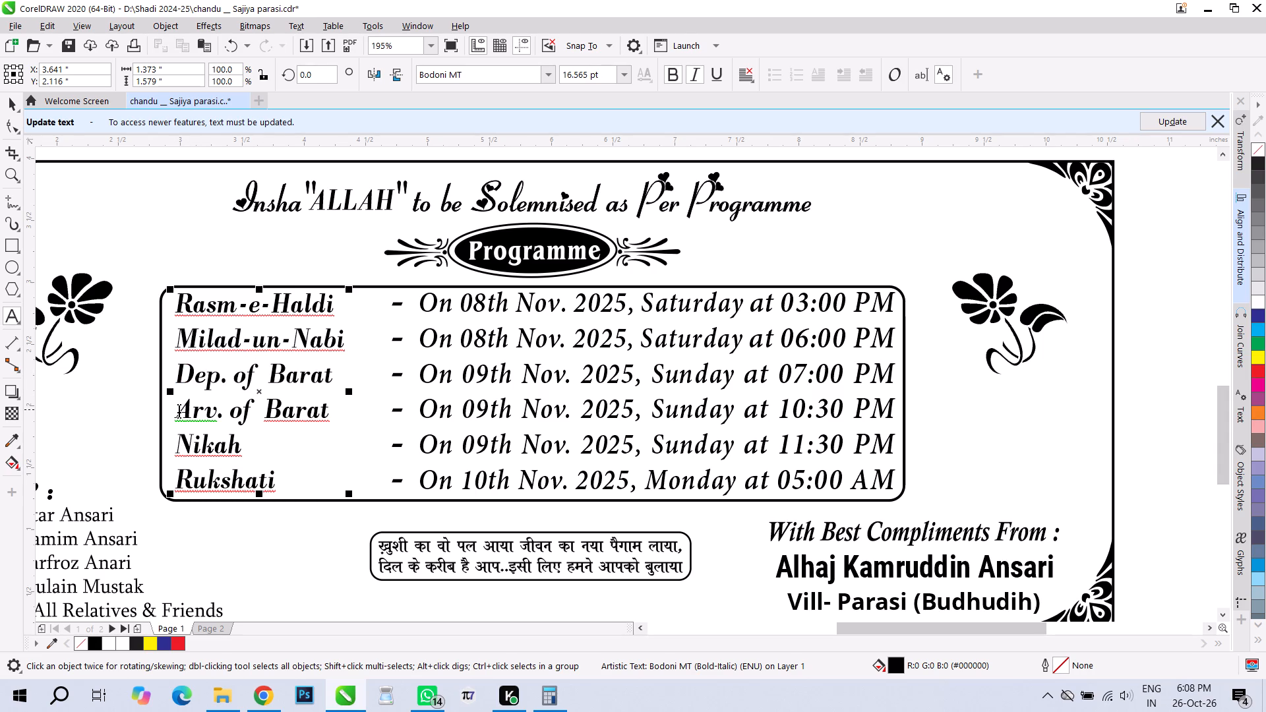
# Replace the fourth and fifth event names in the programme list with "Nikah" and "Ret. of Barat".
pyautogui.moveTo(179, 409); pyautogui.dragTo(378, 396)
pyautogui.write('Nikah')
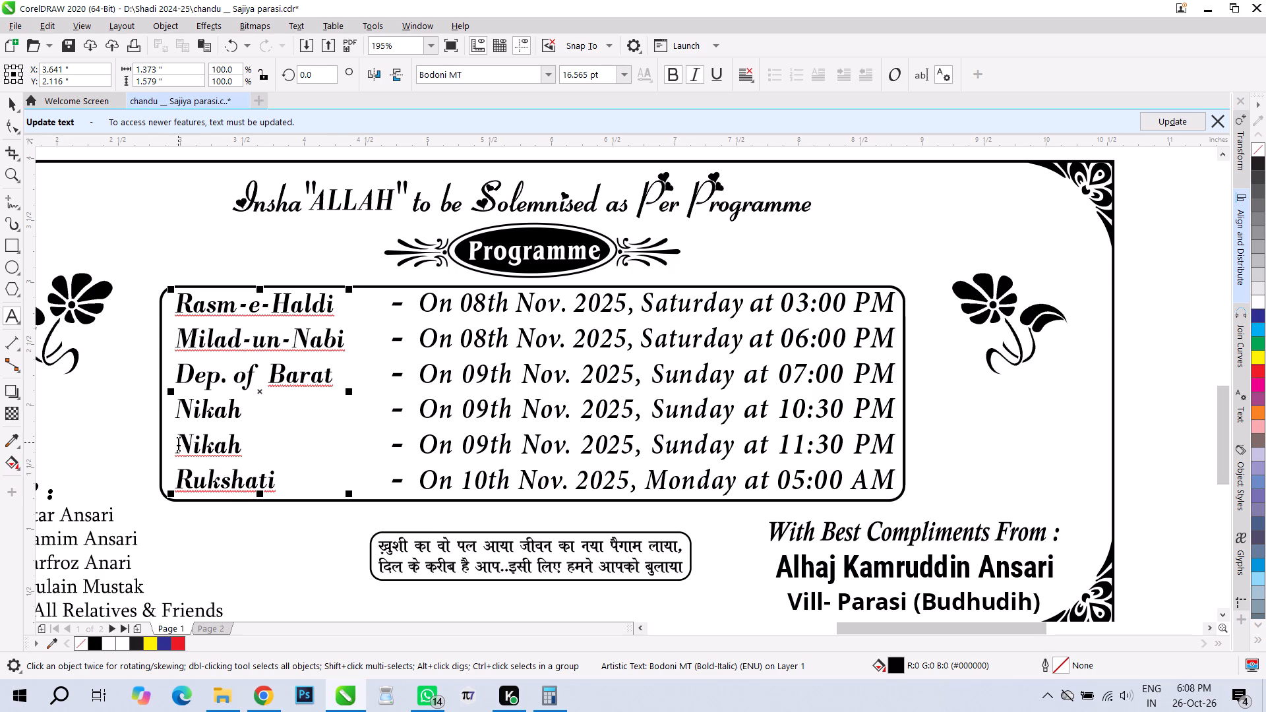
pyautogui.moveTo(178, 442); pyautogui.dragTo(258, 434)
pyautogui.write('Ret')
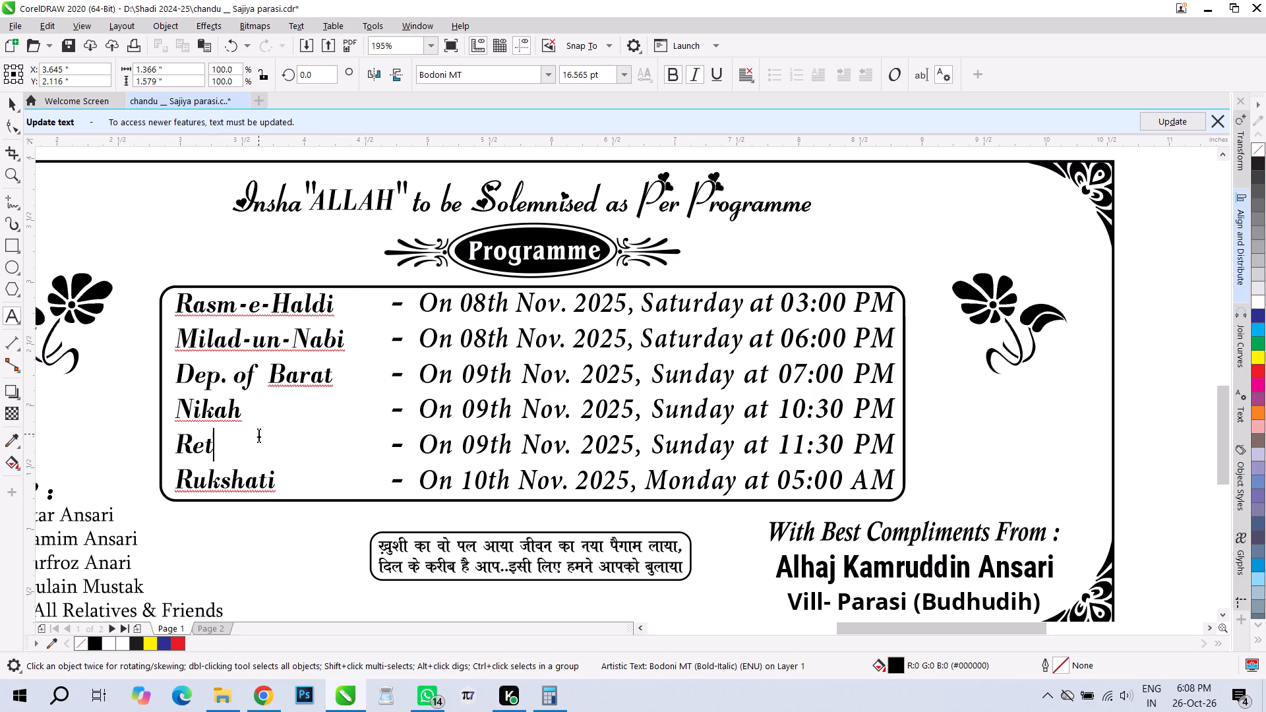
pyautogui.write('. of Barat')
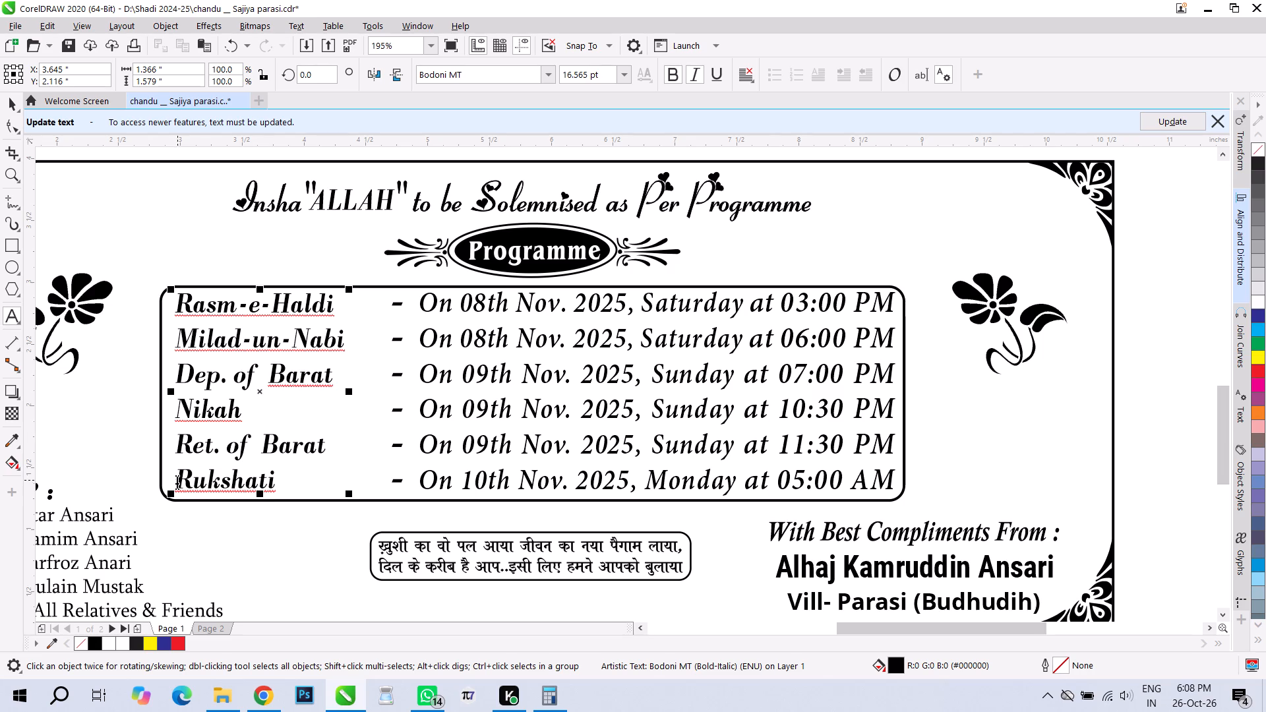
# Replace the last event name in the programme list with "Walima/Dinner".
pyautogui.moveTo(176, 481); pyautogui.dragTo(367, 481)
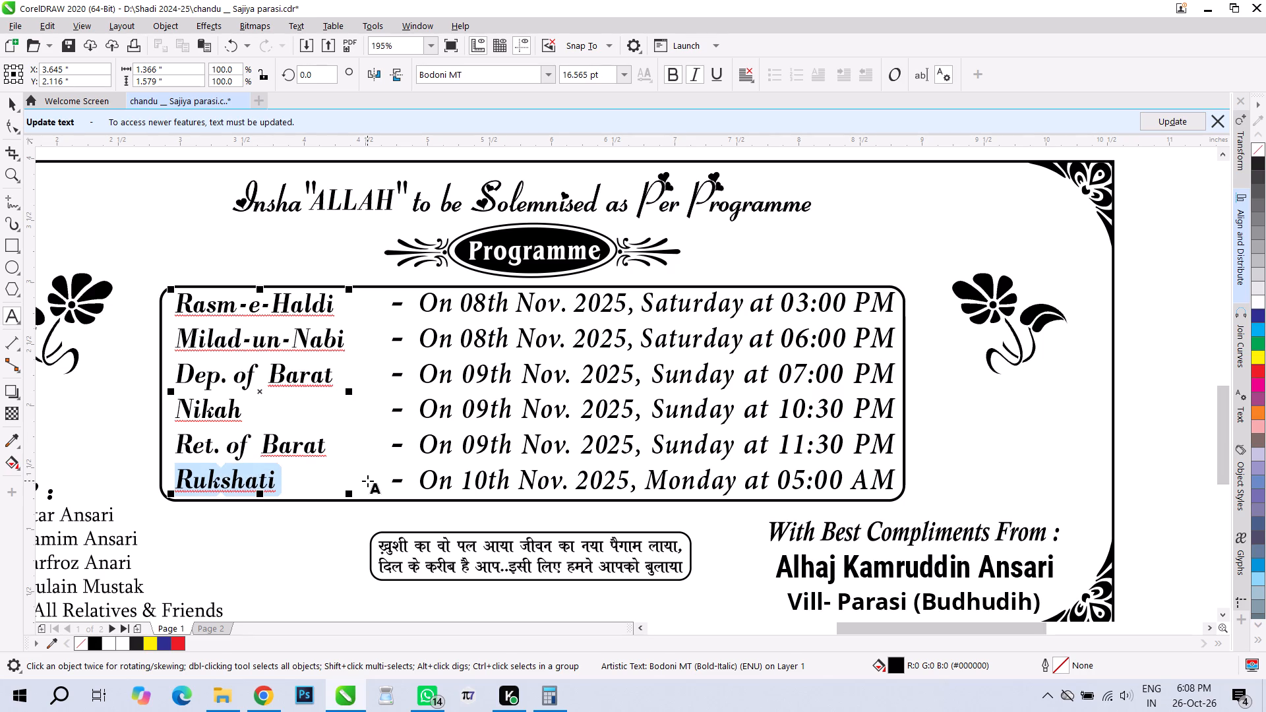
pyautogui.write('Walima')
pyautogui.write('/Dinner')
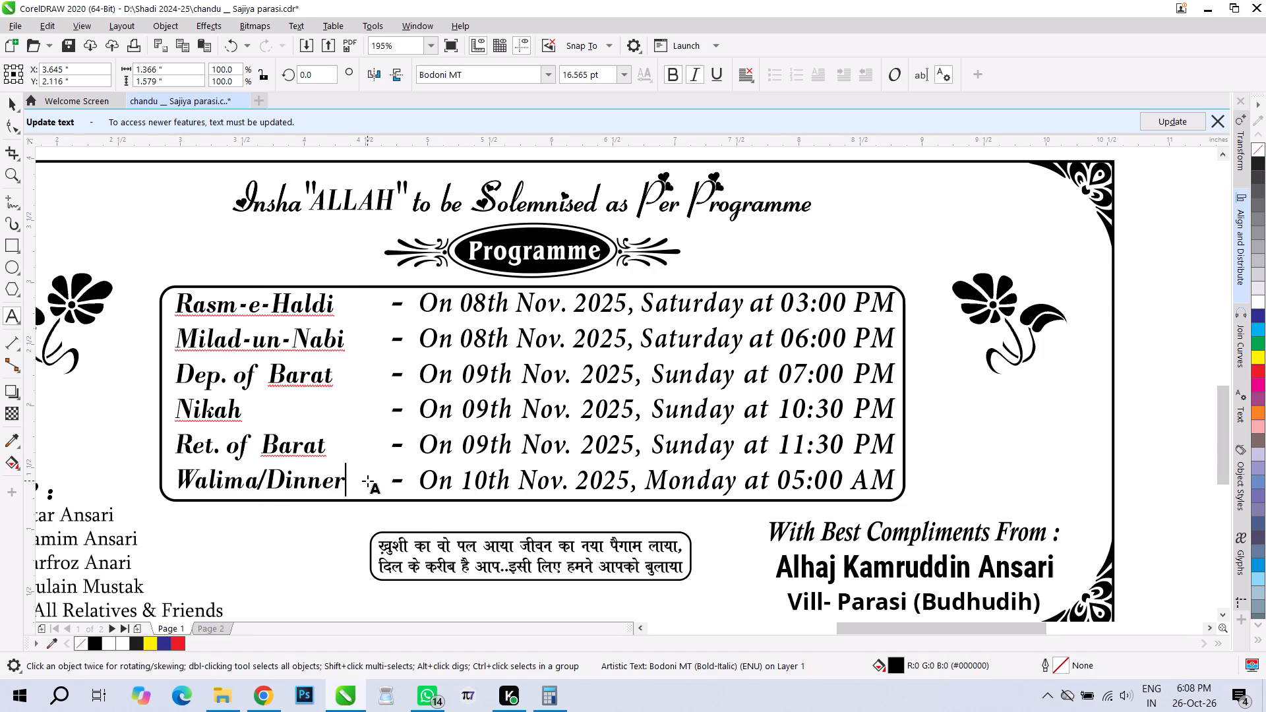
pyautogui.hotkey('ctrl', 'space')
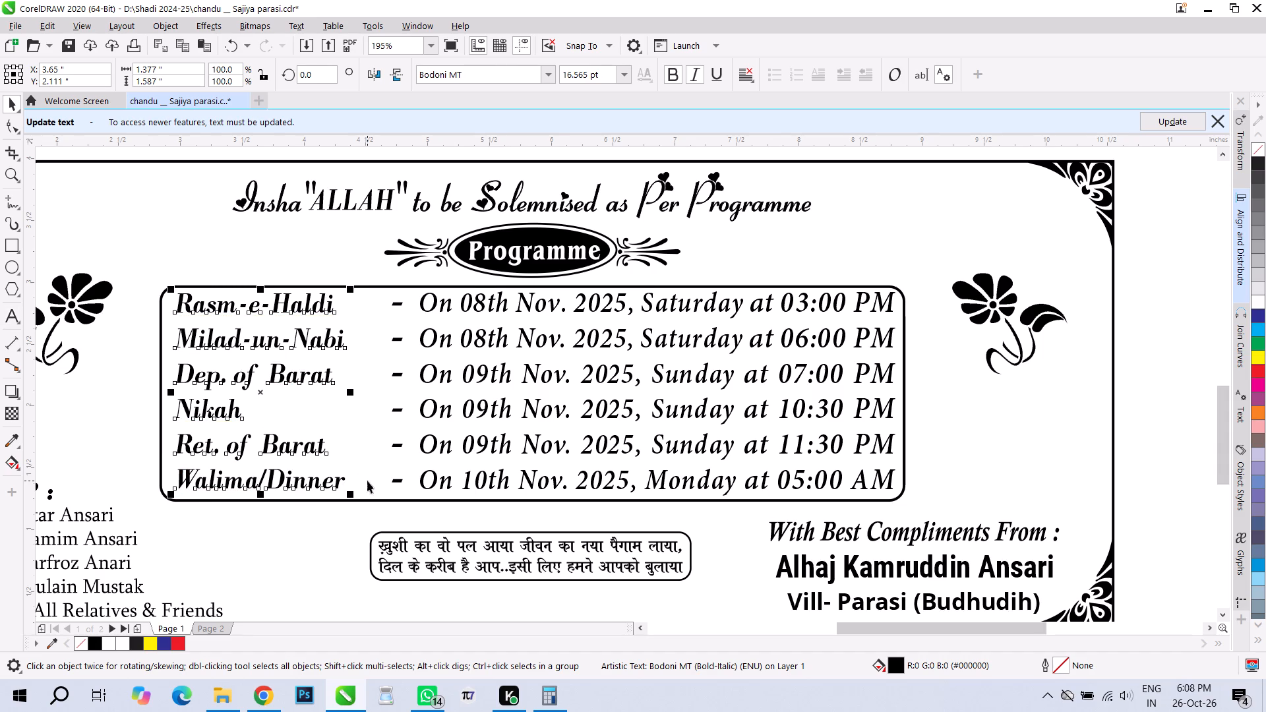
# Set the Rasm-e-Haldi date to 28th Nov. 2026 and its time to 03:30 PM.
pyautogui.doubleClick(464, 307)
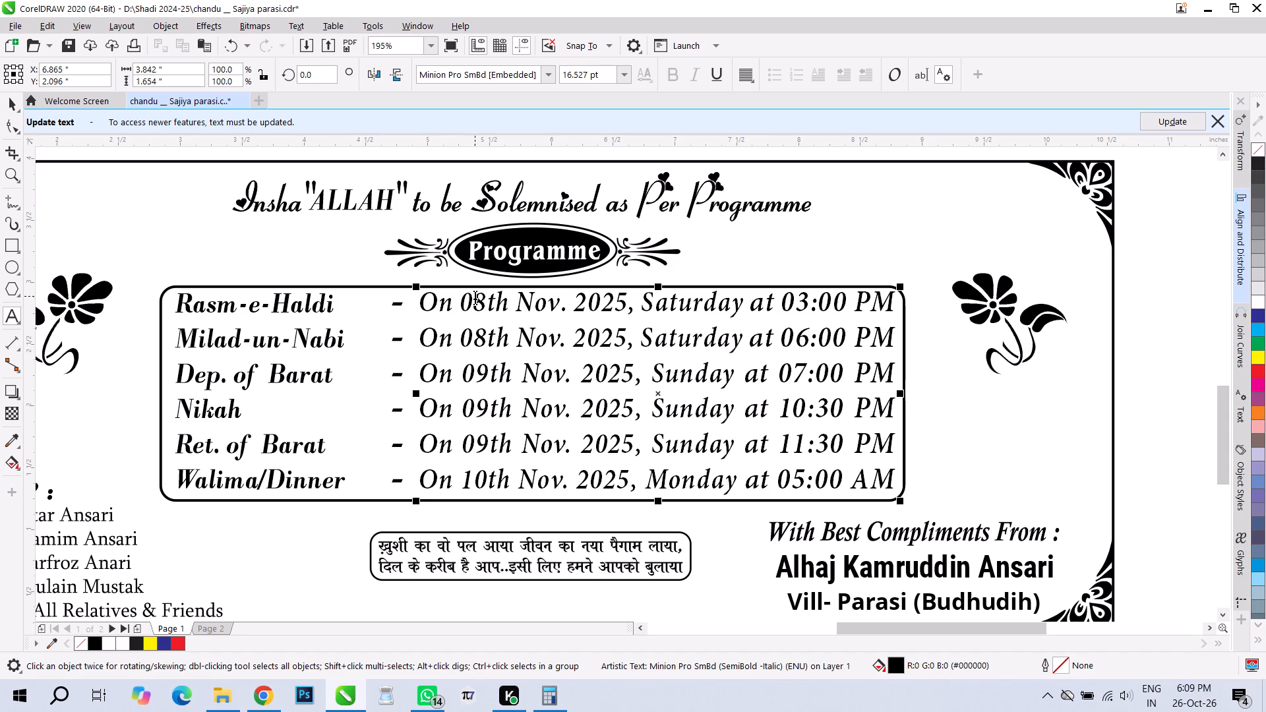
pyautogui.moveTo(462, 300); pyautogui.dragTo(467, 300)
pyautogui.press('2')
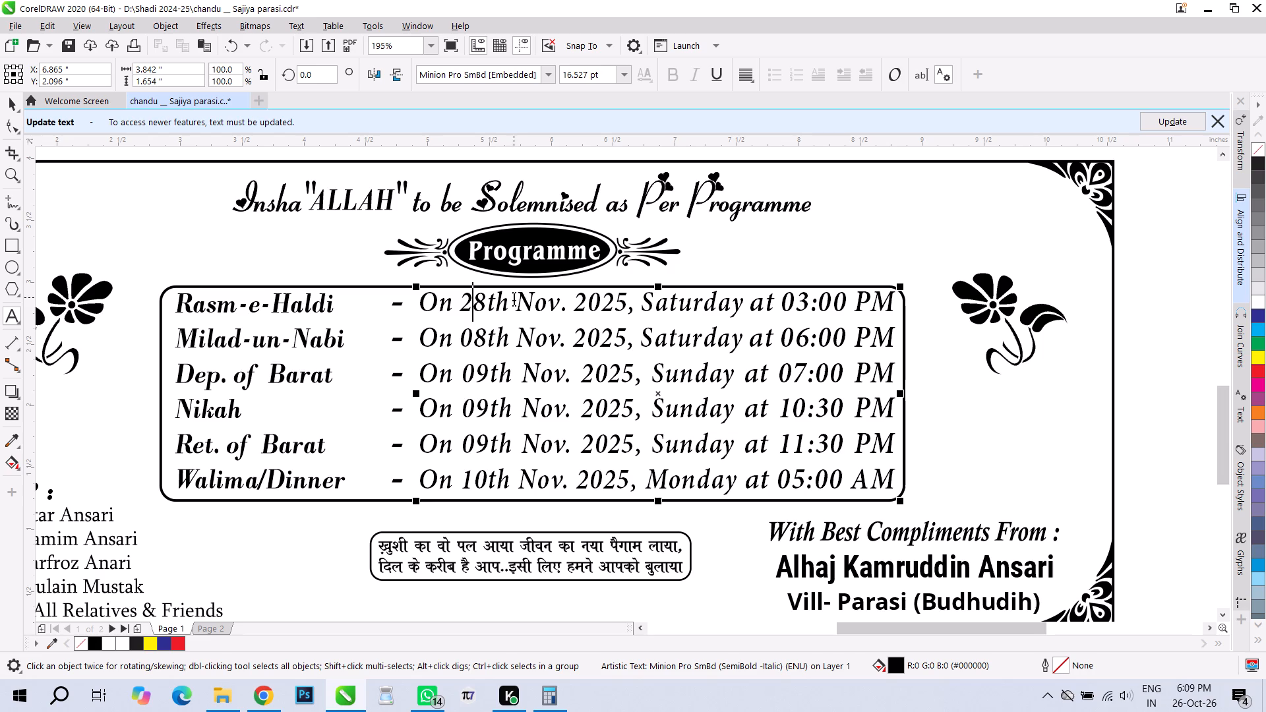
pyautogui.click(518, 299)
pyautogui.moveTo(615, 301); pyautogui.dragTo(627, 302)
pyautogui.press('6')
pyautogui.click(823, 305)
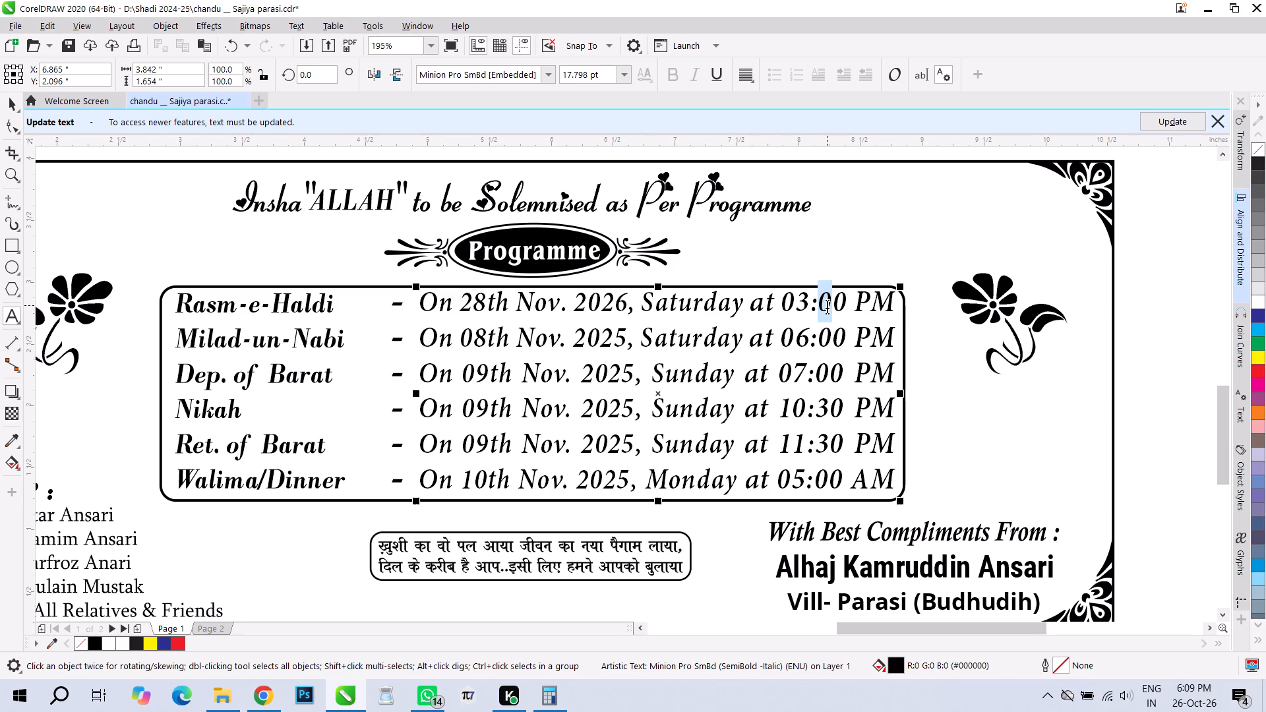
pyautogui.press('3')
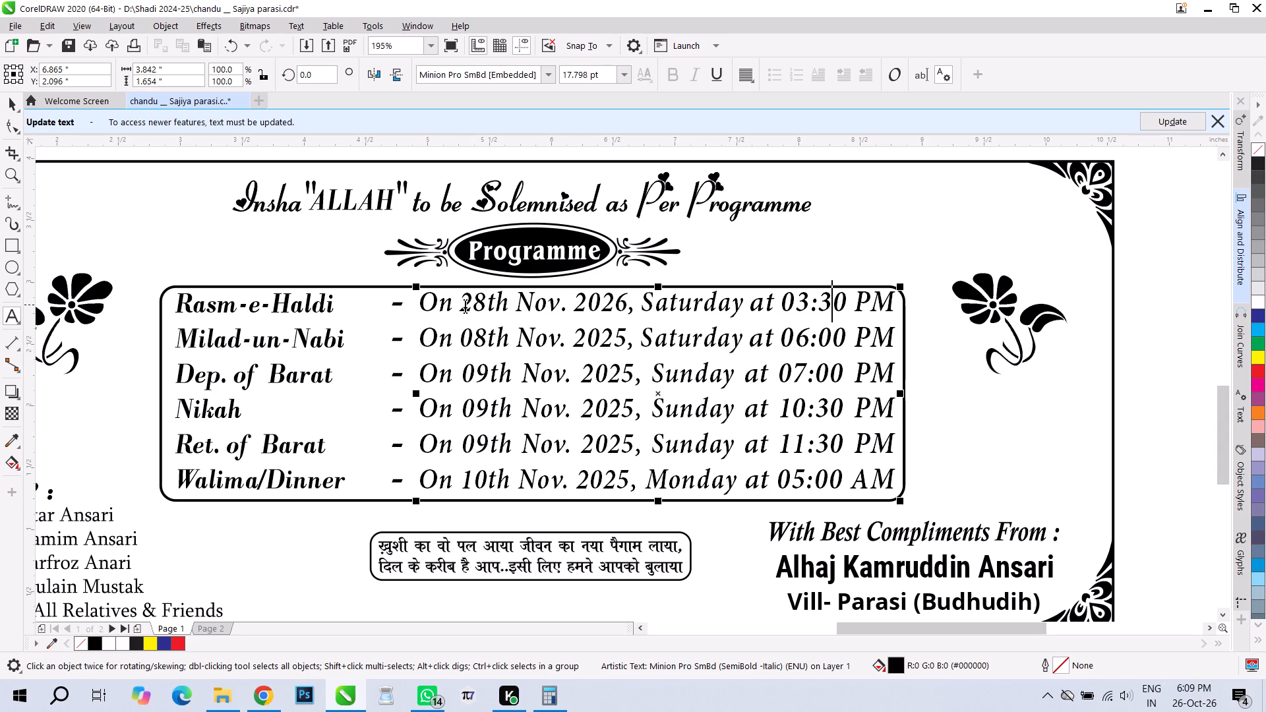
# Copy "28th Nov. 2026, Saturday" into the Milad-un-Nabi line and replace its time wording with "after Magrib".
pyautogui.moveTo(462, 303); pyautogui.dragTo(791, 298)
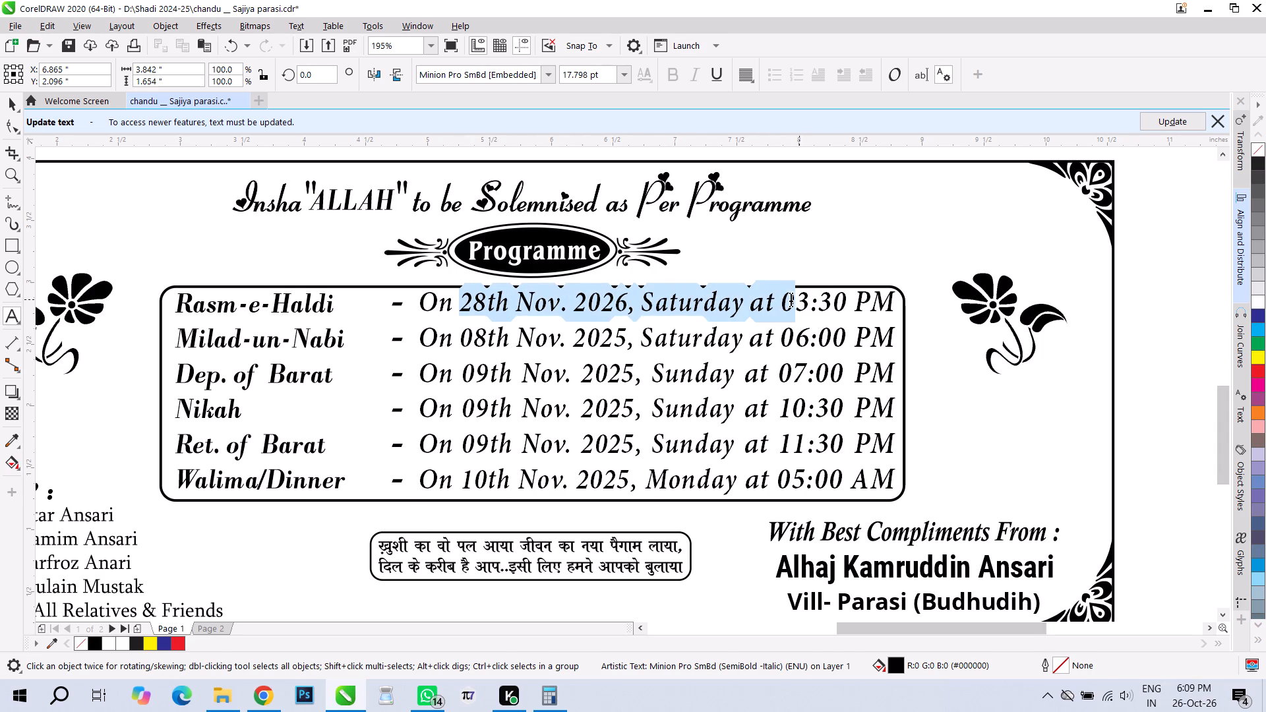
pyautogui.moveTo(791, 298); pyautogui.dragTo(744, 297)
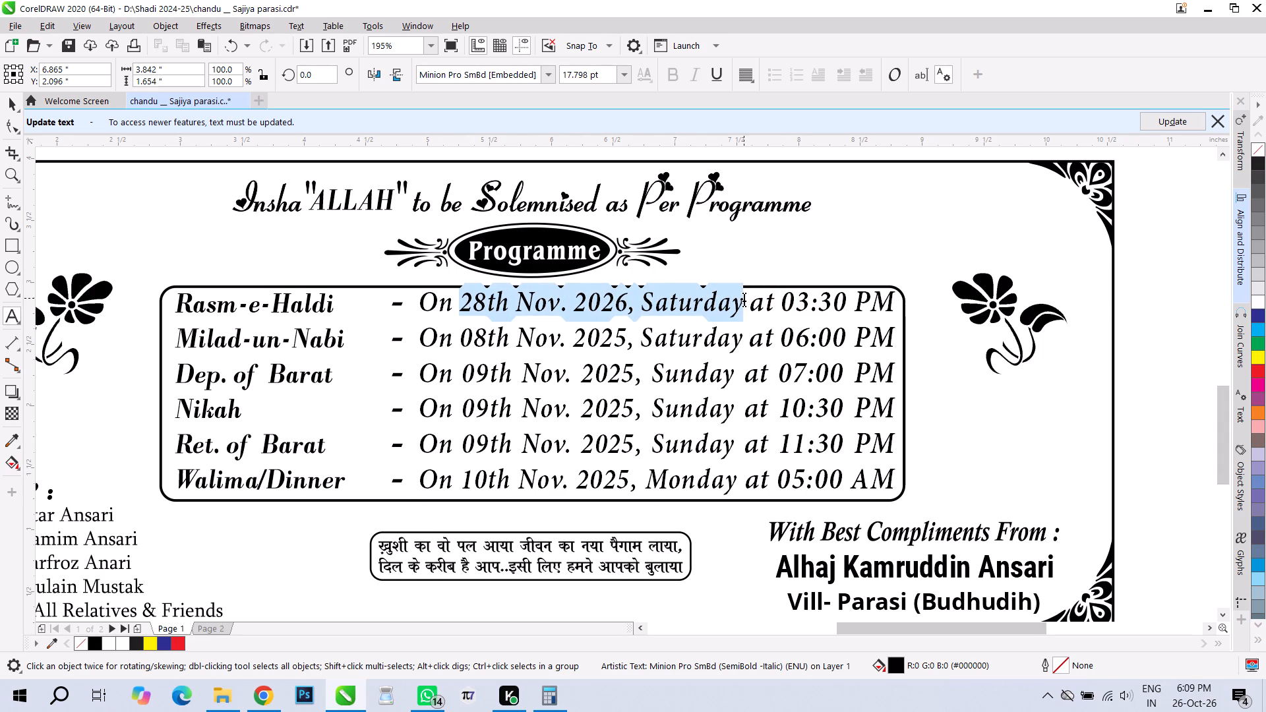
pyautogui.hotkey('ctrl', 'c')
pyautogui.moveTo(461, 340); pyautogui.dragTo(737, 338)
pyautogui.hotkey('ctrl', 'v')
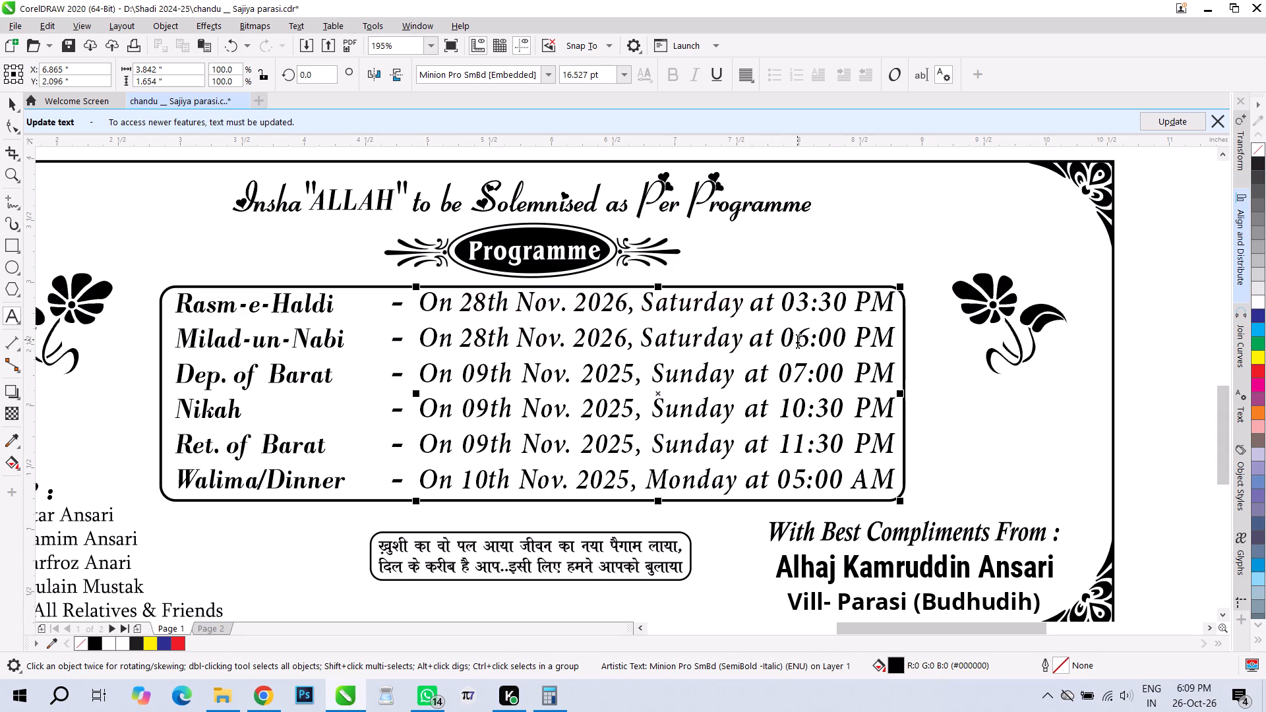
pyautogui.moveTo(763, 336); pyautogui.dragTo(853, 336)
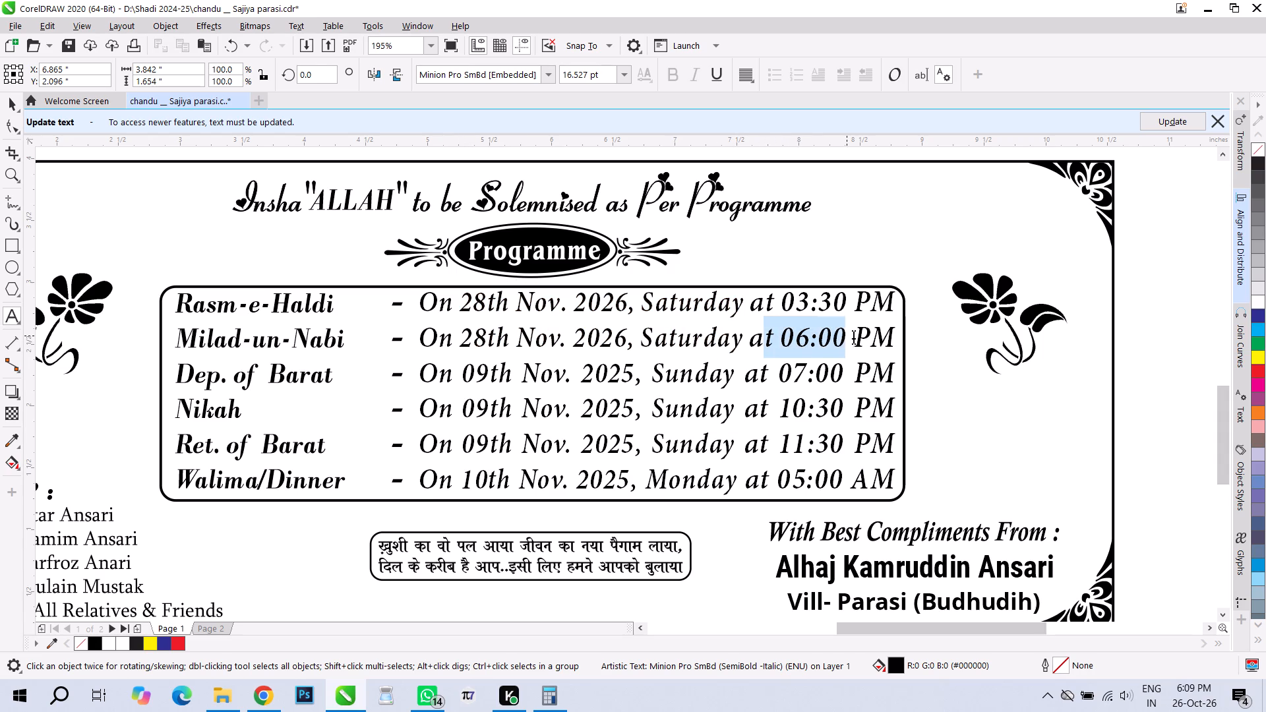
pyautogui.moveTo(853, 336); pyautogui.dragTo(893, 338)
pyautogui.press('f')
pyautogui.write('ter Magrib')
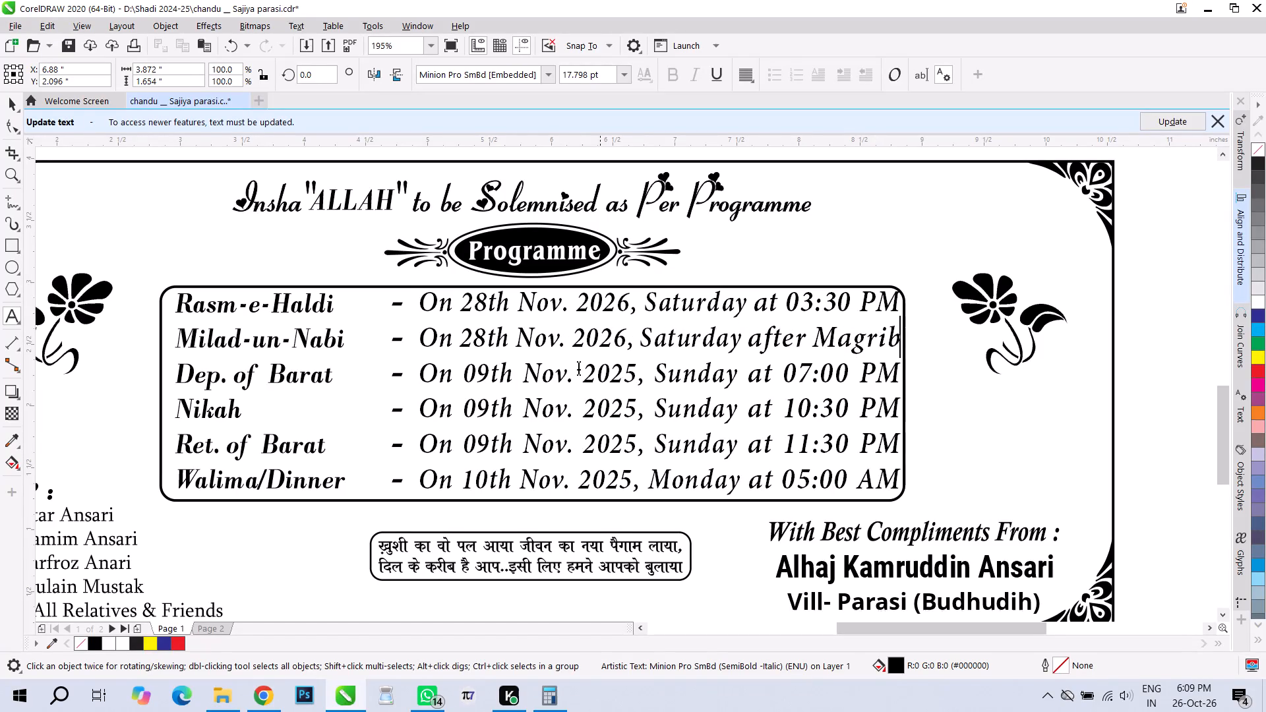
# Set the Dep. of Barat date to 29th Nov. 2026 and its time to 10:00 PM.
pyautogui.moveTo(466, 373); pyautogui.dragTo(497, 373)
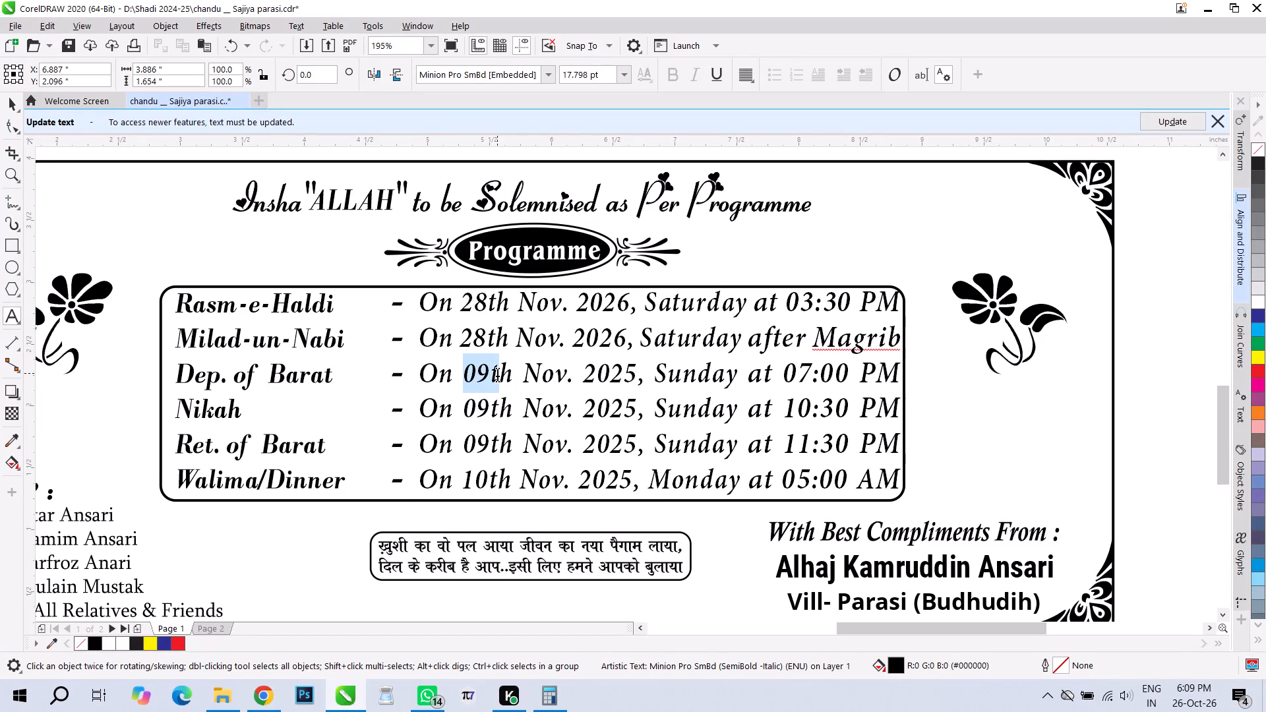
pyautogui.moveTo(497, 373); pyautogui.dragTo(481, 373)
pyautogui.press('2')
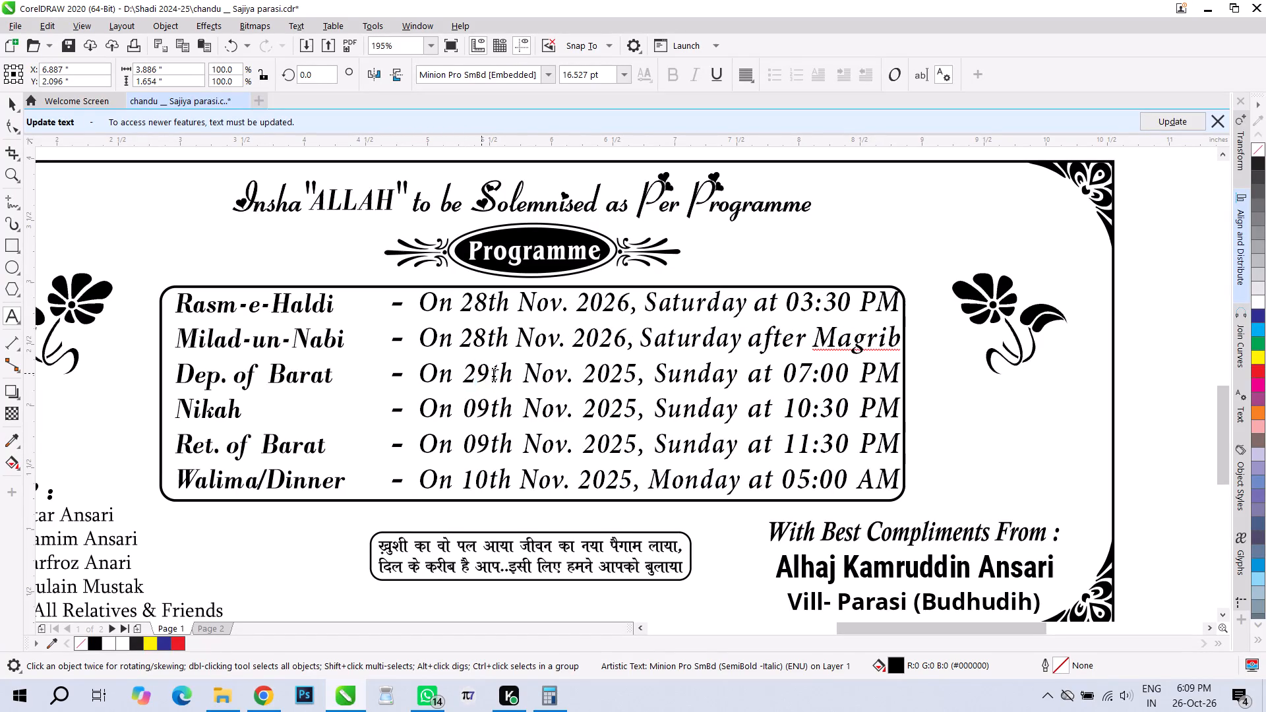
pyautogui.moveTo(624, 375); pyautogui.dragTo(633, 374)
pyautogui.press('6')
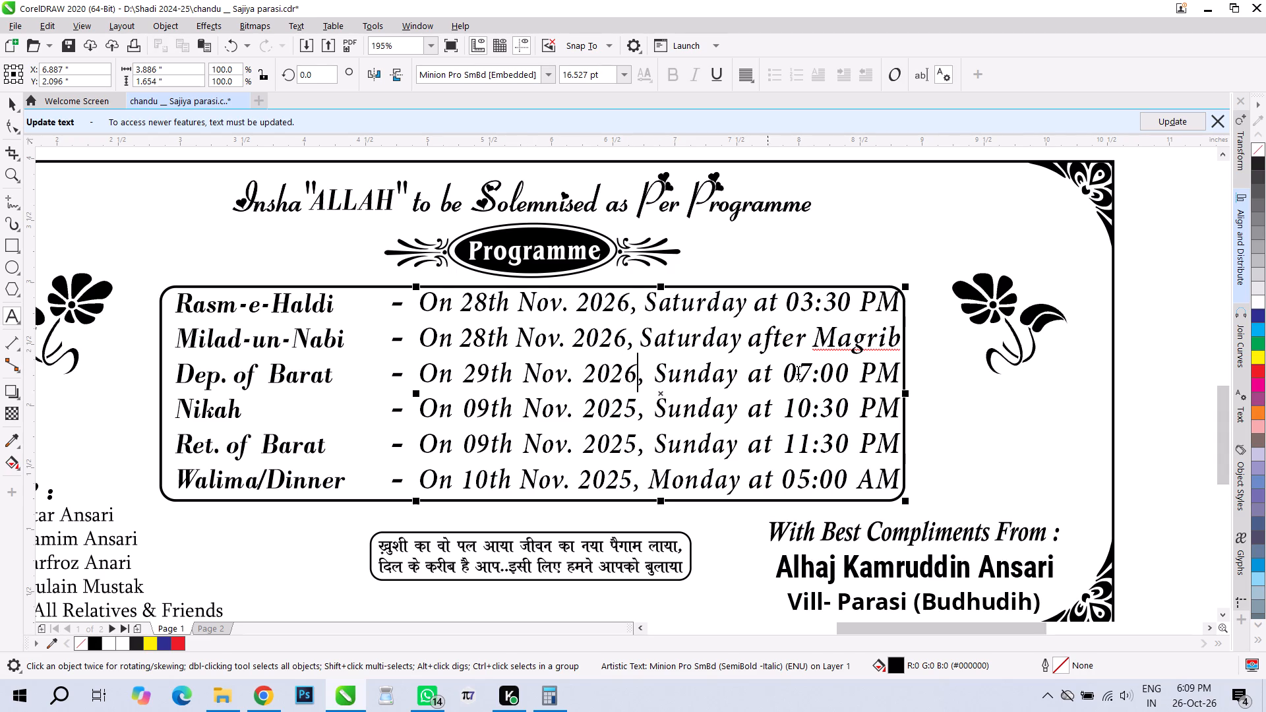
pyautogui.moveTo(785, 370); pyautogui.dragTo(809, 369)
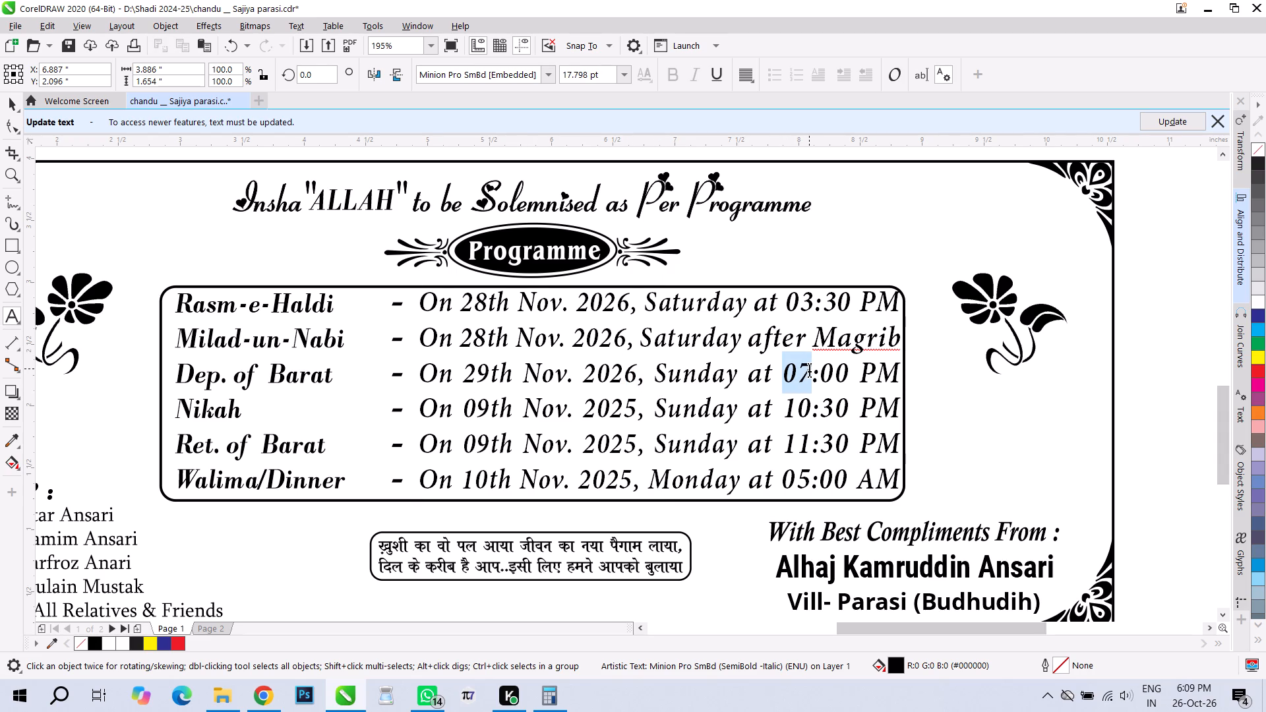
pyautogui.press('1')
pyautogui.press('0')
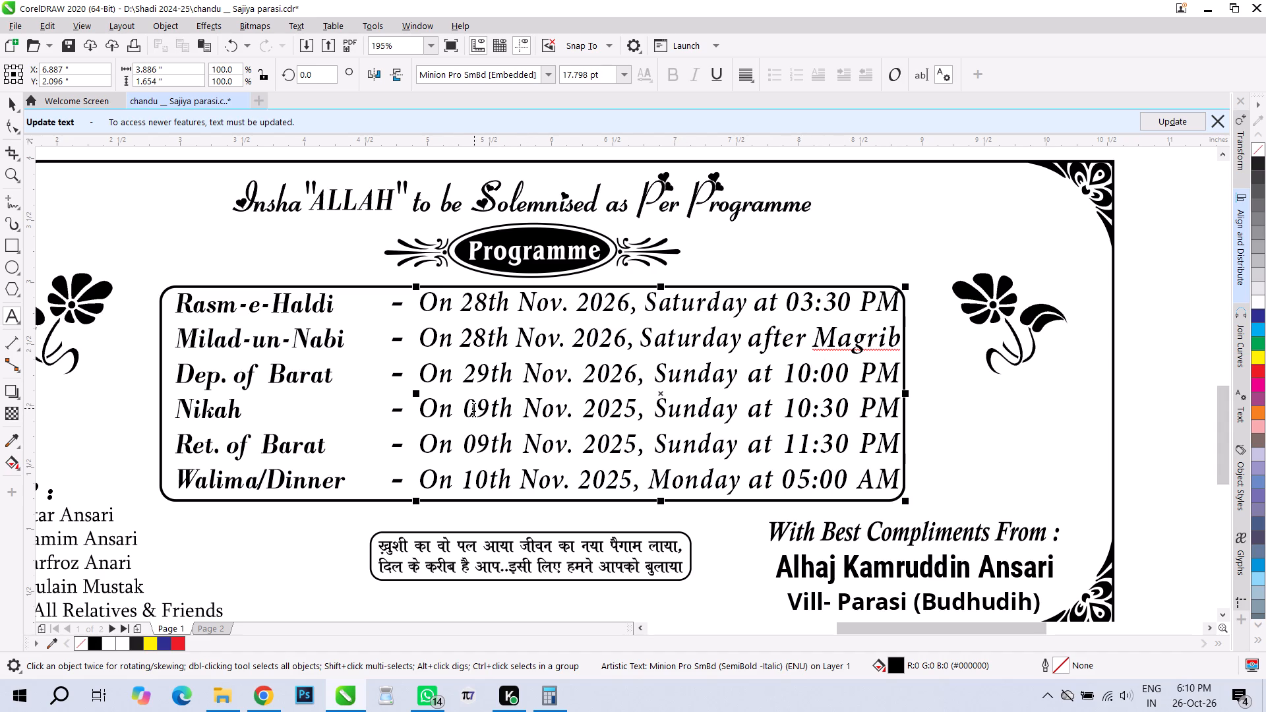
# Copy "29th Nov. 2026, Sunday" from the Dep. of Barat line over the date and weekday in the Nikah line.
pyautogui.moveTo(469, 377); pyautogui.dragTo(738, 370)
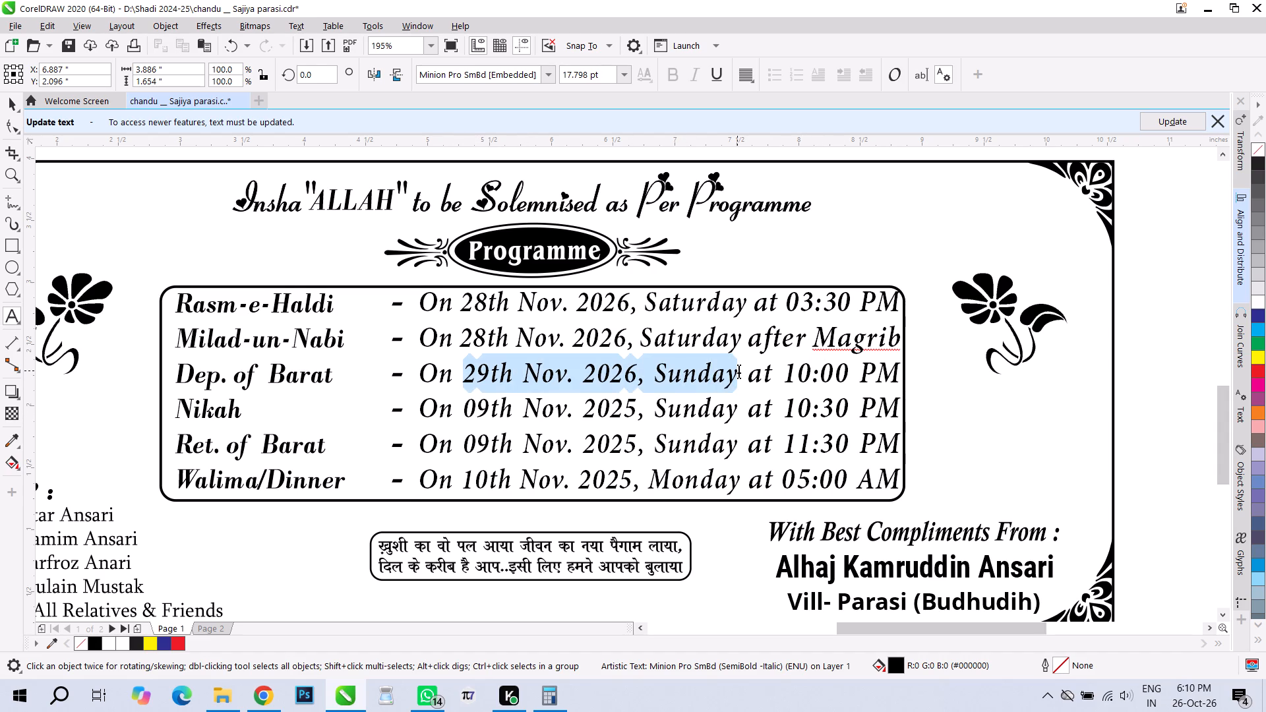
pyautogui.moveTo(738, 370); pyautogui.dragTo(743, 371)
pyautogui.moveTo(743, 371); pyautogui.dragTo(735, 371)
pyautogui.hotkey('ctrl', 'c')
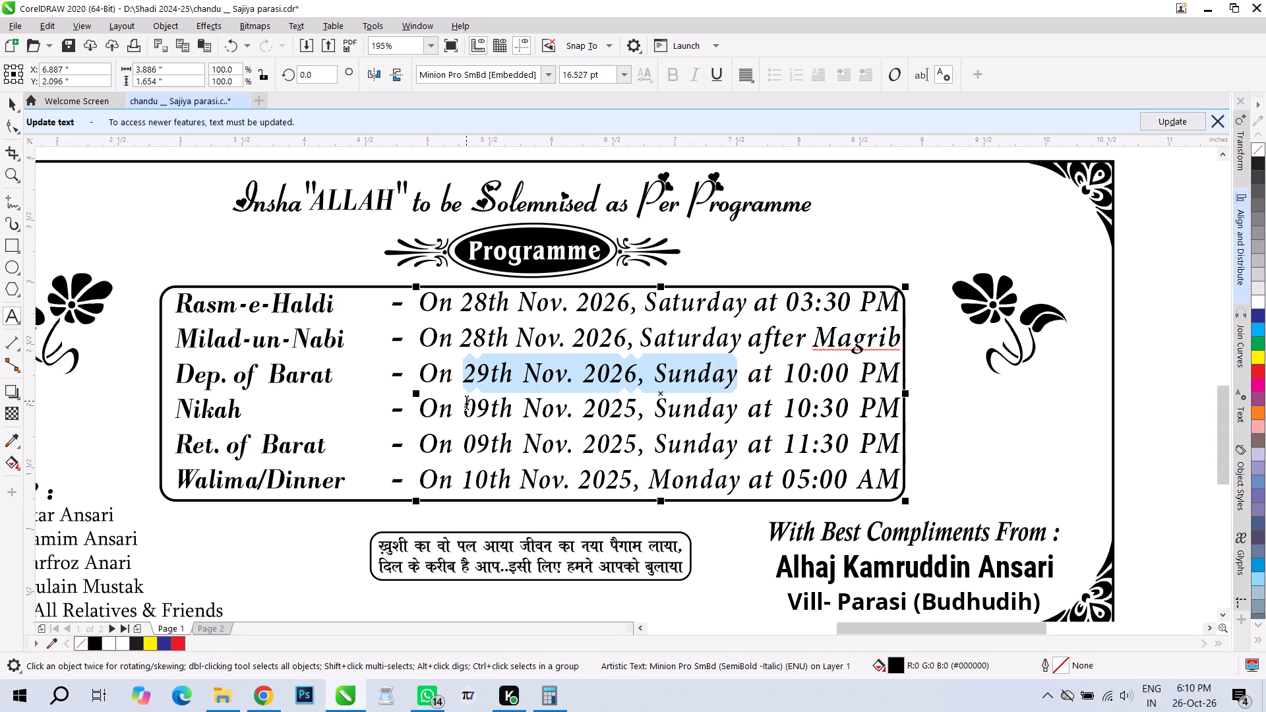
pyautogui.moveTo(466, 401); pyautogui.dragTo(737, 408)
pyautogui.hotkey('ctrl', 'v')
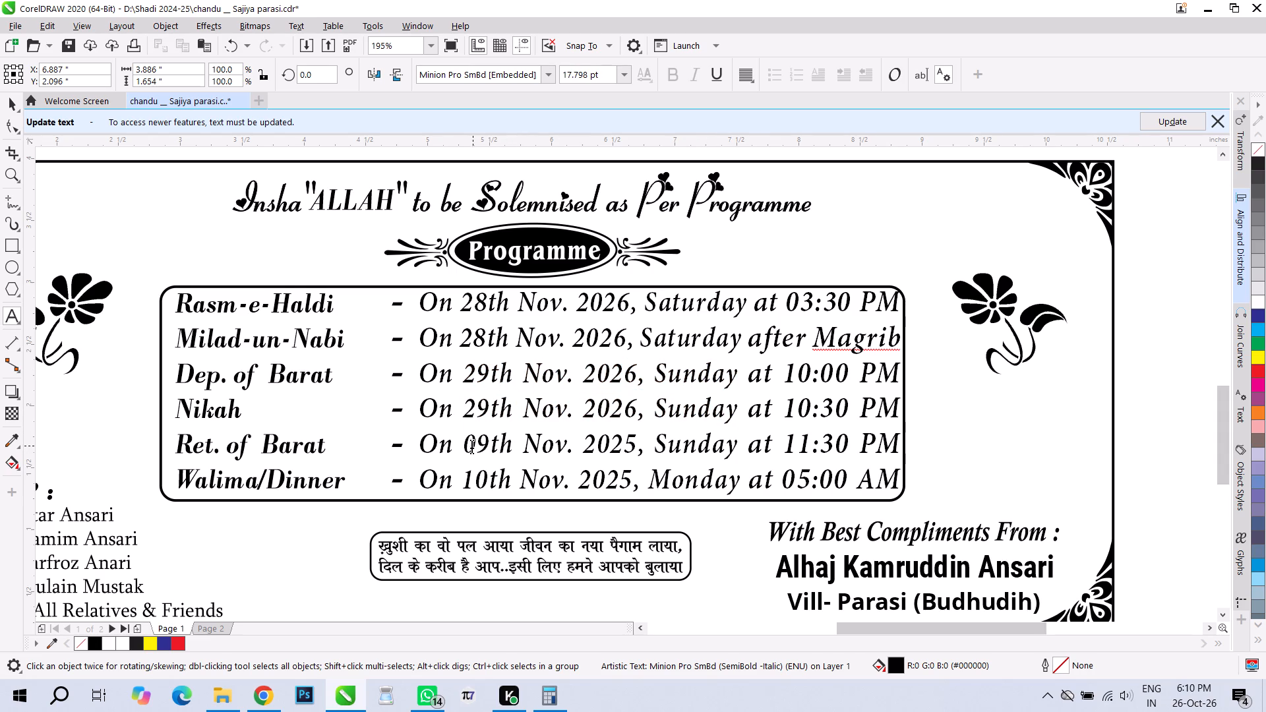
# Set the Ret. of Barat date to 30th Nov. 2026 and its weekday to Monday.
pyautogui.moveTo(465, 441); pyautogui.dragTo(486, 441)
pyautogui.moveTo(486, 441); pyautogui.dragTo(487, 441)
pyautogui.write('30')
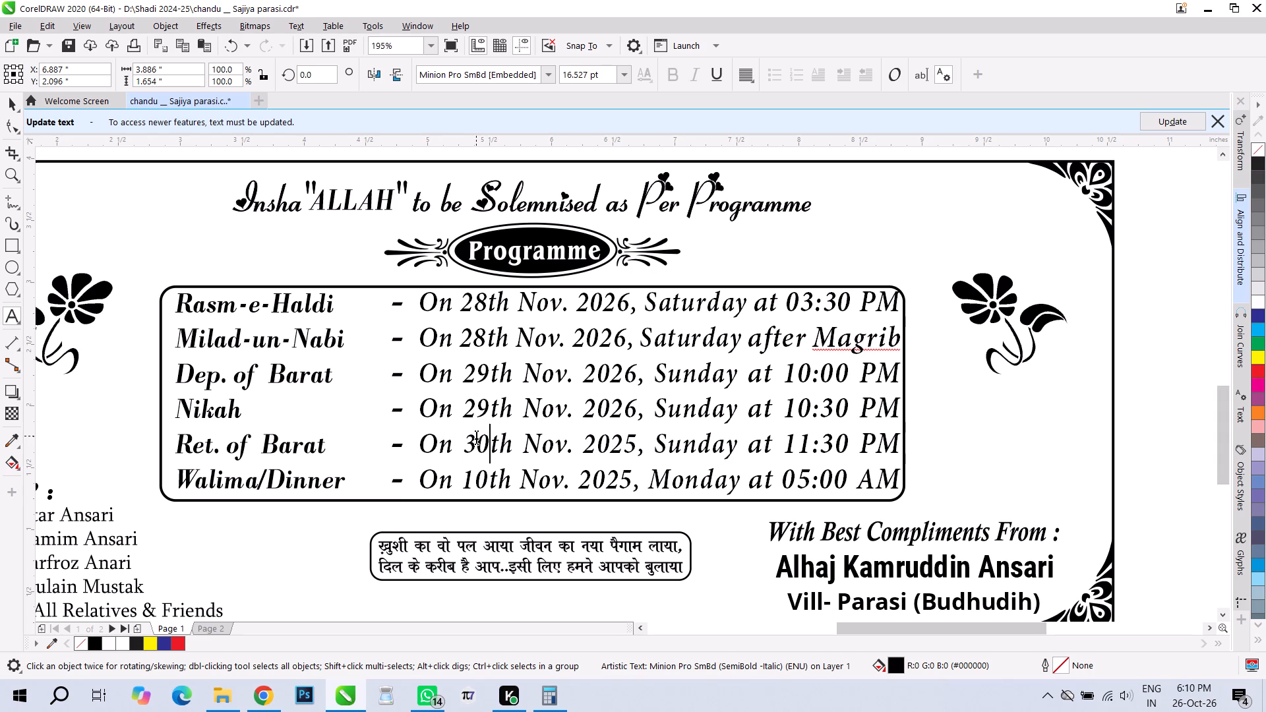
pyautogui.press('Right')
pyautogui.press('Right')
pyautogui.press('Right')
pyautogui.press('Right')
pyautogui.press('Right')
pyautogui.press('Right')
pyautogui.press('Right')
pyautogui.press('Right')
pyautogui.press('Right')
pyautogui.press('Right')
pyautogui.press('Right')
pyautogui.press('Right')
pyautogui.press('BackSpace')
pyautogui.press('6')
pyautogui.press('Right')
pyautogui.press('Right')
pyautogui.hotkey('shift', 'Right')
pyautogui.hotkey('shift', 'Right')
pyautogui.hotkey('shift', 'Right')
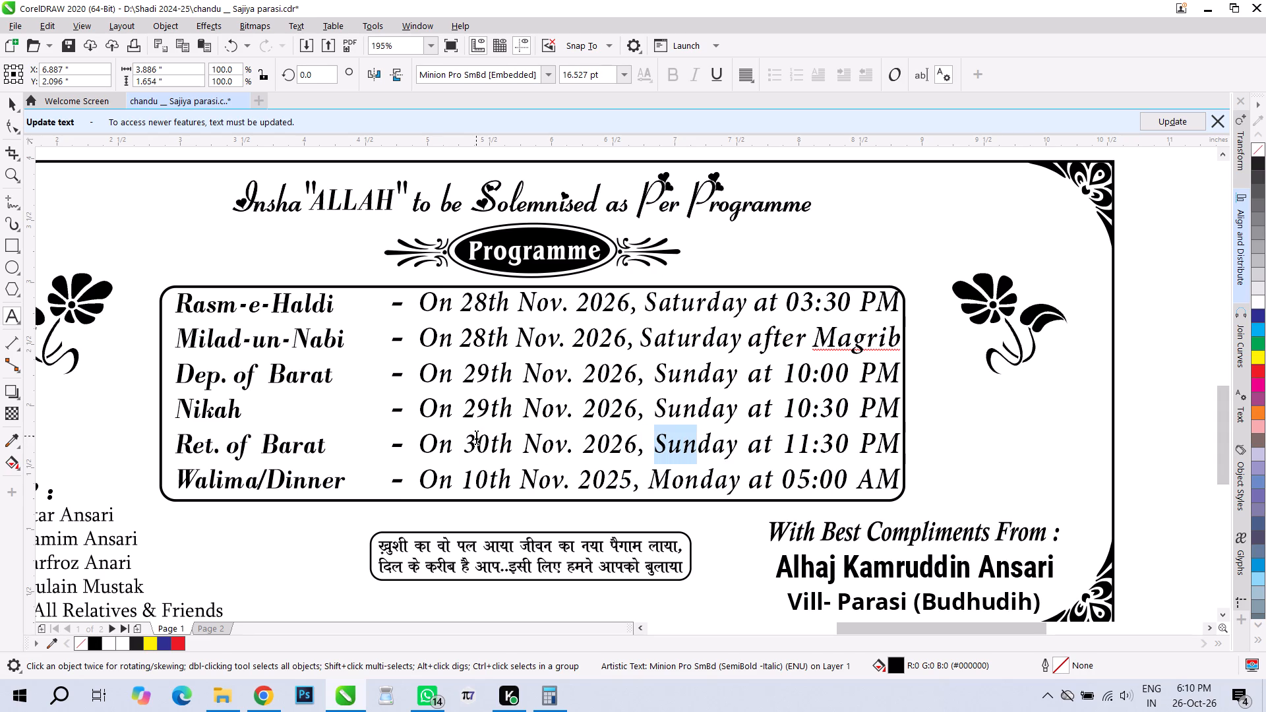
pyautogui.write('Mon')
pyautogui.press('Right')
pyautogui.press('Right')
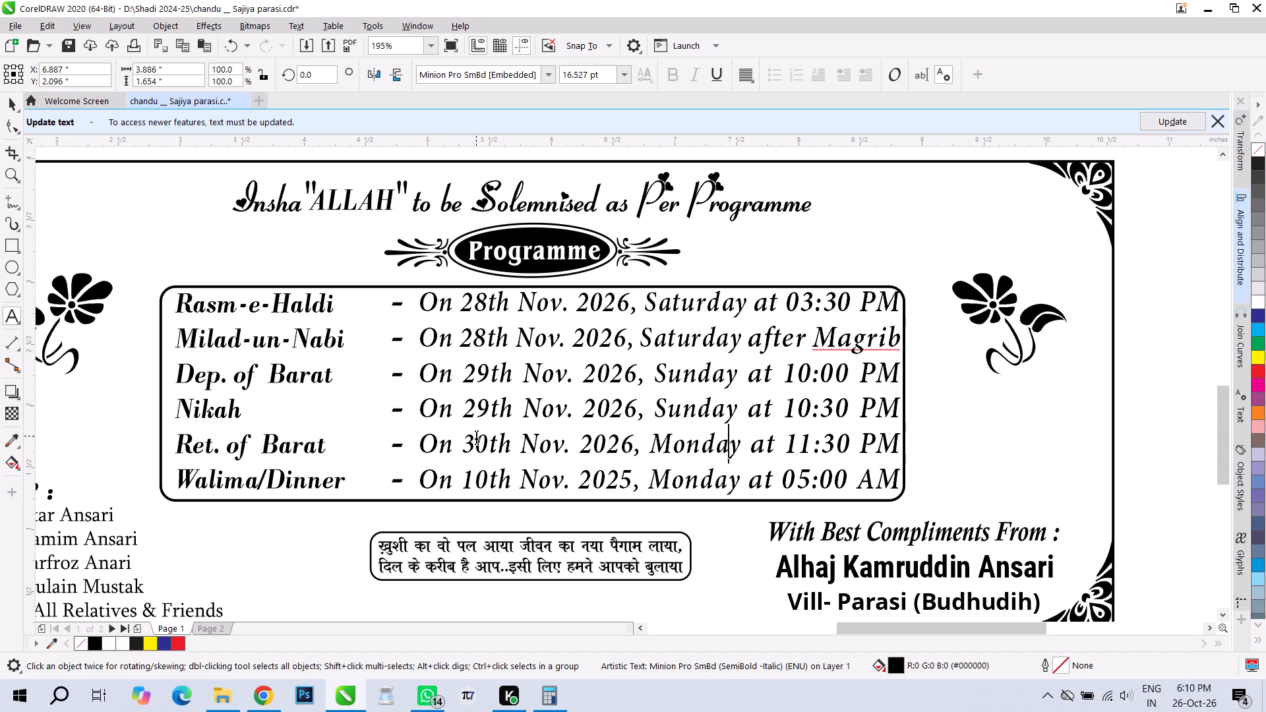
# Set the Ret. of Barat time to 04:00 AM.
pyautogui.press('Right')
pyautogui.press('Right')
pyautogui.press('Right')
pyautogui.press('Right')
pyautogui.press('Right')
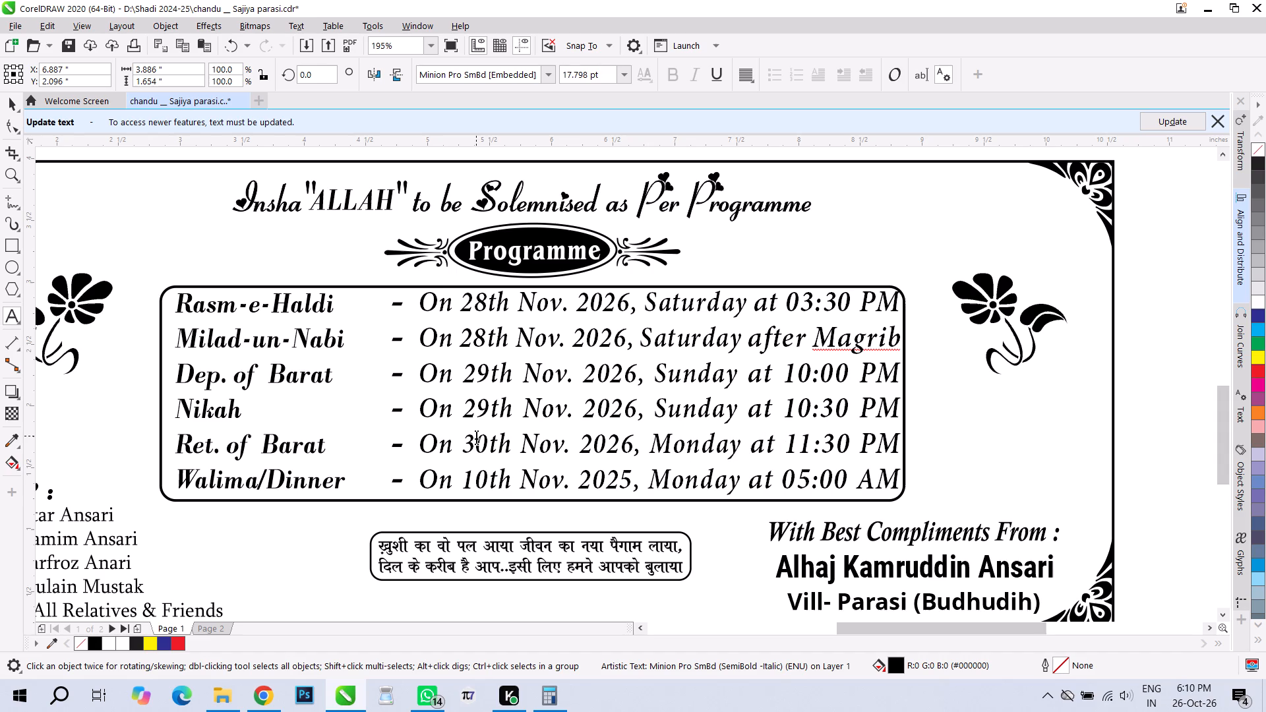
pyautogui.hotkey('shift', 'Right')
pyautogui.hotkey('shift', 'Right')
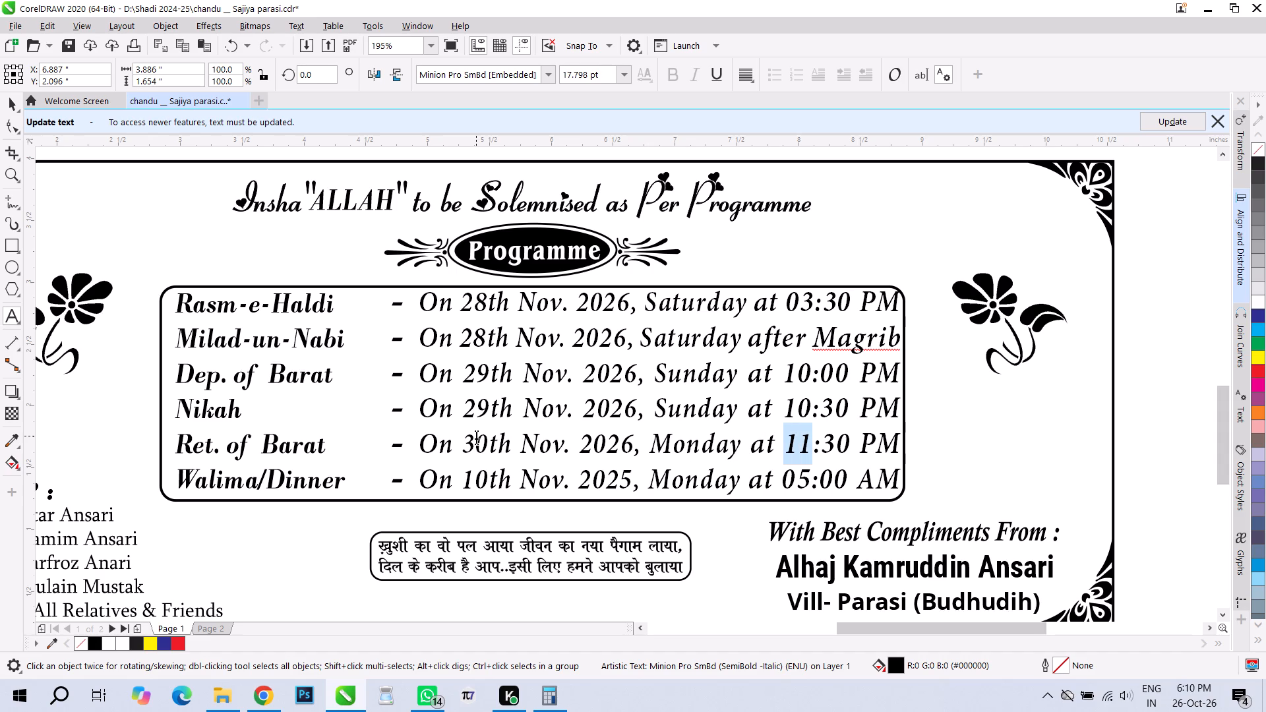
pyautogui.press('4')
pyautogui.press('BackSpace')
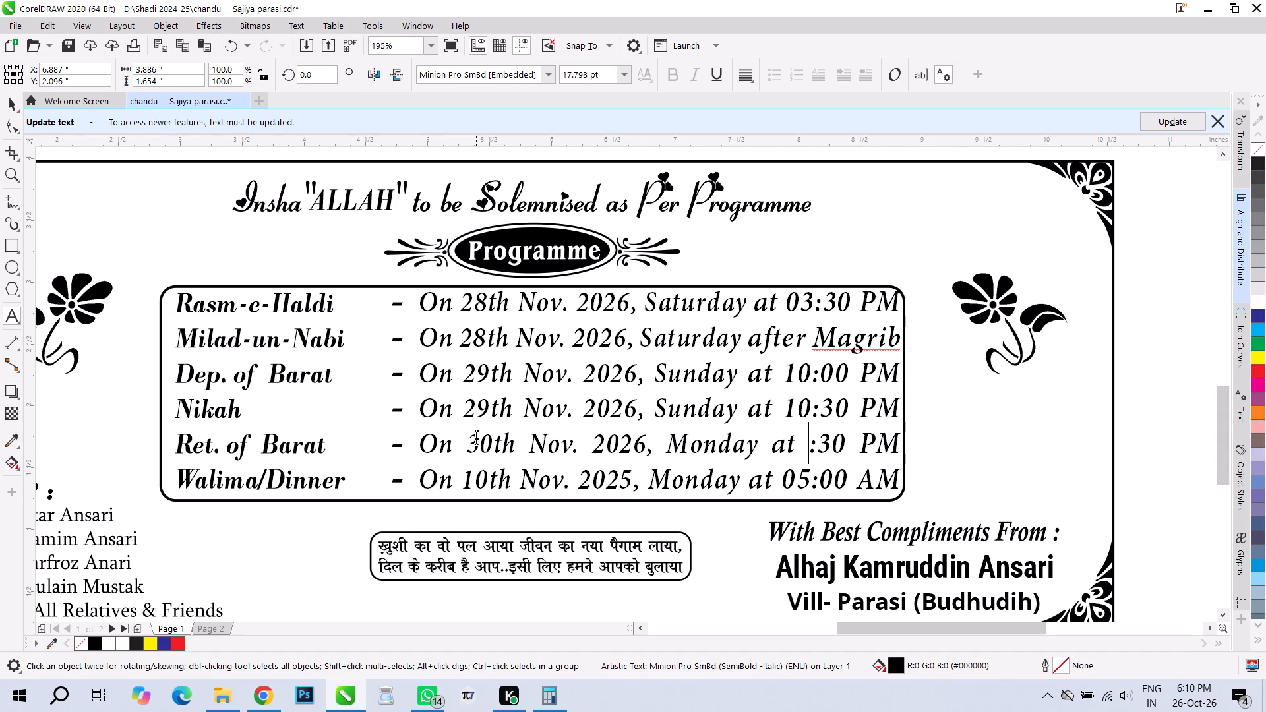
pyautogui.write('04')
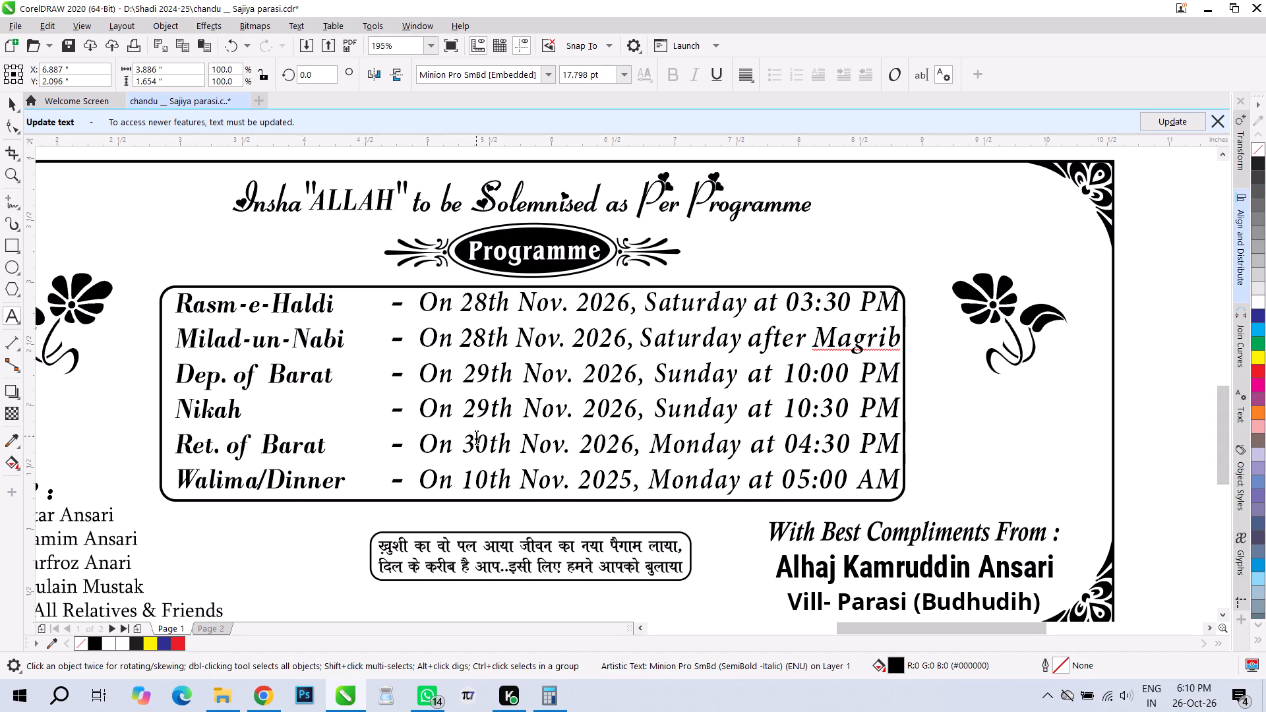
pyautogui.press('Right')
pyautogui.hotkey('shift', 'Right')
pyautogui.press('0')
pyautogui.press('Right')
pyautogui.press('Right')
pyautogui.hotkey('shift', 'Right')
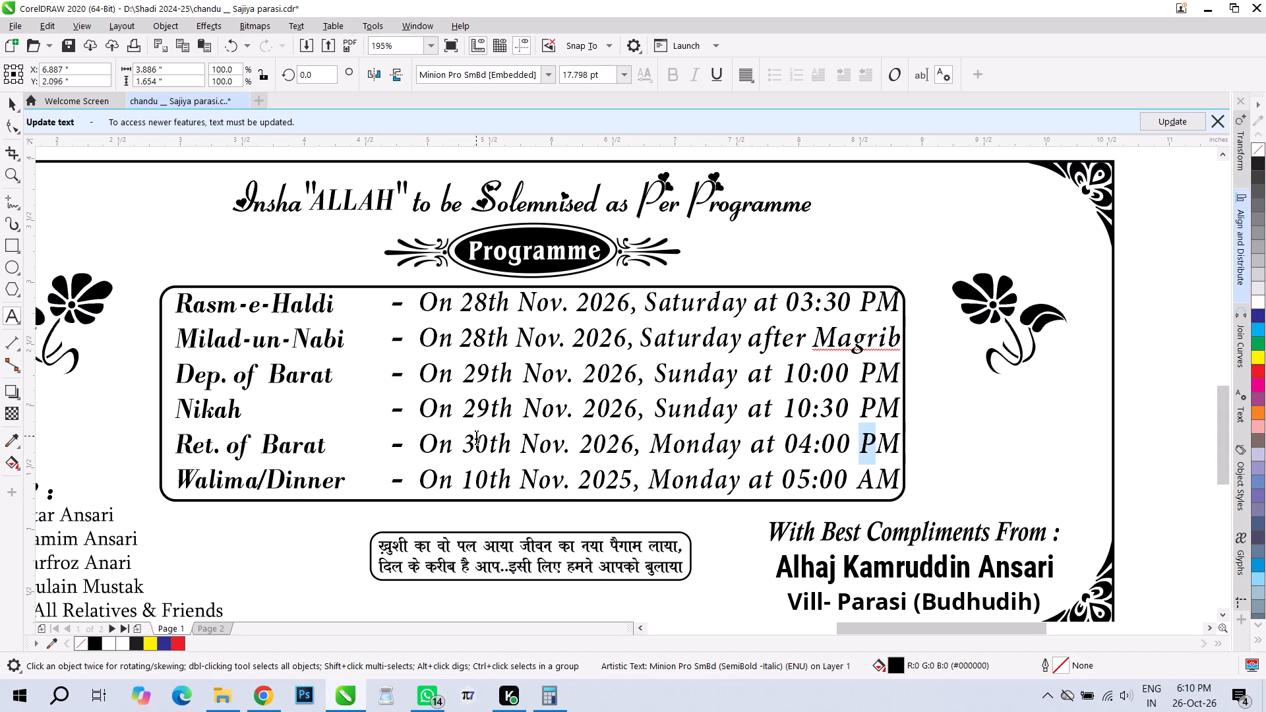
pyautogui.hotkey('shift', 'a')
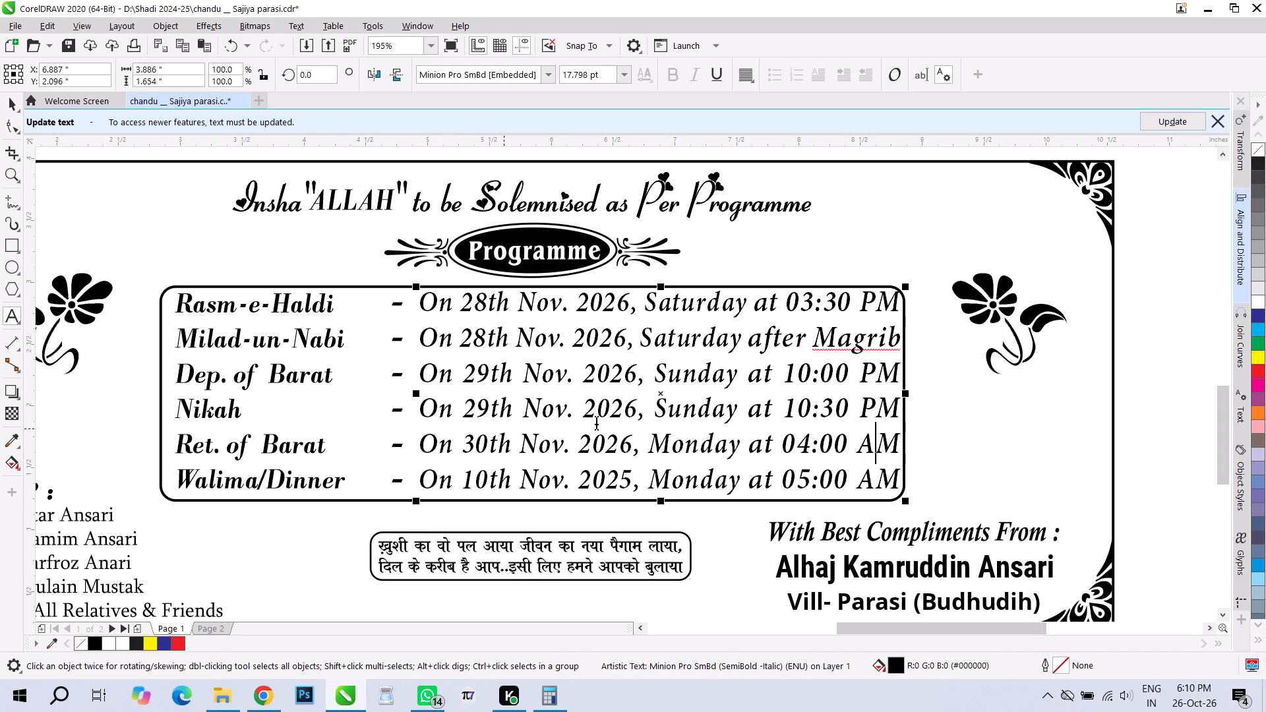
# Set the Nikah time to 11:30 PM.
pyautogui.moveTo(795, 411); pyautogui.dragTo(808, 415)
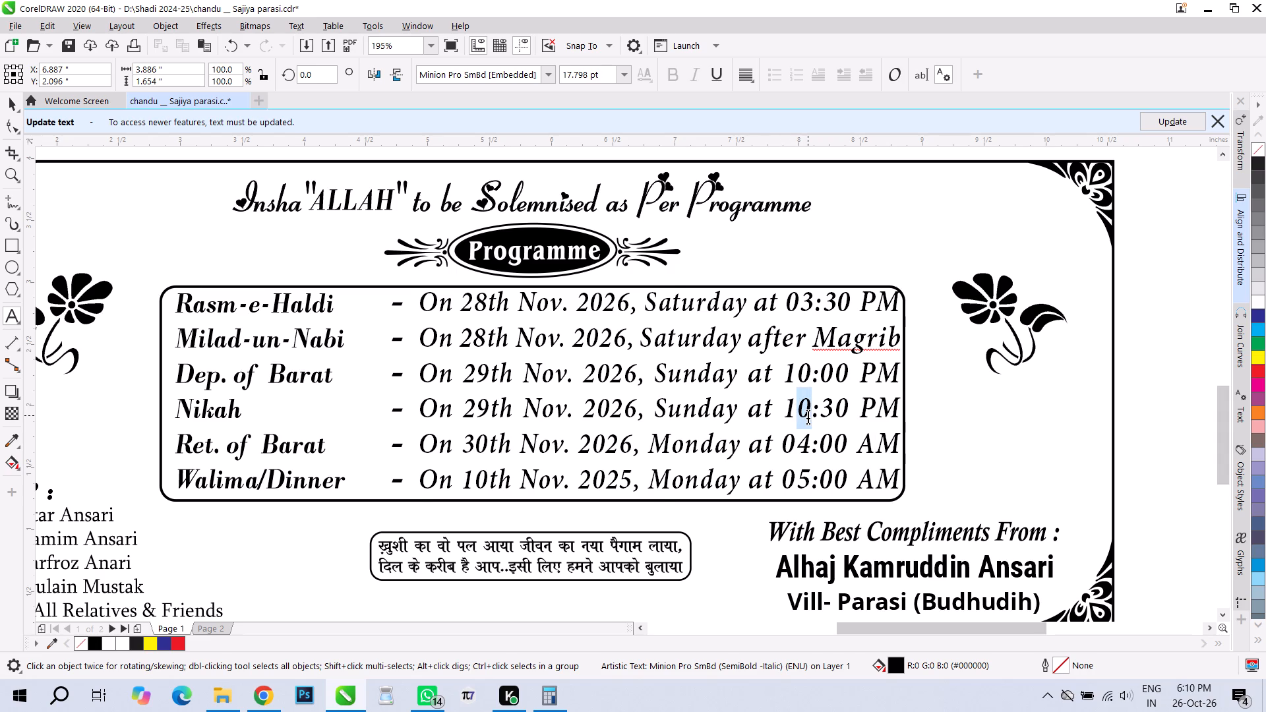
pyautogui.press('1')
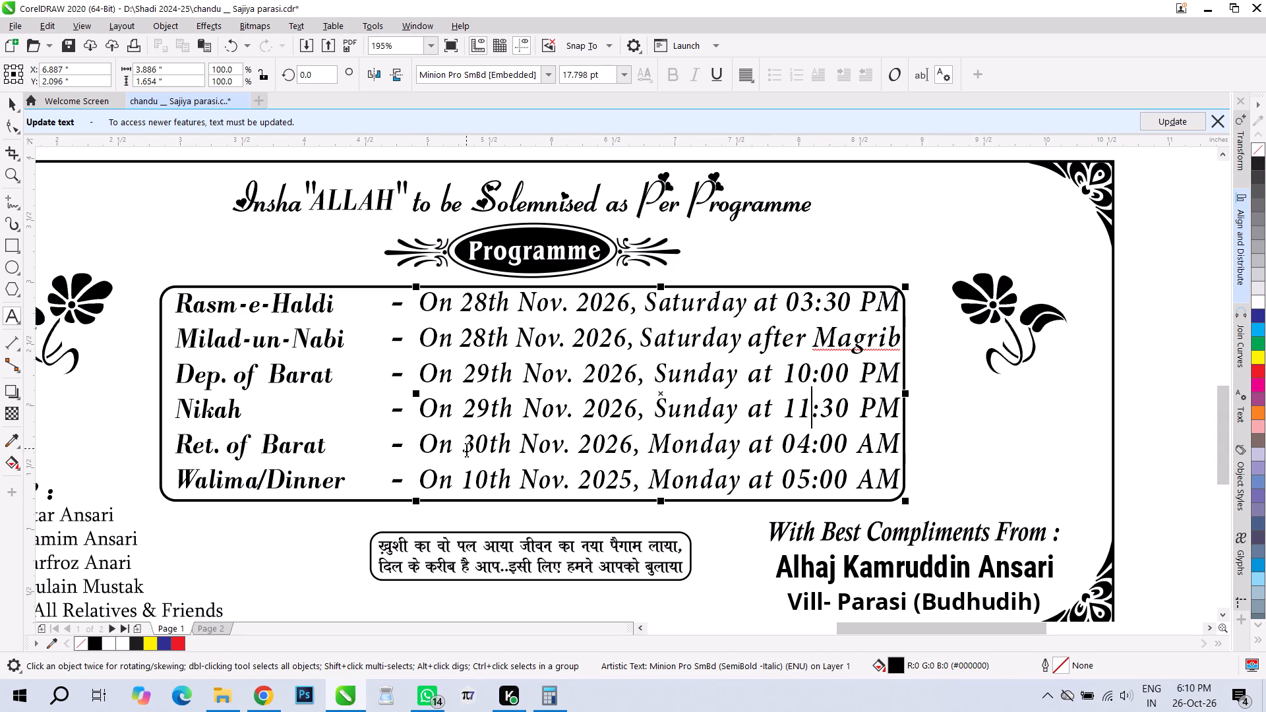
# Copy "30th Nov. 2026, Monday" from the Ret. of Barat line over the date and weekday in the Walima/Dinner line.
pyautogui.moveTo(466, 446); pyautogui.dragTo(734, 444)
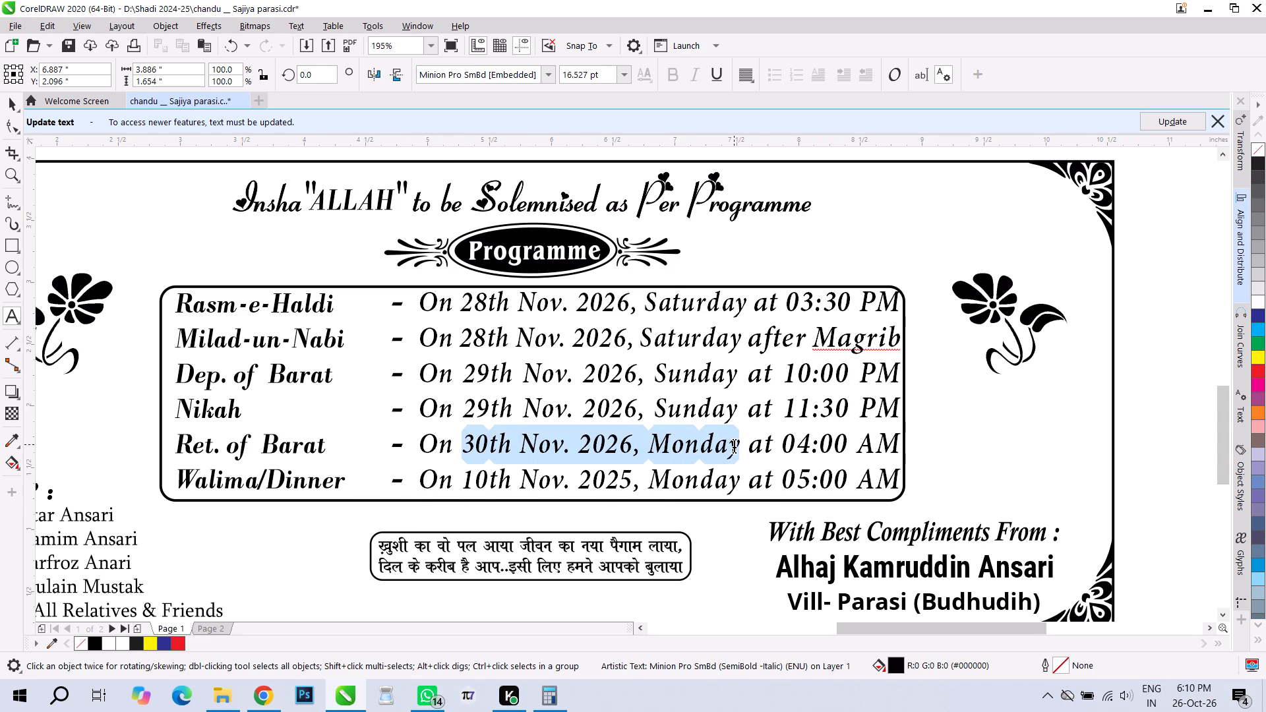
pyautogui.hotkey('ctrl', 'c')
pyautogui.moveTo(465, 481); pyautogui.dragTo(738, 473)
pyautogui.hotkey('ctrl', 'v')
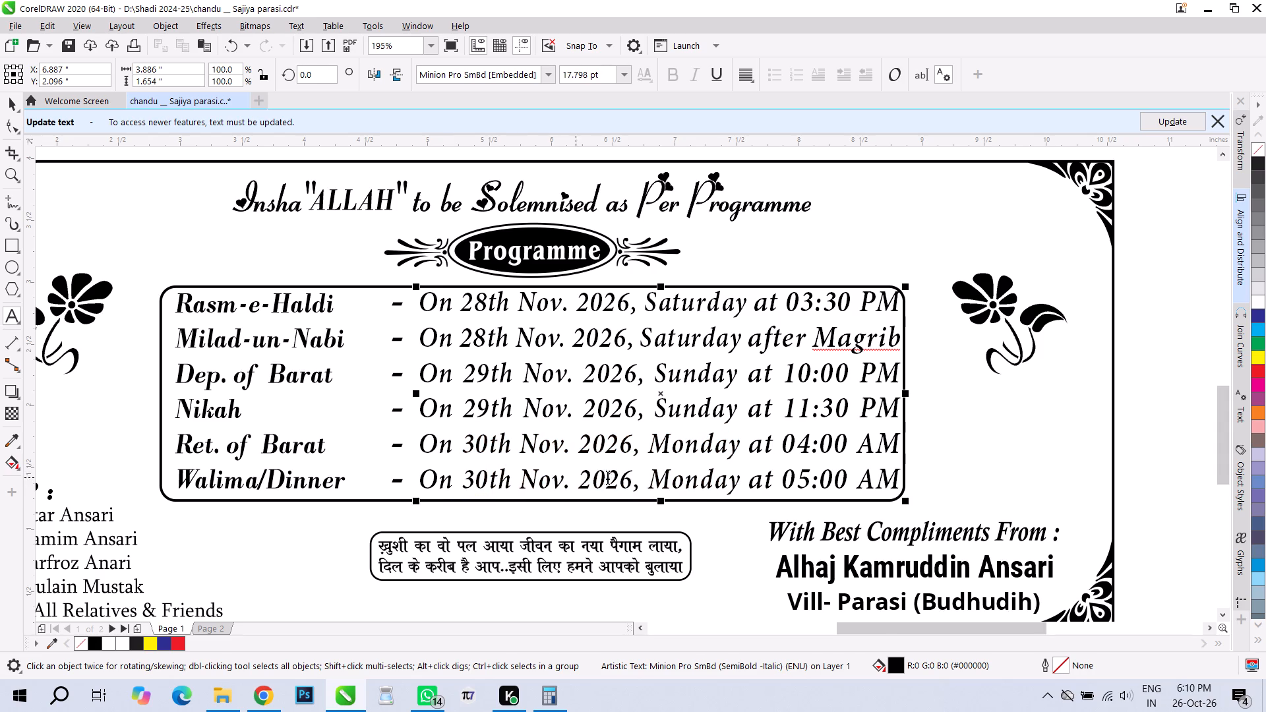
# Set the Walima/Dinner time to 06:00 PM.
pyautogui.moveTo(800, 478); pyautogui.dragTo(811, 479)
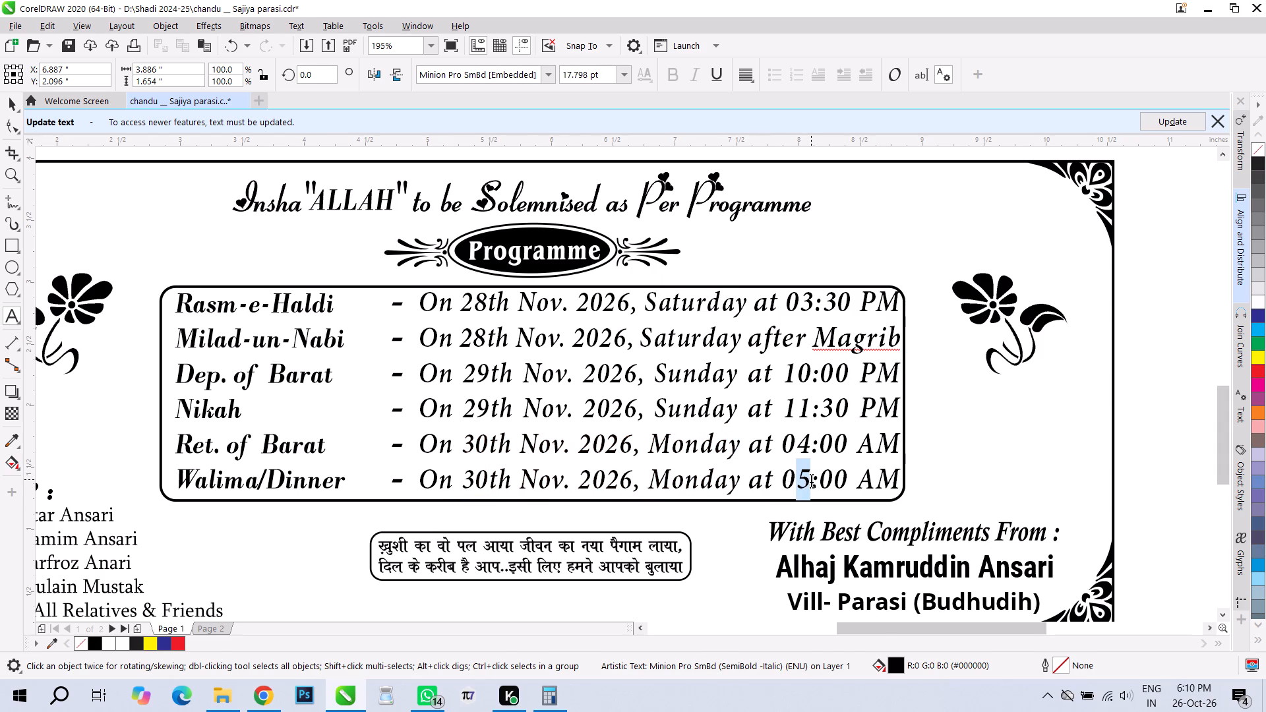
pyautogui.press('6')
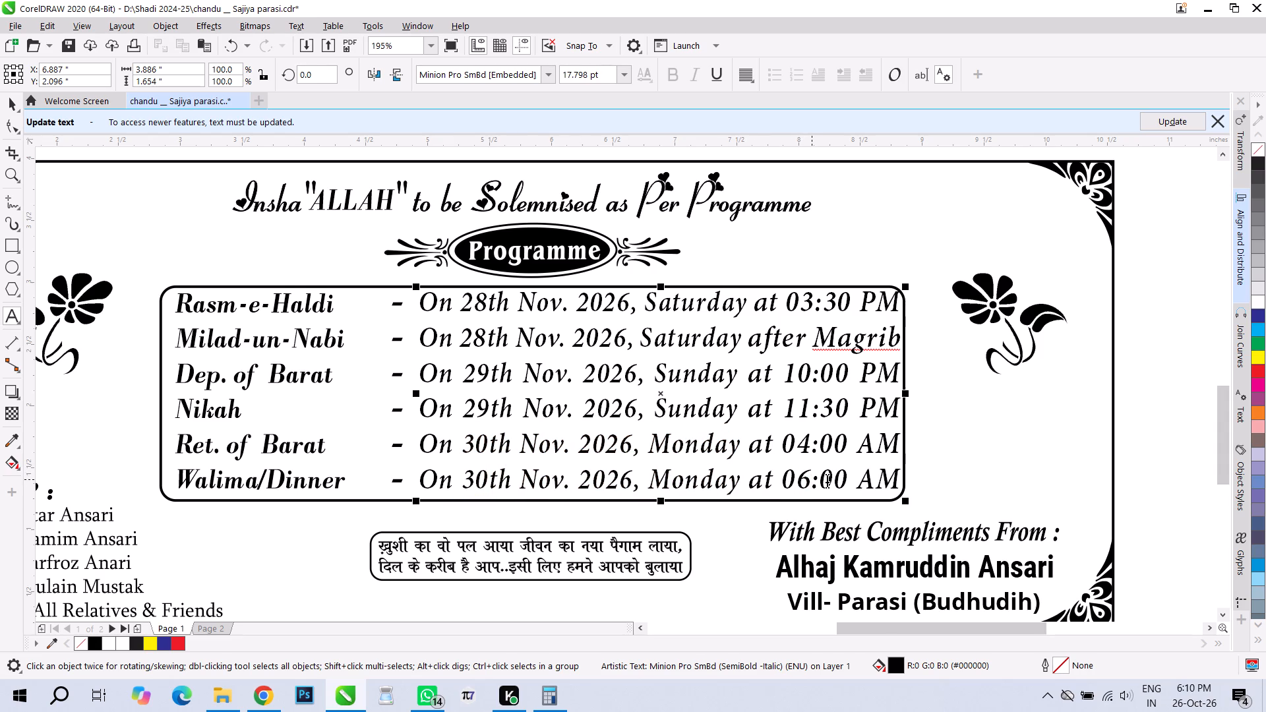
pyautogui.moveTo(865, 474); pyautogui.dragTo(874, 475)
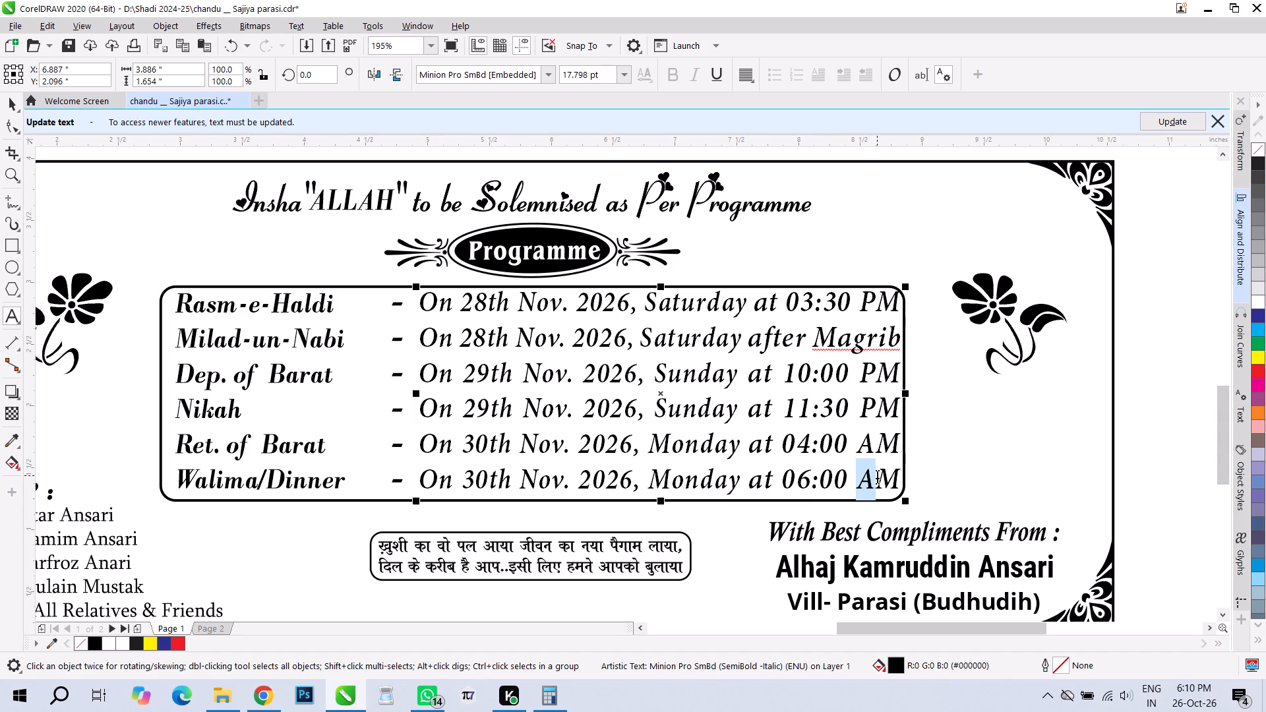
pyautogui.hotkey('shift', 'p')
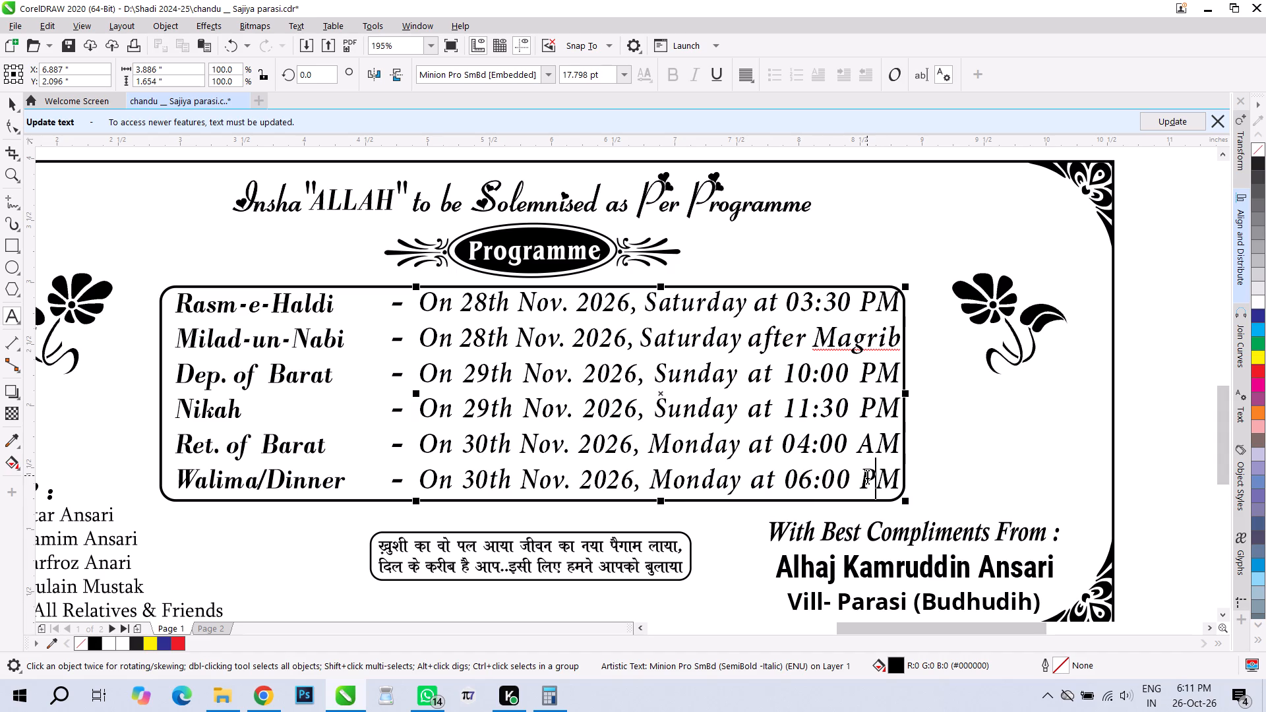
# Narrow the programme's date-and-time text block to about 3.83 inches wide so it sits inside the frame.
pyautogui.hotkey('ctrl', 'space')
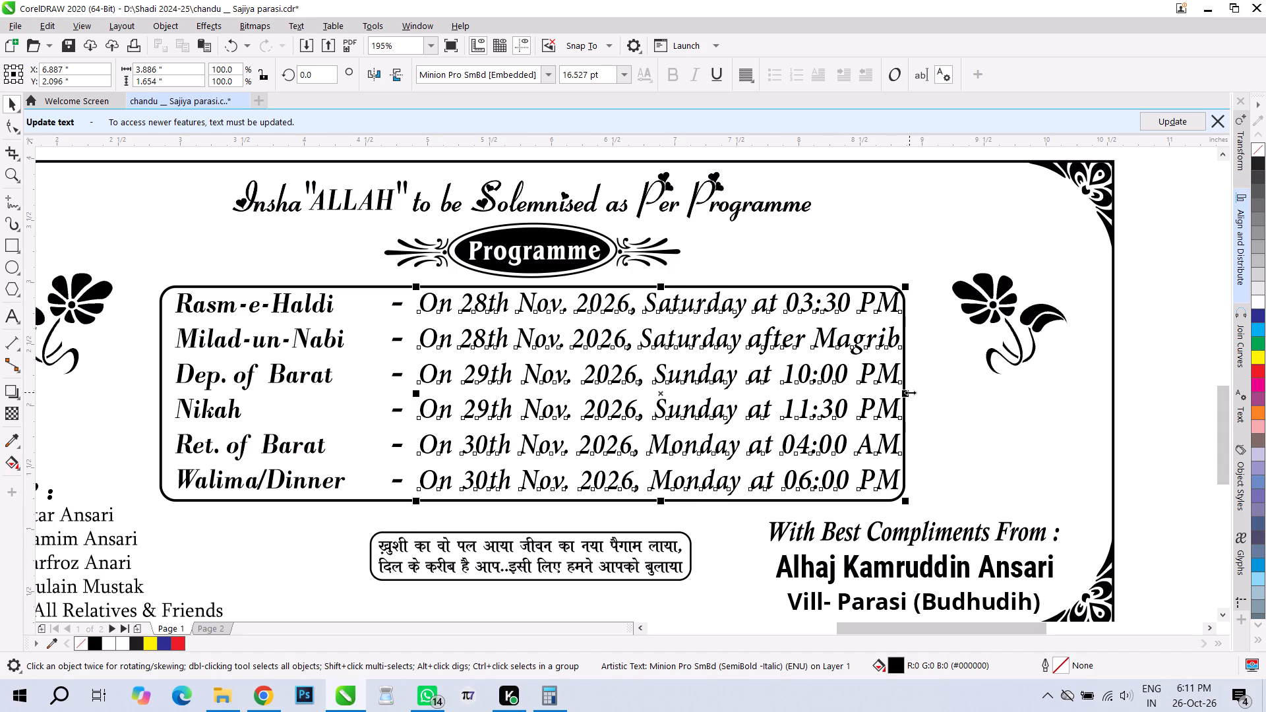
pyautogui.moveTo(910, 392); pyautogui.dragTo(903, 392)
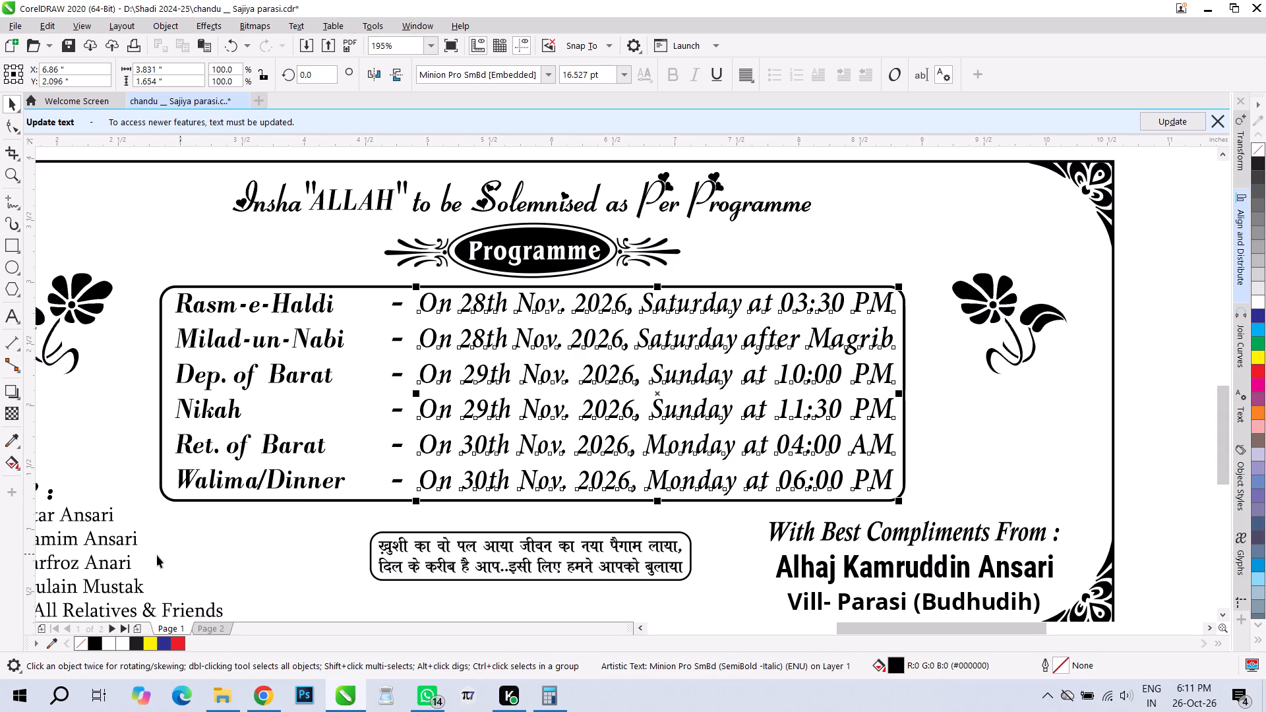
# Replace the four old R.S.V.P. names with the first two new family names, comma-separated on one line.
pyautogui.scroll(-1, 640, 396)
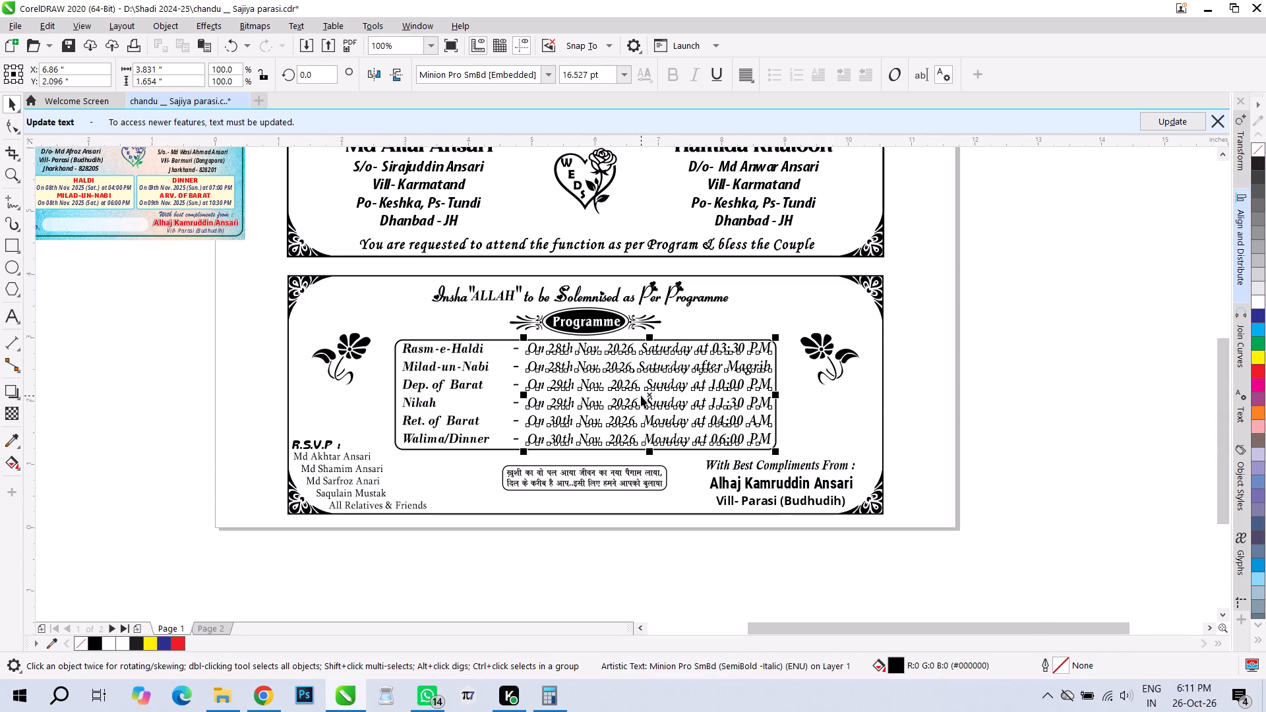
pyautogui.scroll(1, 316, 504)
pyautogui.scroll(1, 365, 442)
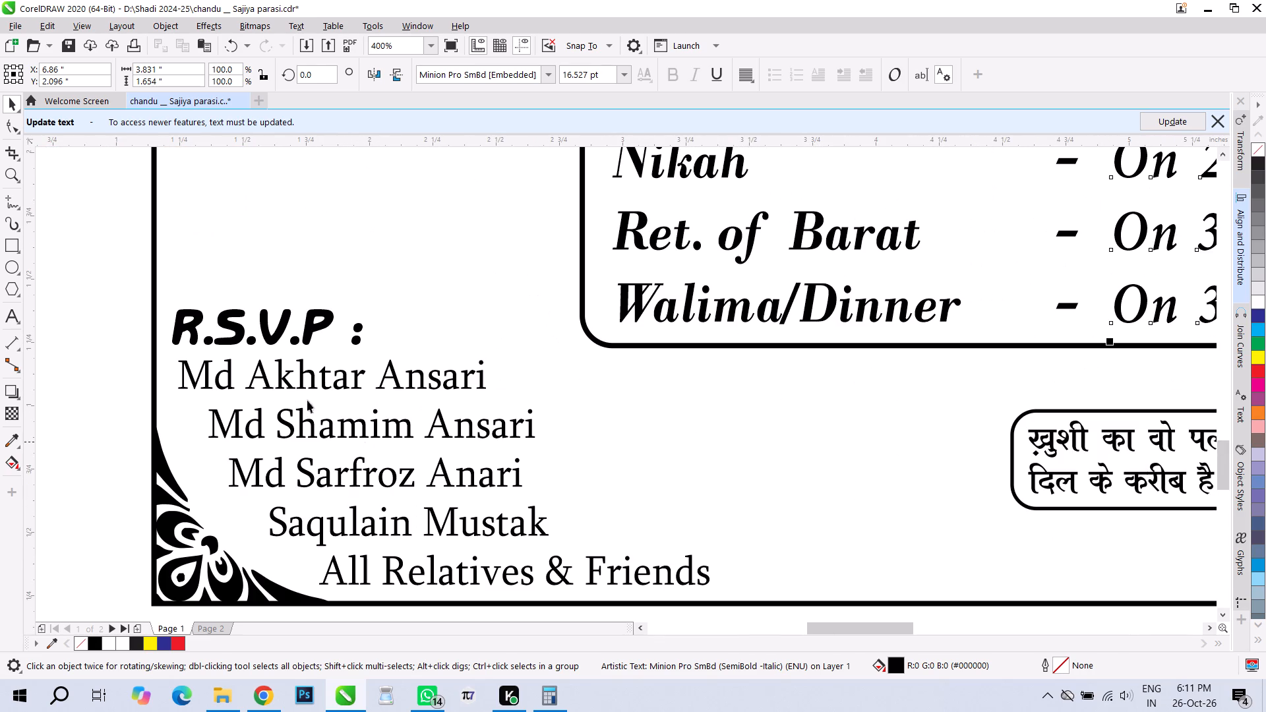
pyautogui.click(256, 369)
pyautogui.doubleClick(256, 369)
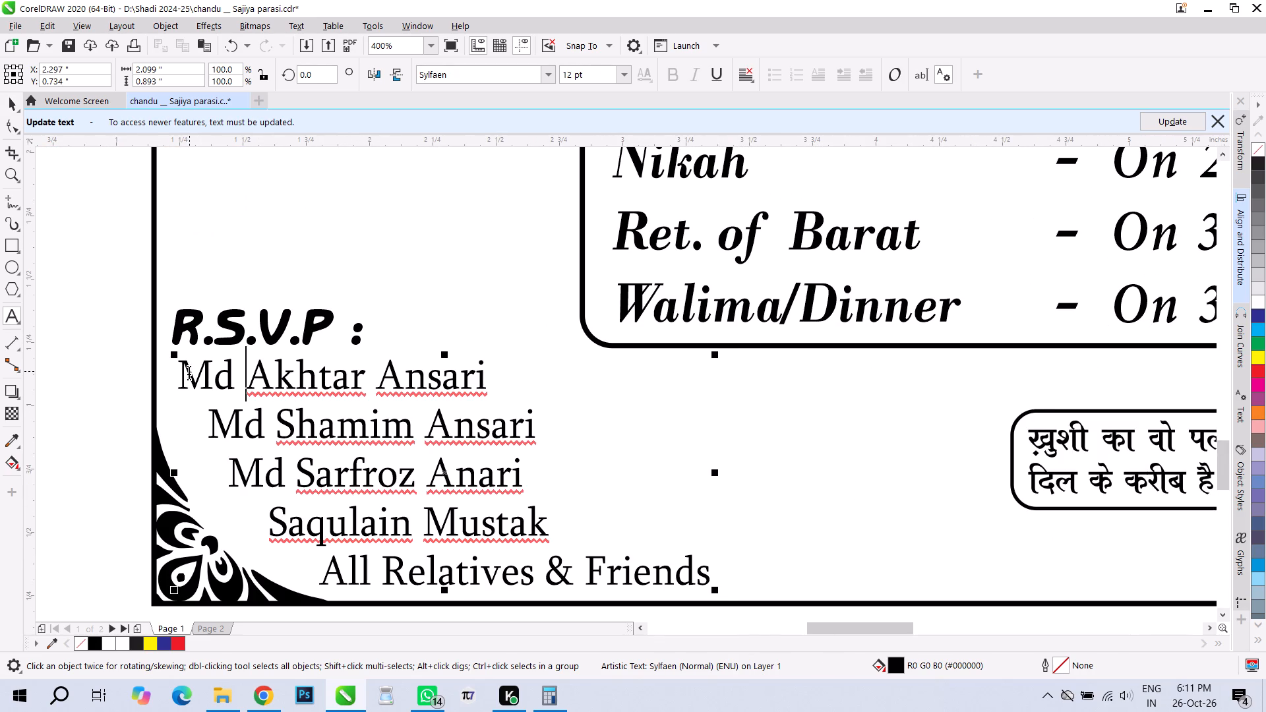
pyautogui.moveTo(185, 370); pyautogui.dragTo(548, 519)
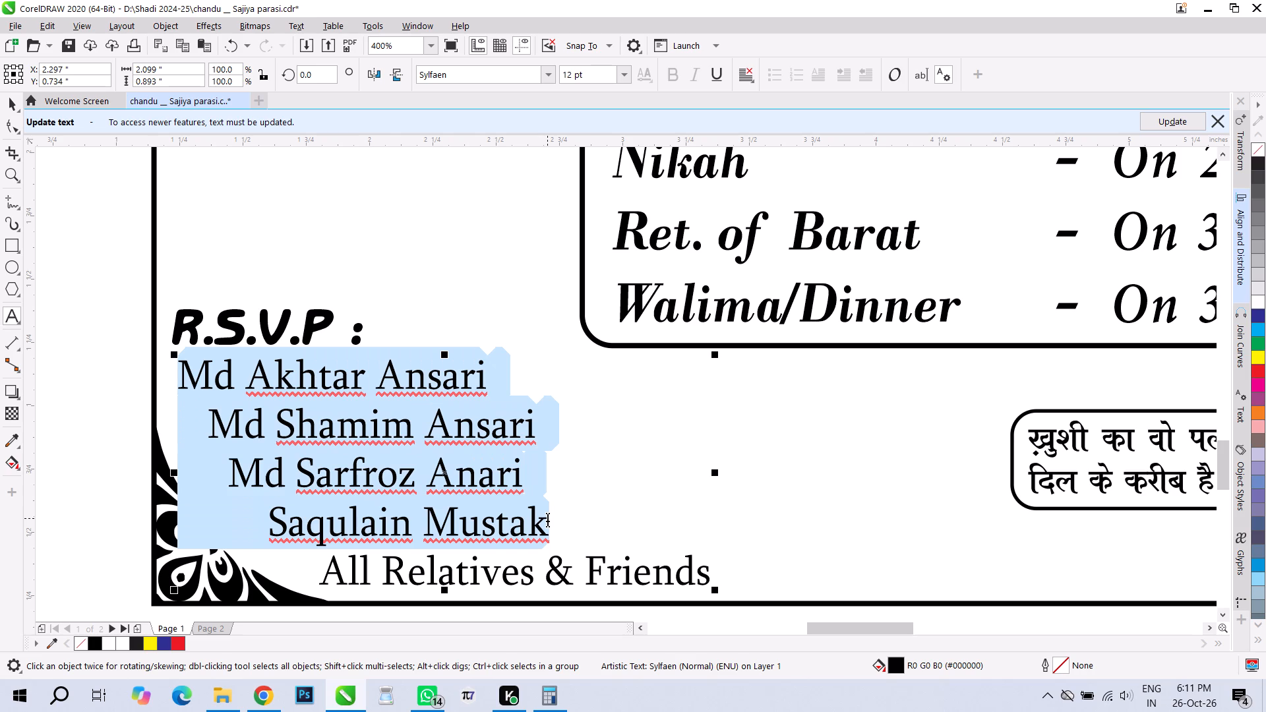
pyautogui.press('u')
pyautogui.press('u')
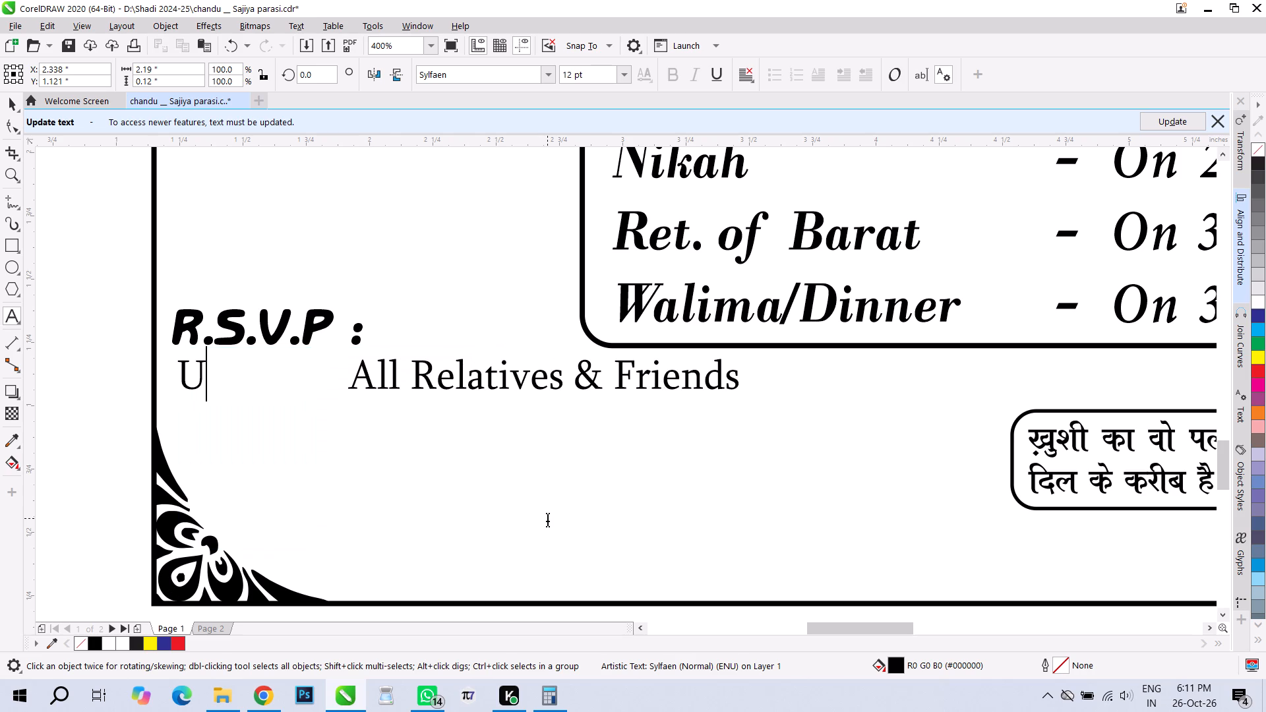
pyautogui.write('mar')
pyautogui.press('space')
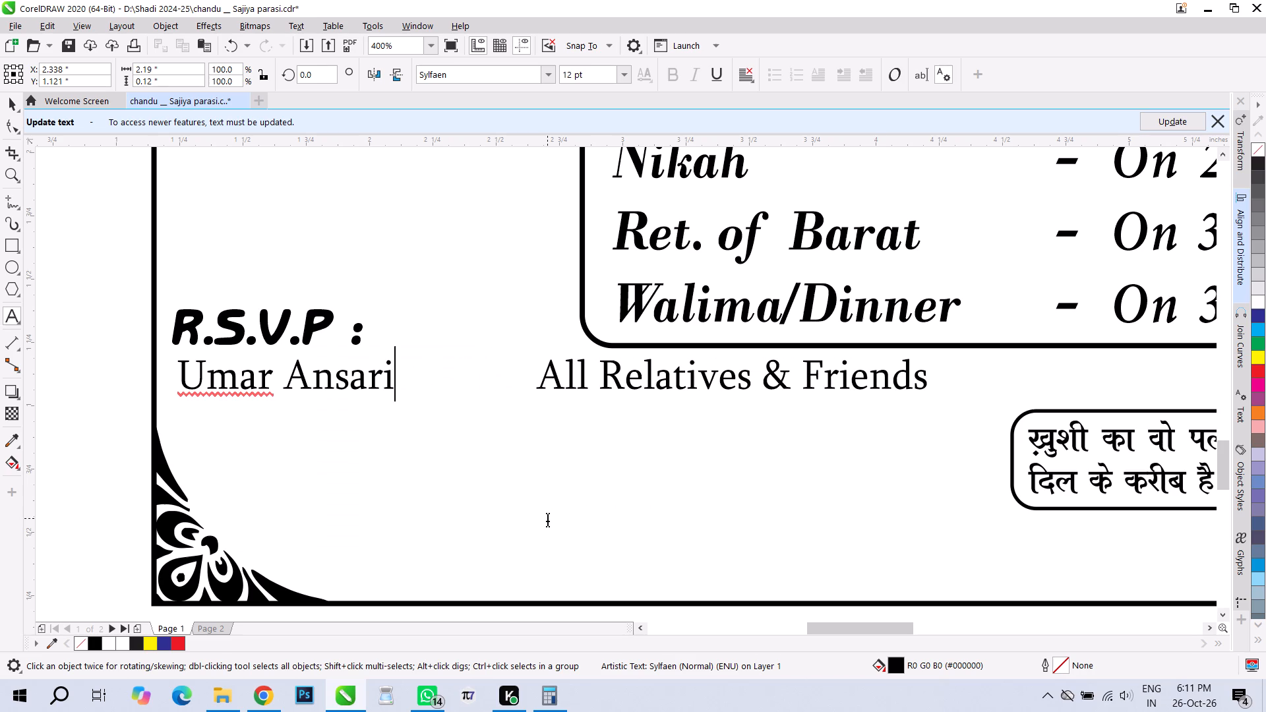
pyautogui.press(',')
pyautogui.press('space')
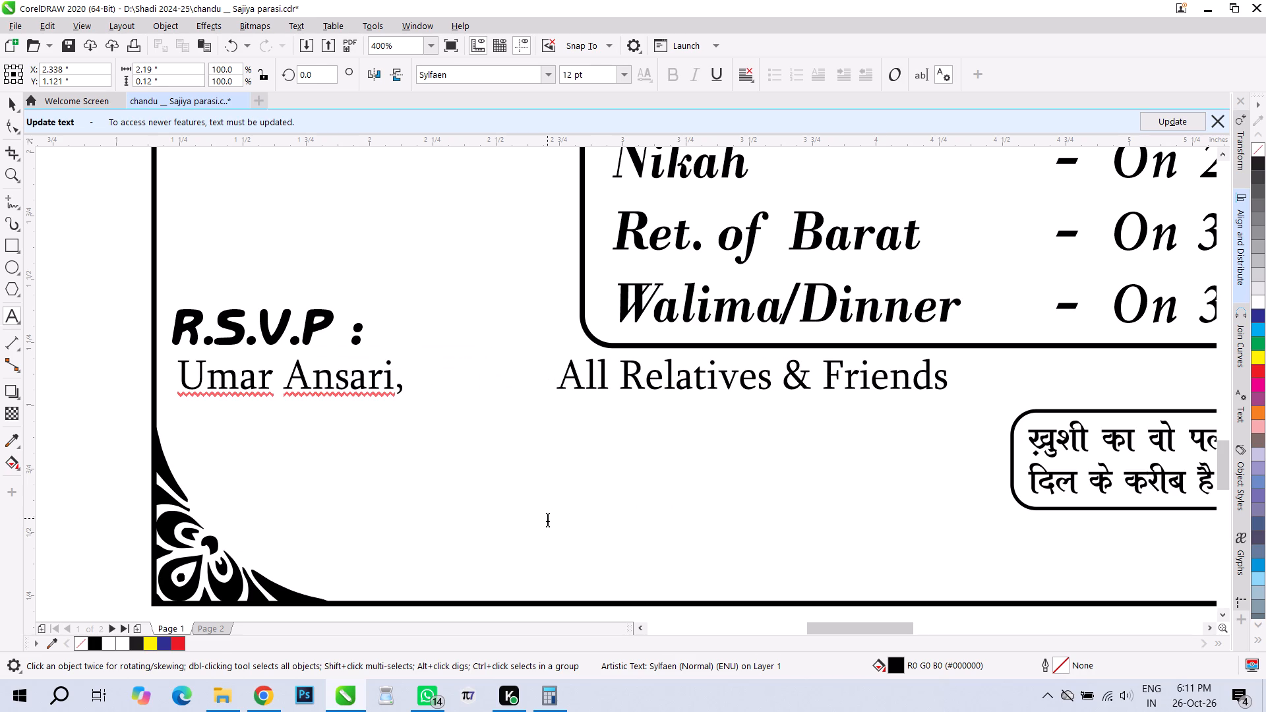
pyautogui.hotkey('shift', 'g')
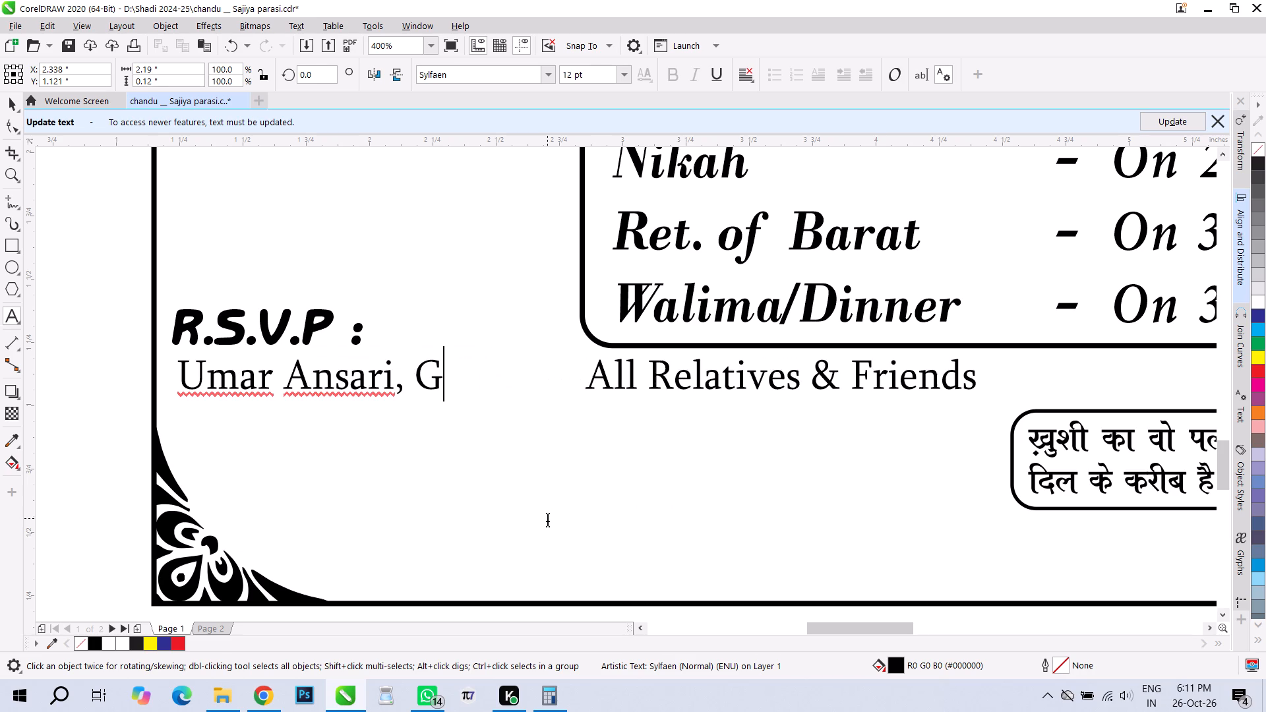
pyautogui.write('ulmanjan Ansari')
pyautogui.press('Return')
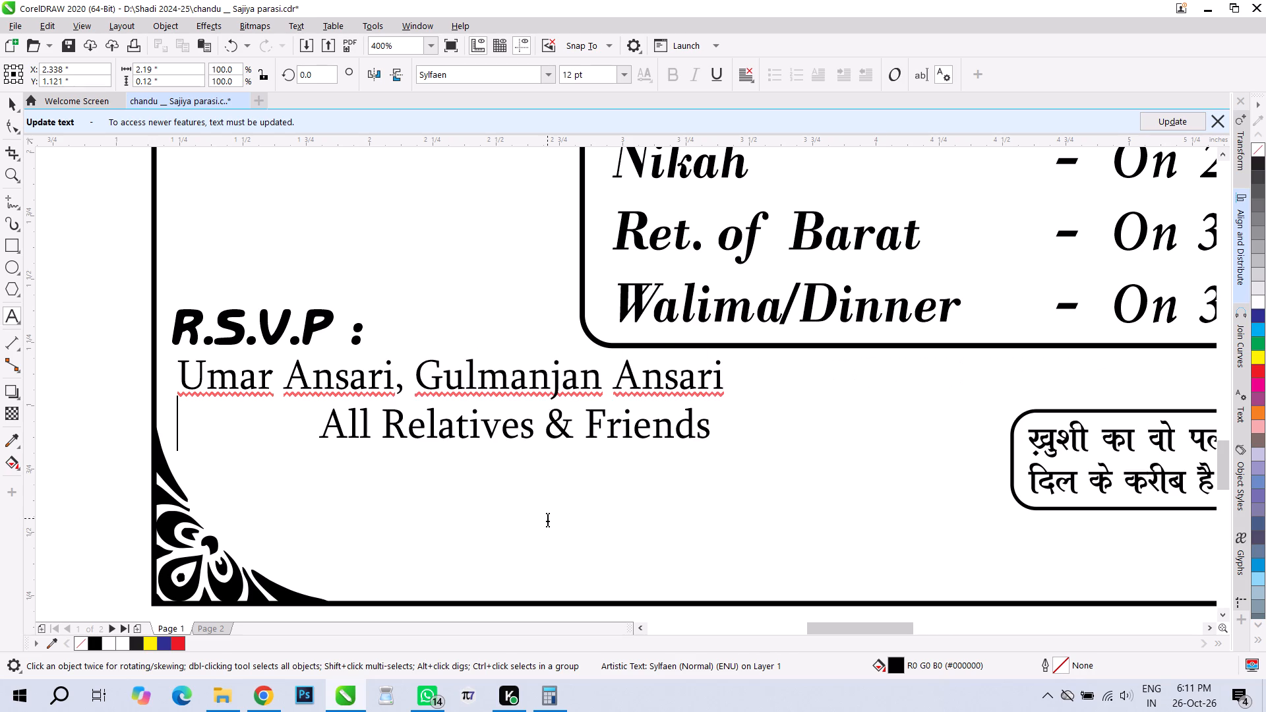
# Add the third new R.S.V.P. name at the start of the second line.
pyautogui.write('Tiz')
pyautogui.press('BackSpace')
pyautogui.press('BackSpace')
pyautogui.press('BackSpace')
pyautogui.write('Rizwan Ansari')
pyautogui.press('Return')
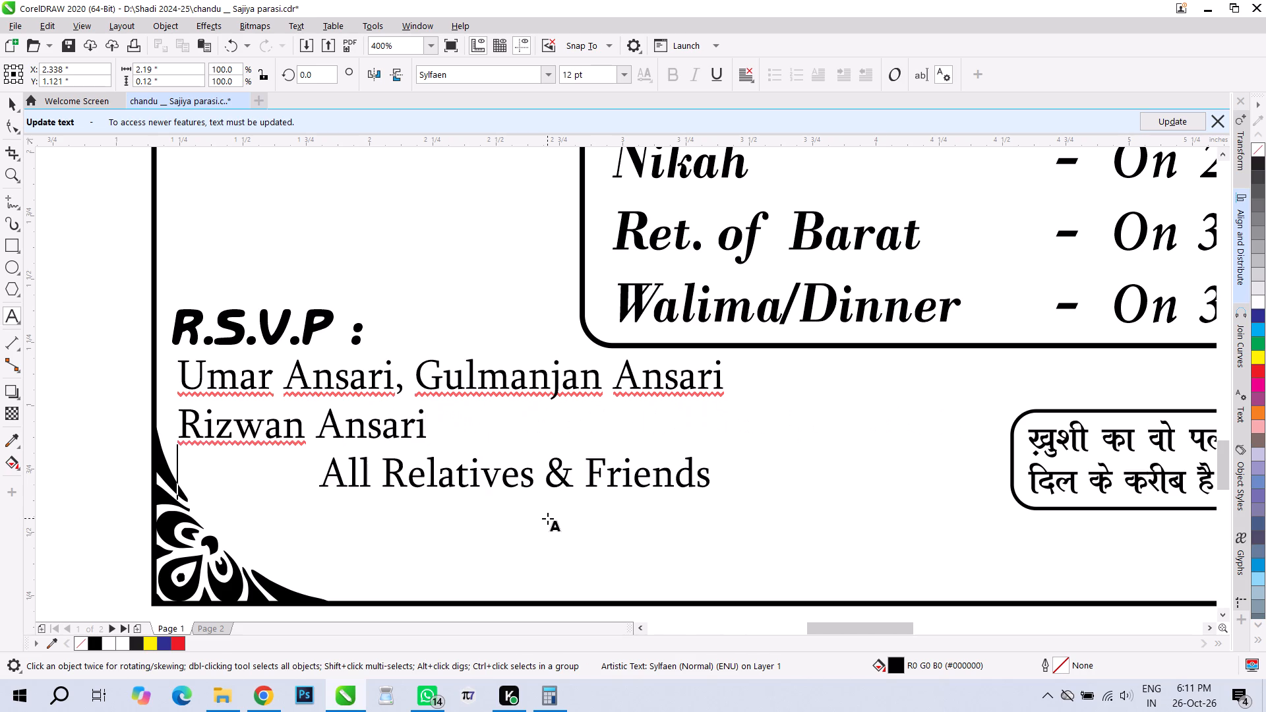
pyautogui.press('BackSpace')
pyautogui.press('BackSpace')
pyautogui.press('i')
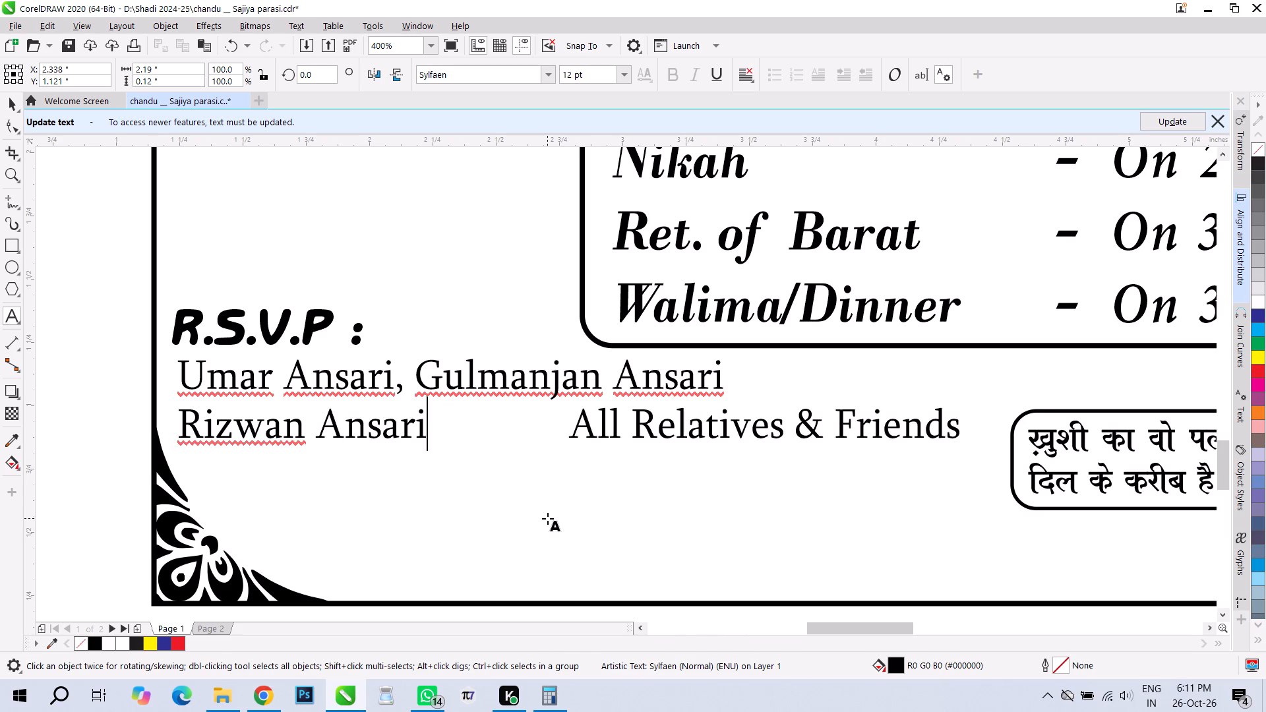
# Put All Relatives & Friends on its own third line under the R.S.V.P. names, removing most of its leading spaces.
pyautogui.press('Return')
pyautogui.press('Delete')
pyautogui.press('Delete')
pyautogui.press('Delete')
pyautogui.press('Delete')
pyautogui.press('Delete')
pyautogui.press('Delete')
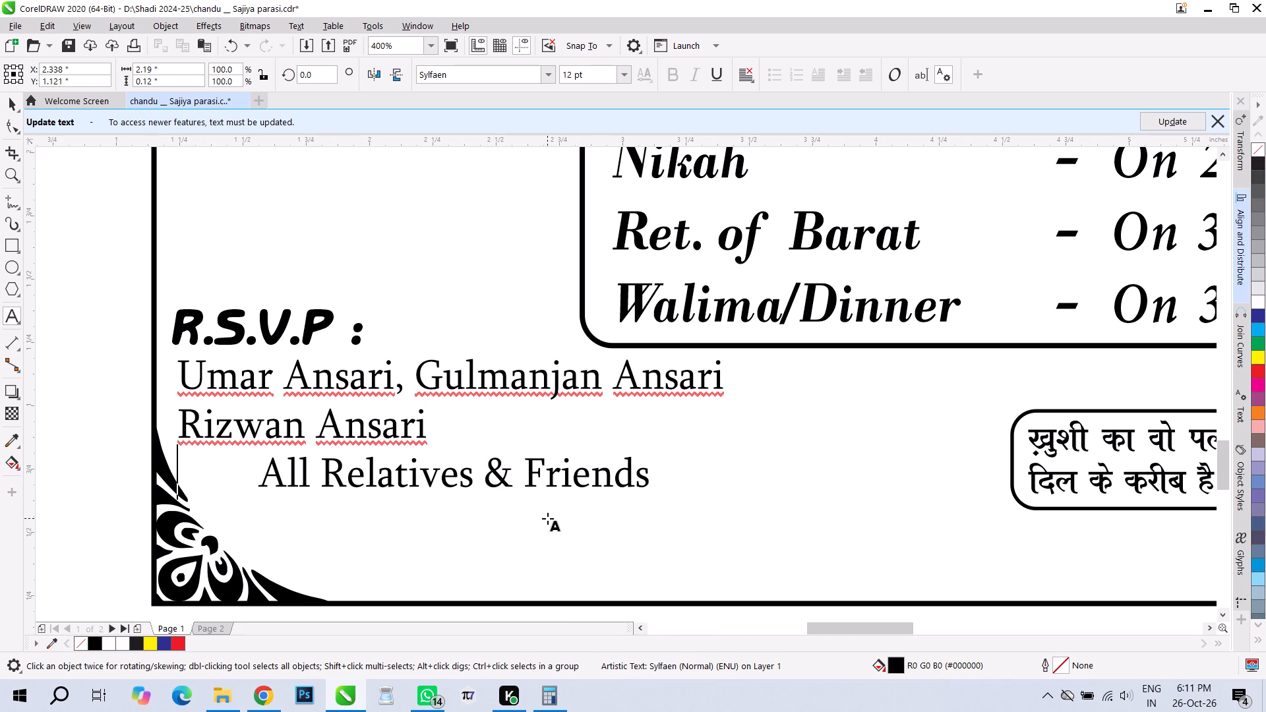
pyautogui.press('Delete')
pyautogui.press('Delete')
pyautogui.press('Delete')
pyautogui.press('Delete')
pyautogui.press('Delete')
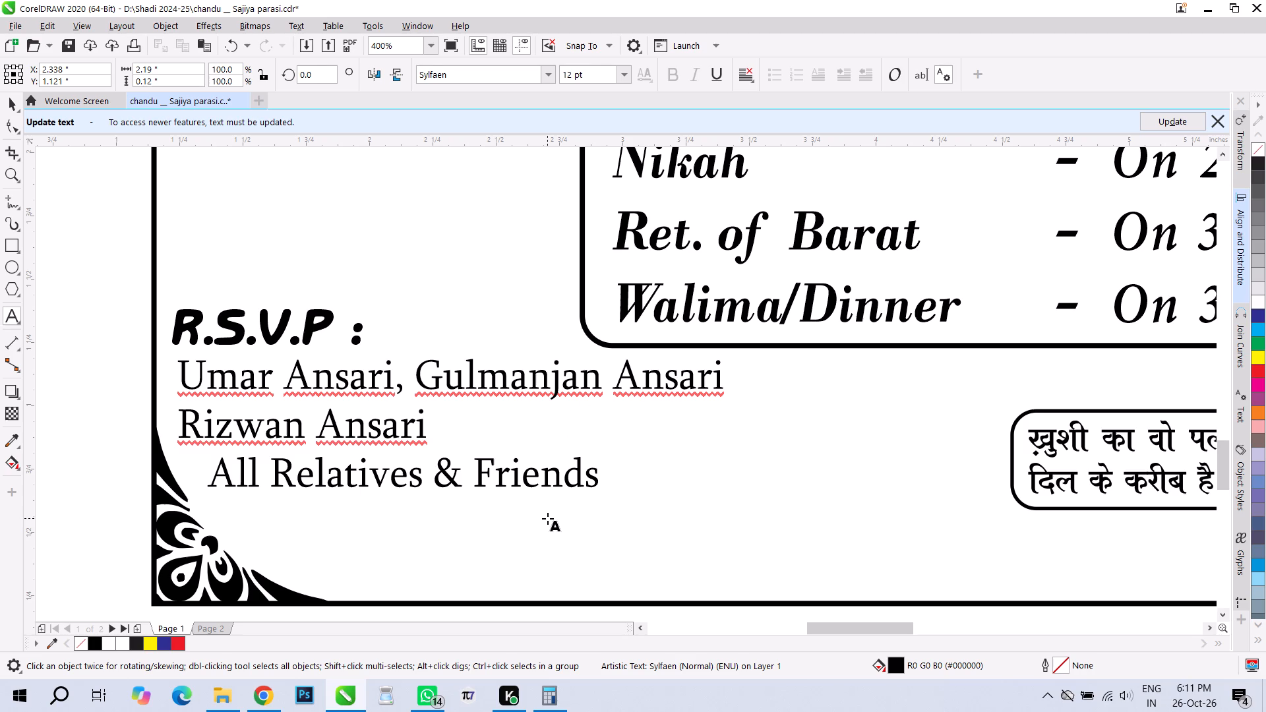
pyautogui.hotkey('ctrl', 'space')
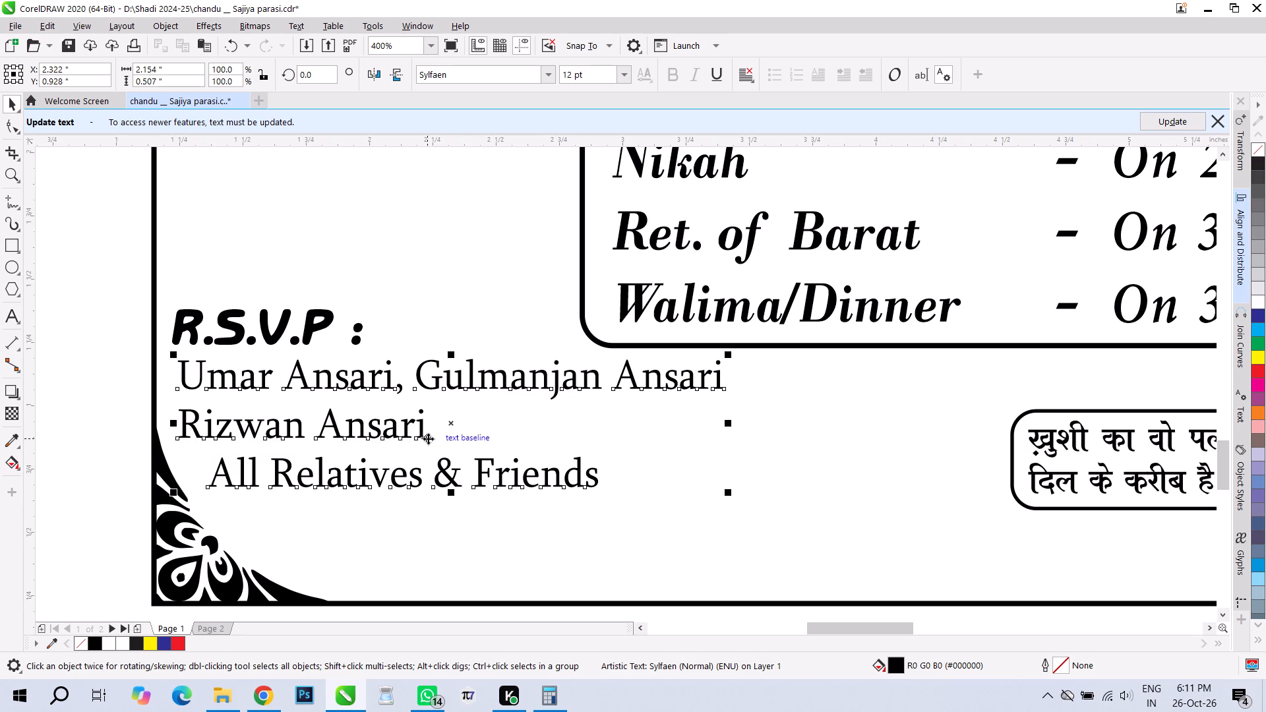
# Move the R.S.V.P. names block about 0.14 inches right and 0.19 inches down, with the heading left-aligned just above it.
pyautogui.moveTo(425, 438); pyautogui.dragTo(460, 487)
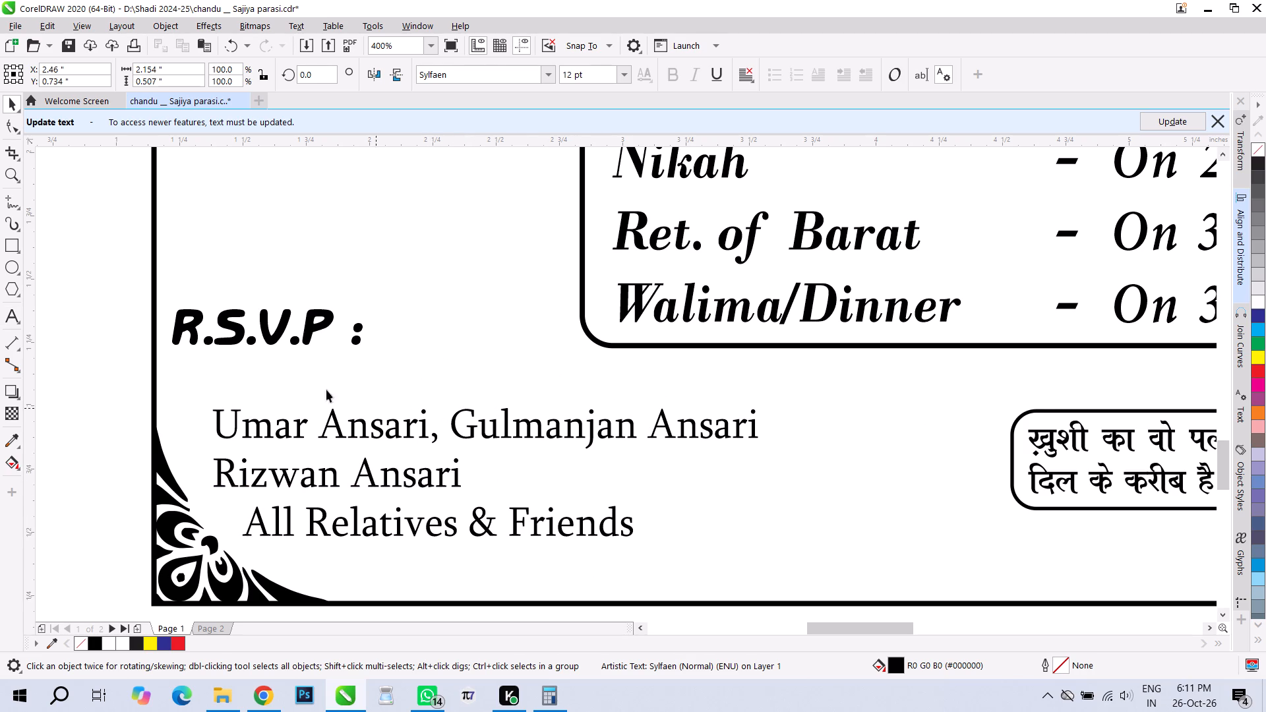
pyautogui.moveTo(269, 341); pyautogui.dragTo(312, 384)
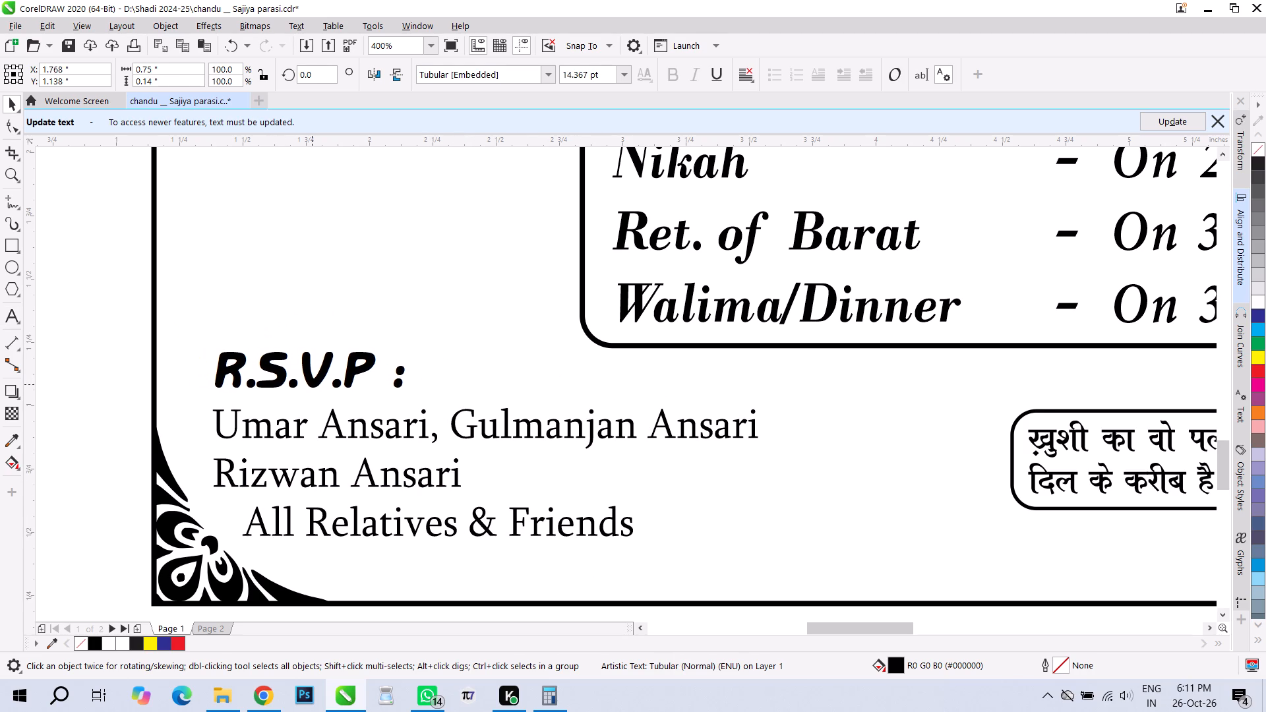
pyautogui.moveTo(312, 384); pyautogui.dragTo(313, 380)
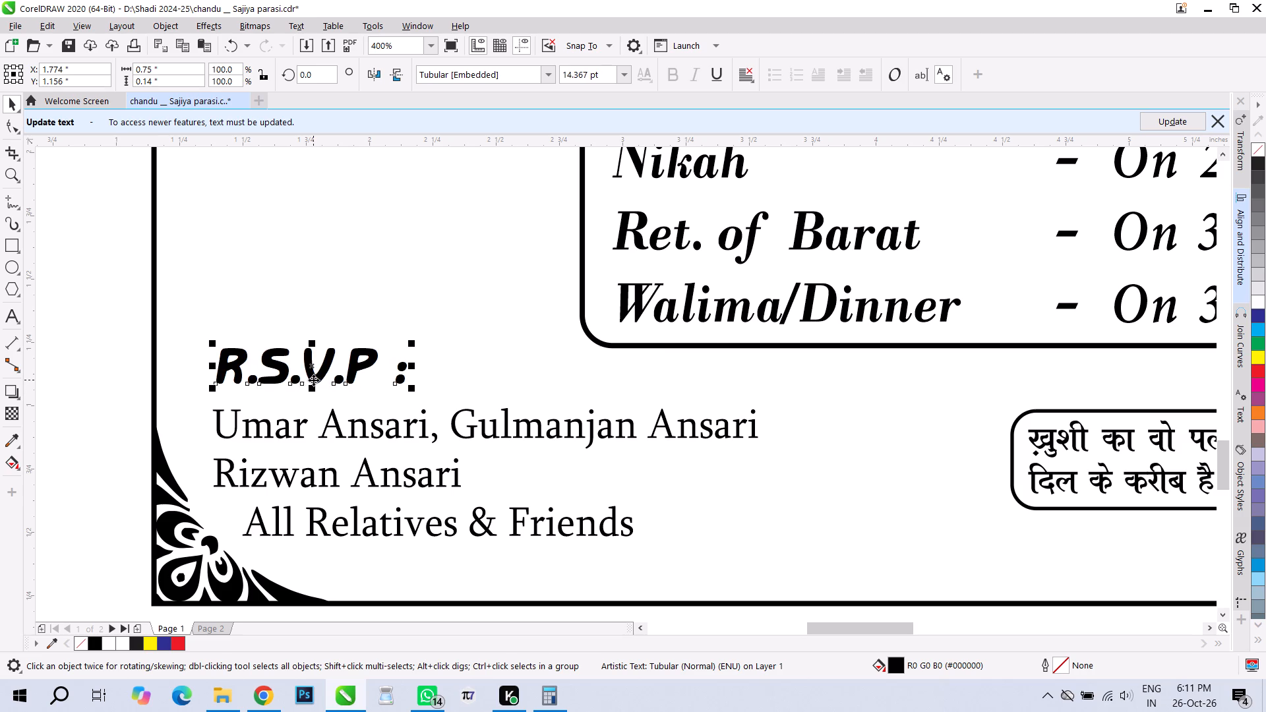
pyautogui.scroll(-2, 280, 369)
pyautogui.click(328, 489)
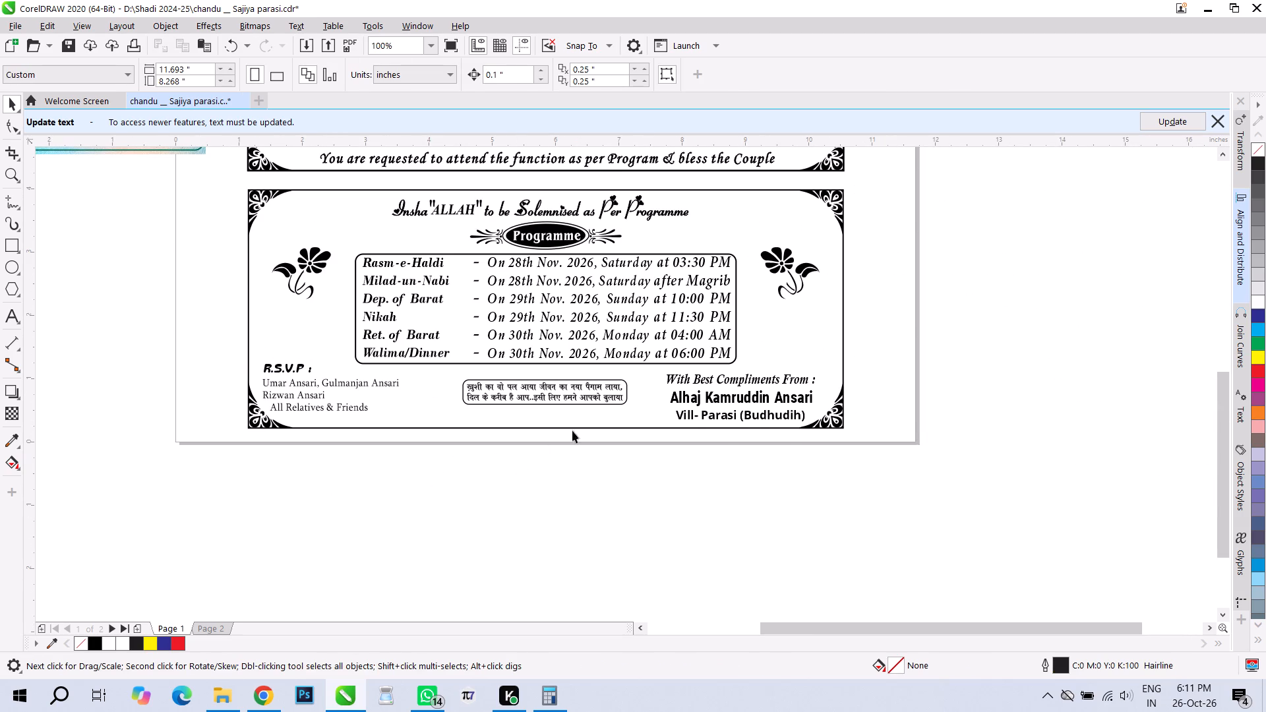
# Replace the old host's name under With Best Compliments From with the groom's father's name, keeping the surname.
pyautogui.scroll(1, 760, 392)
pyautogui.doubleClick(846, 407)
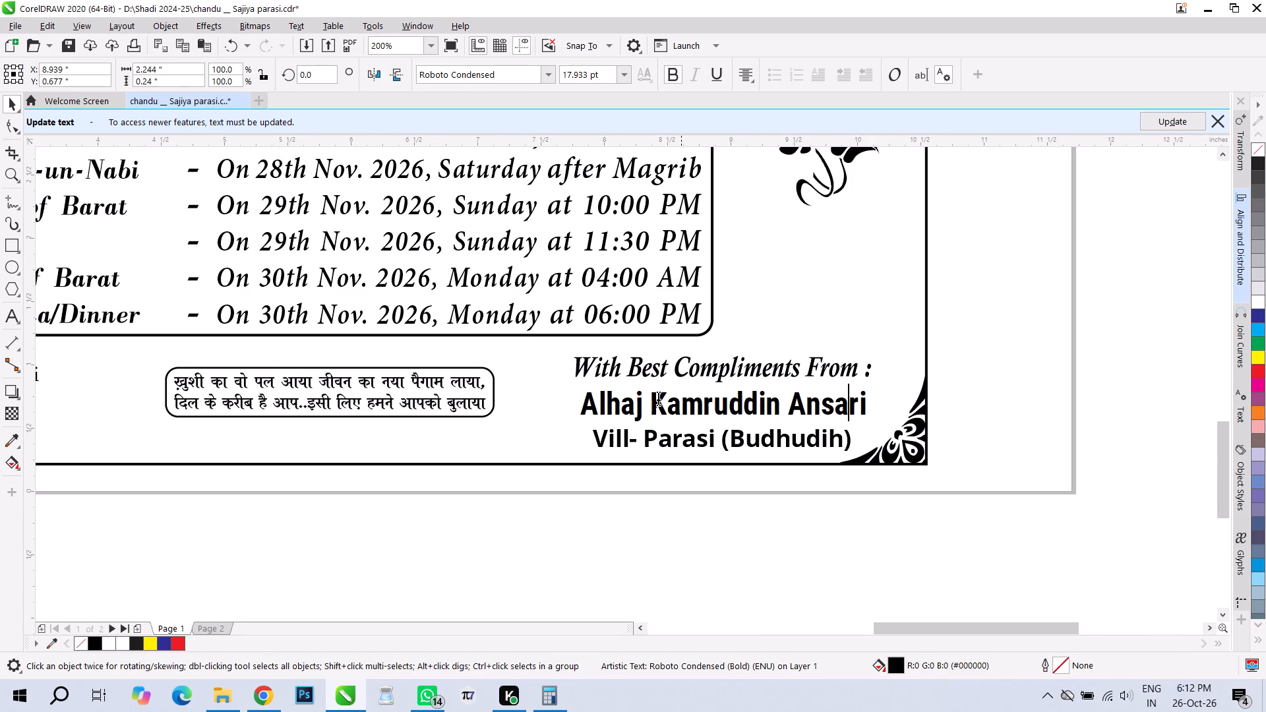
pyautogui.moveTo(589, 400); pyautogui.dragTo(882, 397)
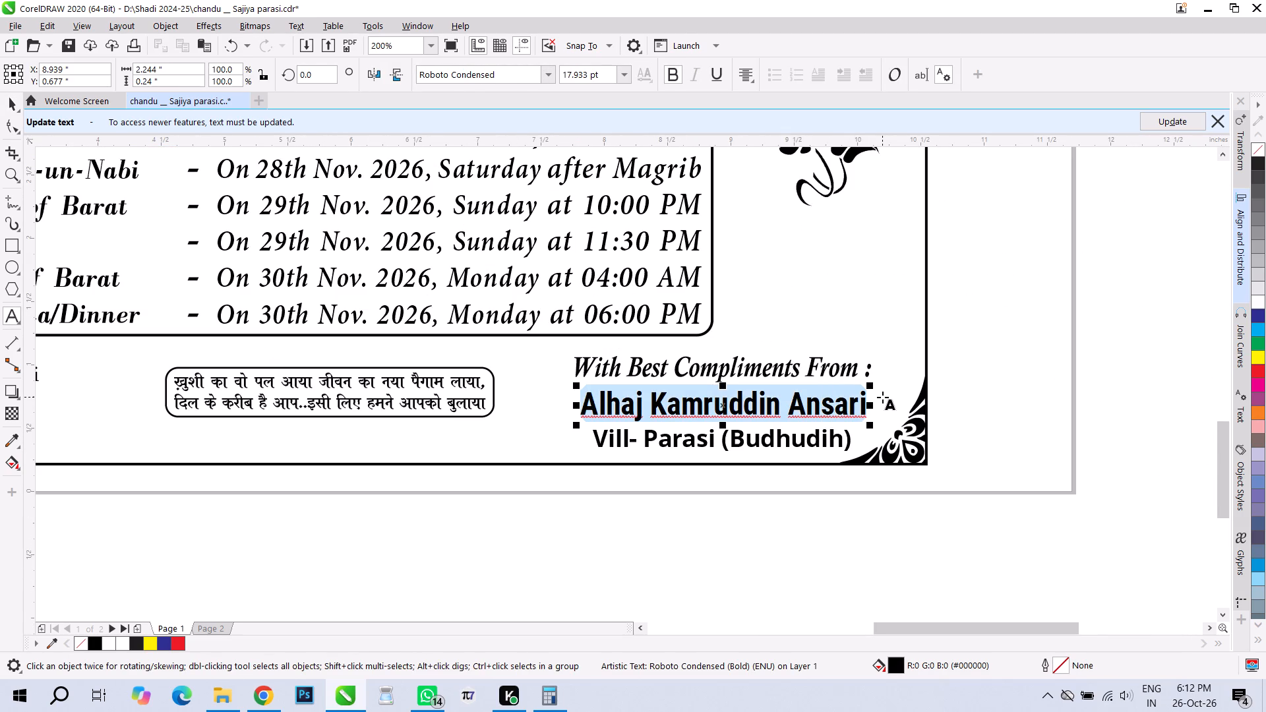
pyautogui.hotkey('shift', 'Left')
pyautogui.hotkey('shift', 'Left')
pyautogui.hotkey('shift', 'Left')
pyautogui.hotkey('shift', 'Left')
pyautogui.hotkey('shift', 'Left')
pyautogui.hotkey('shift', 'Left')
pyautogui.hotkey('shift', 'Left')
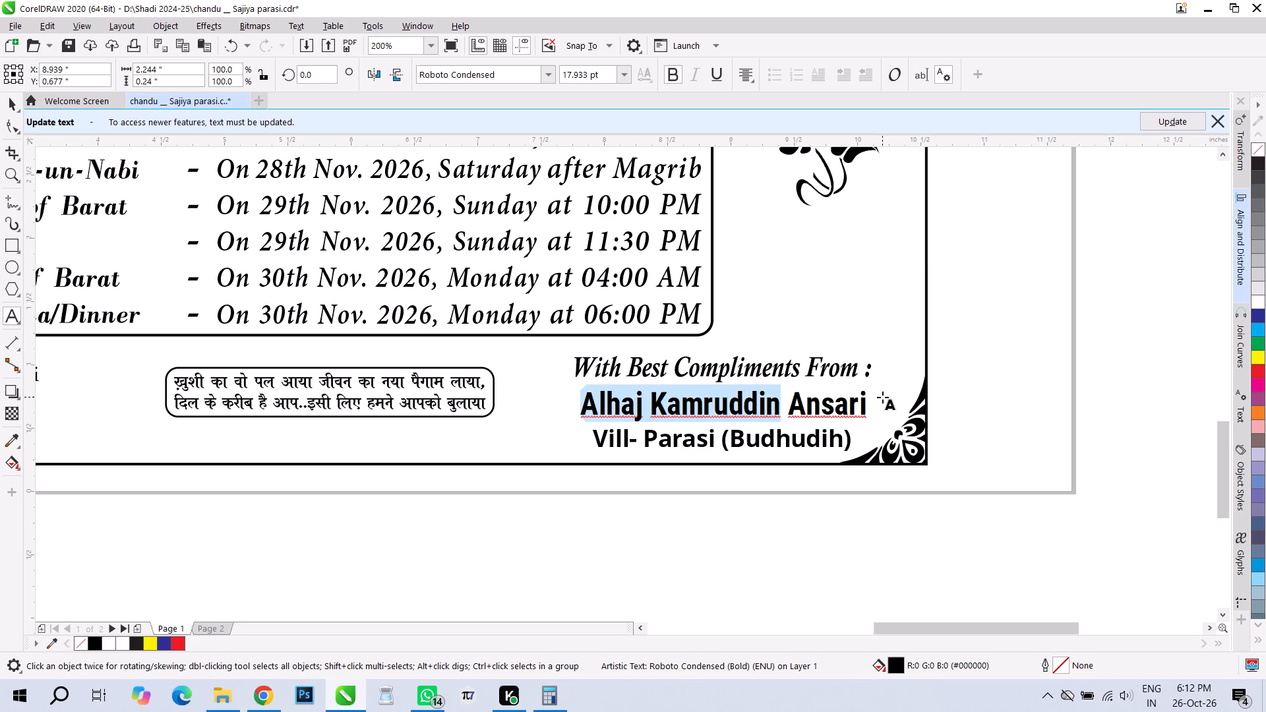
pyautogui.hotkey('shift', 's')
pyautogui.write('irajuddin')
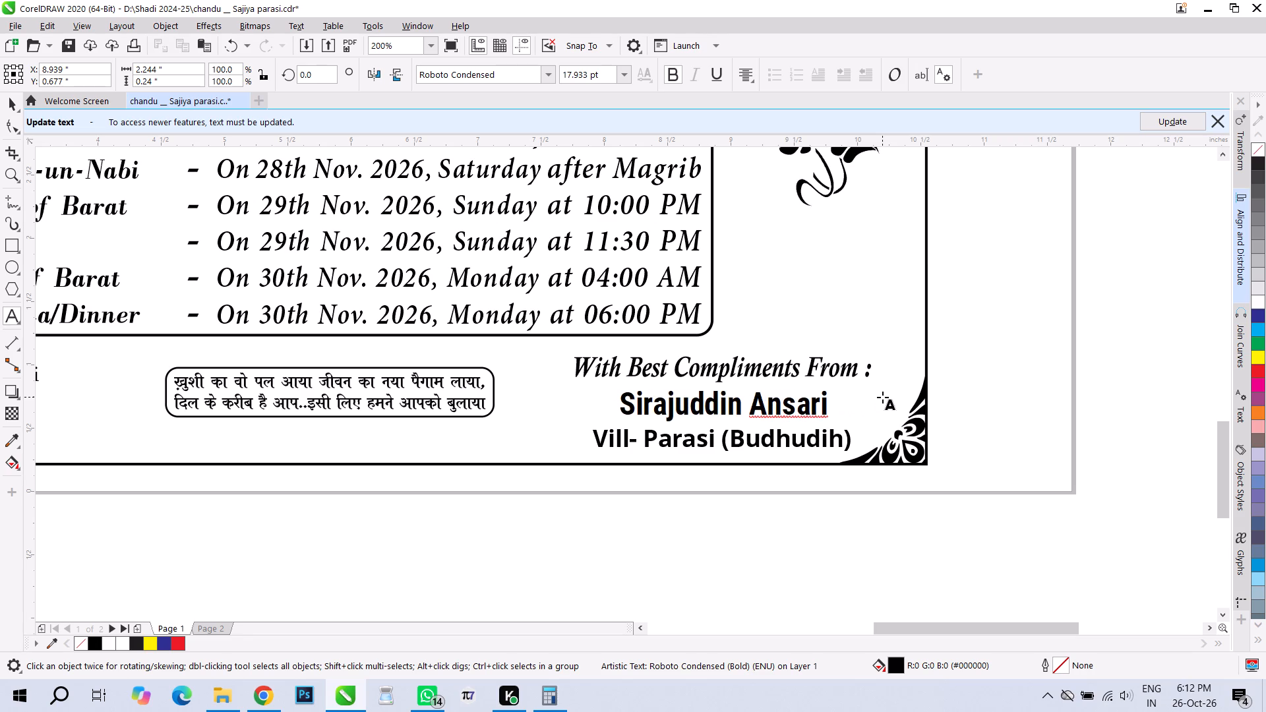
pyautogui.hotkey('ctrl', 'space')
# Replace the old village details beneath the host's name with the groom's village and post office on one line.
pyautogui.doubleClick(755, 448)
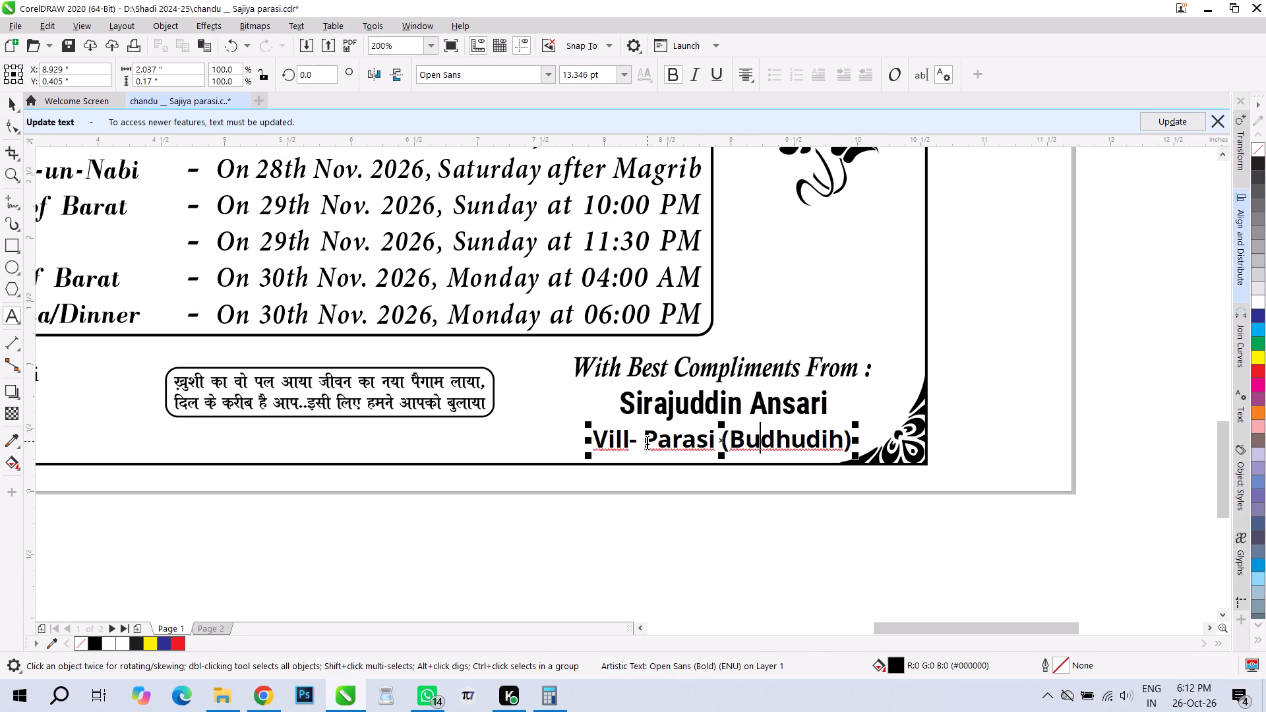
pyautogui.moveTo(647, 441); pyautogui.dragTo(853, 436)
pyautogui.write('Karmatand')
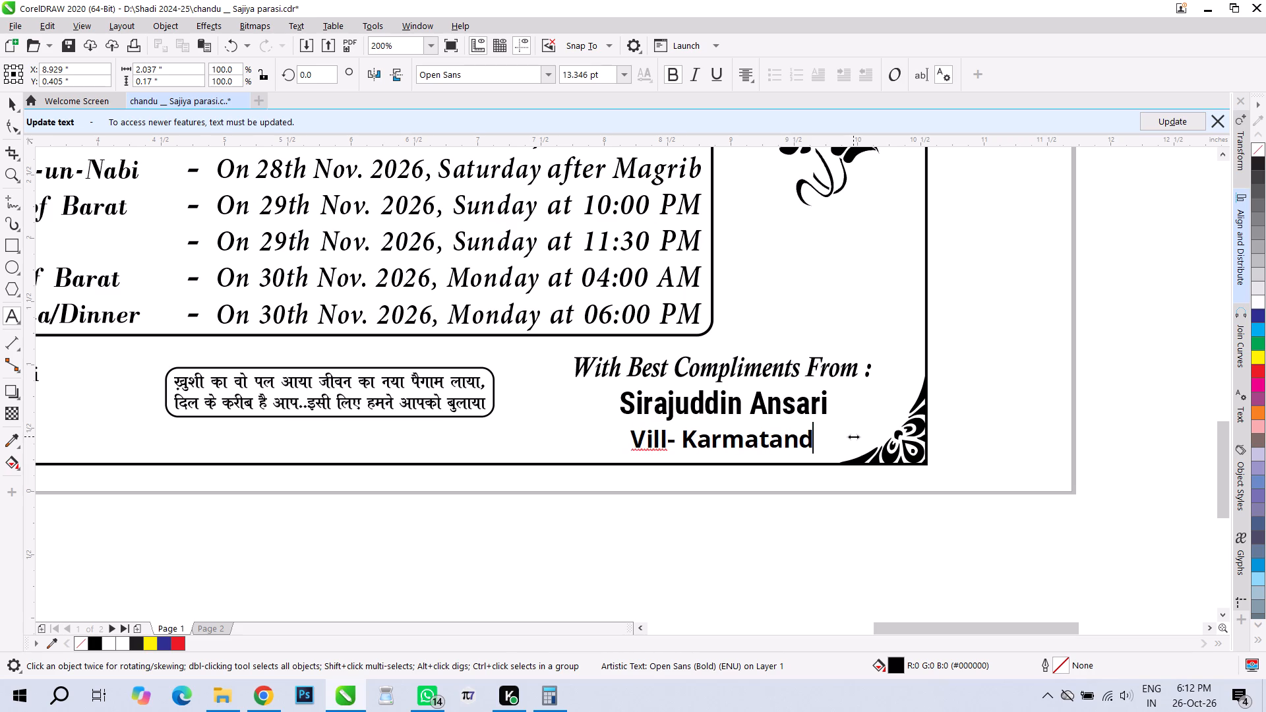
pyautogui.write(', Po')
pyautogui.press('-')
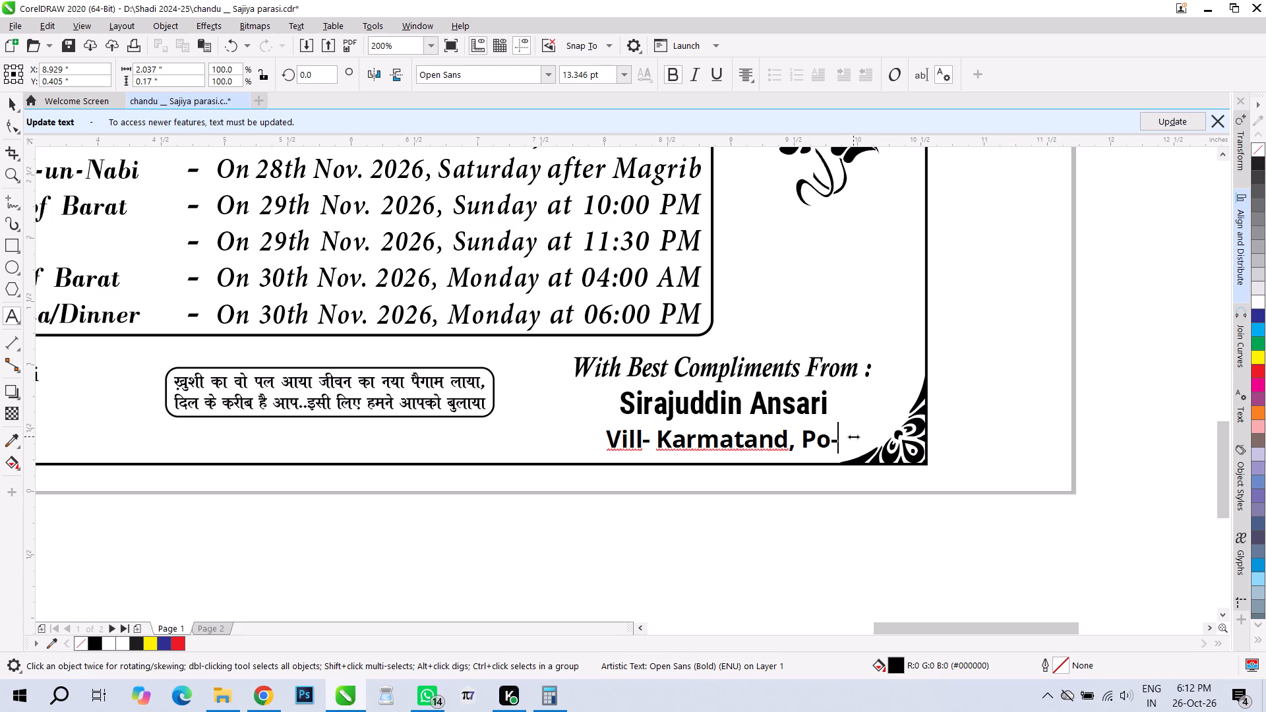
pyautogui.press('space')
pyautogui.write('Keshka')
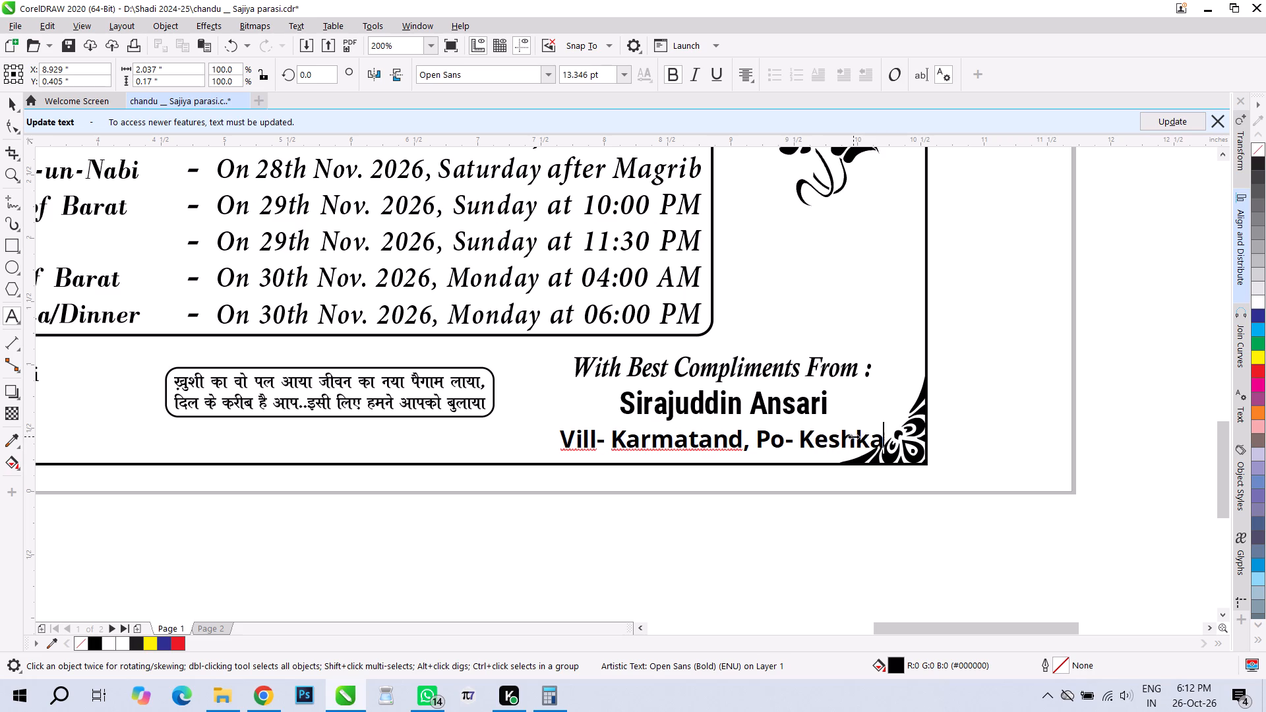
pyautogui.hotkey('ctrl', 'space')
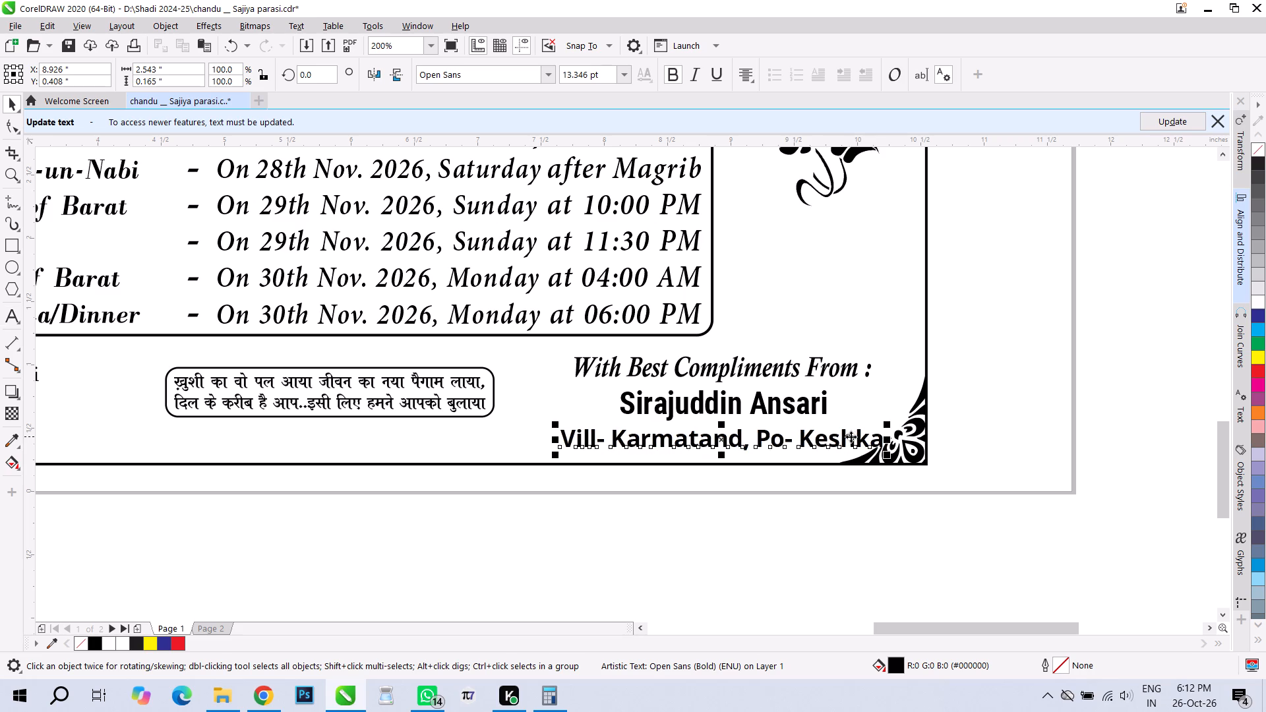
# Raise the address line, host's name and With Best Compliments From heading to Y about 0.47, 0.71 and 1.01 inches.
pyautogui.moveTo(851, 436); pyautogui.dragTo(851, 430)
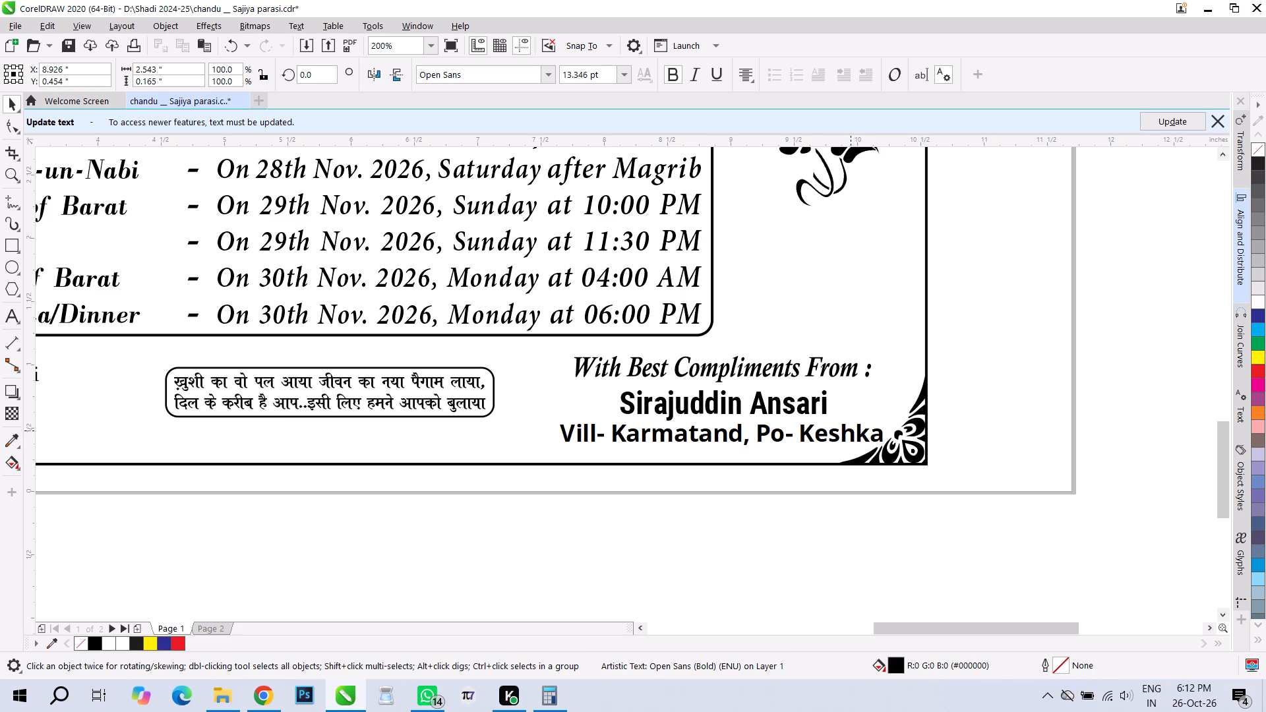
pyautogui.moveTo(851, 430); pyautogui.dragTo(851, 429)
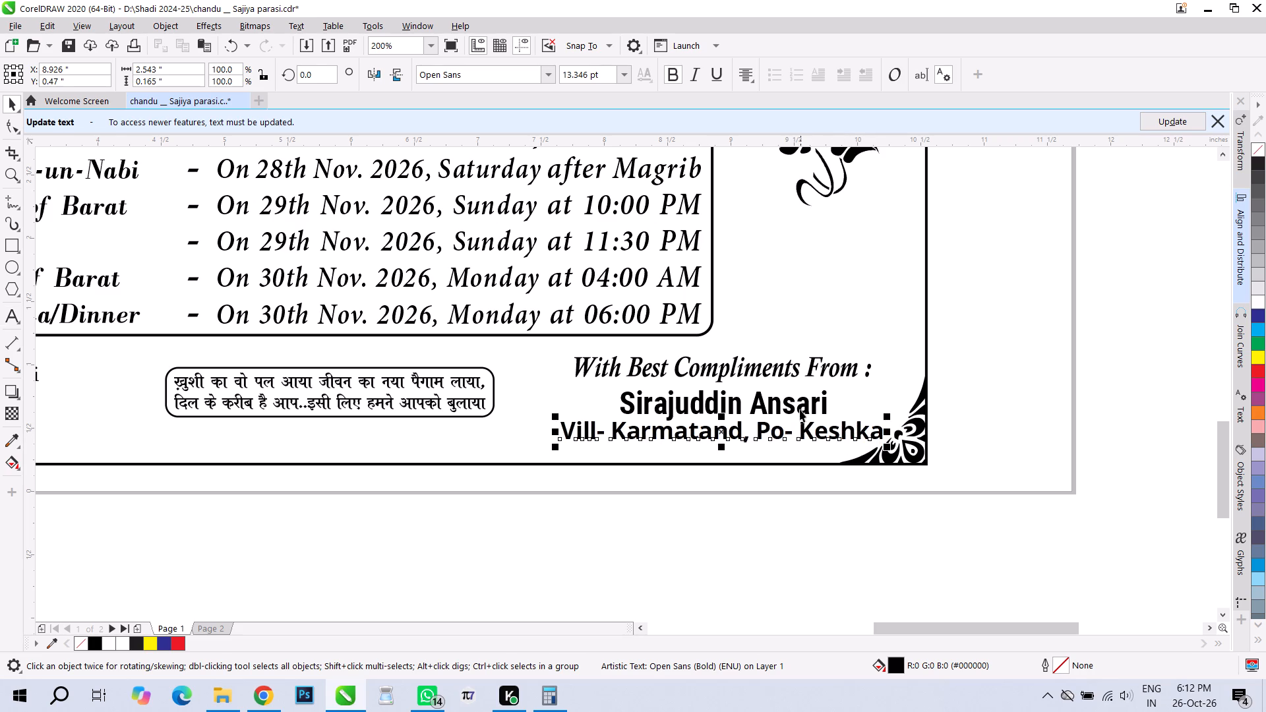
pyautogui.click(800, 407)
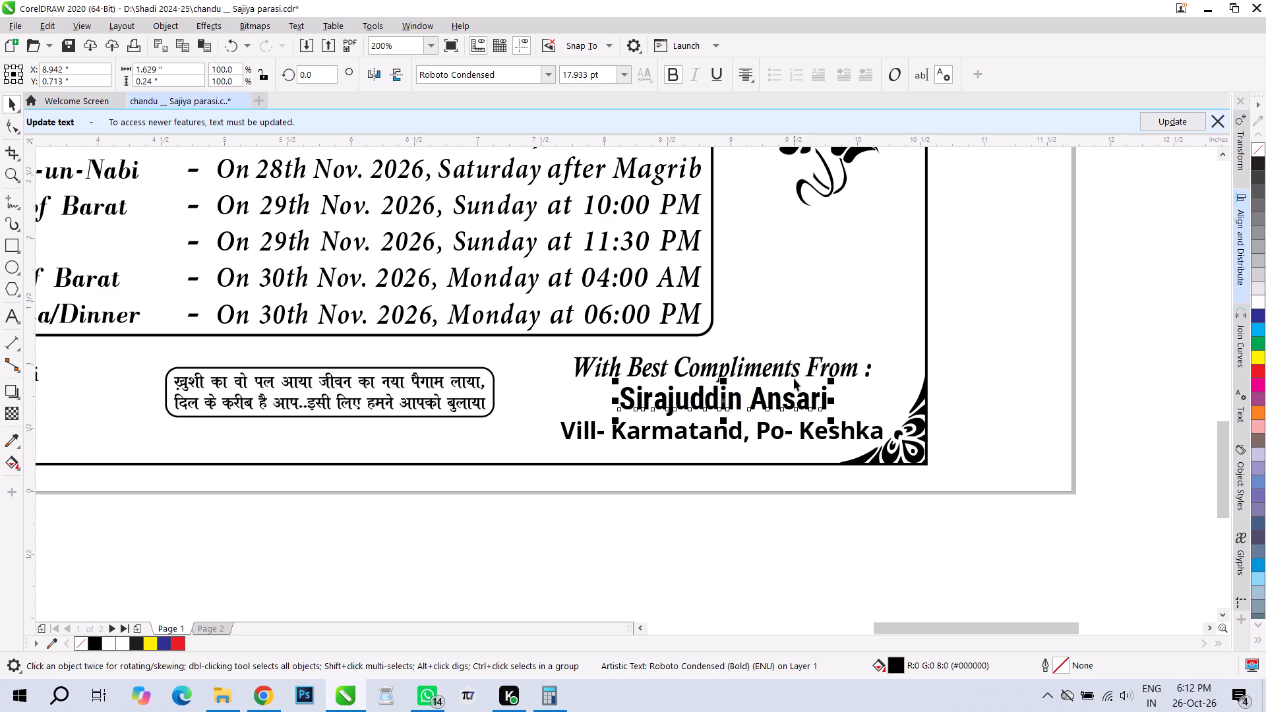
pyautogui.moveTo(794, 372); pyautogui.dragTo(795, 366)
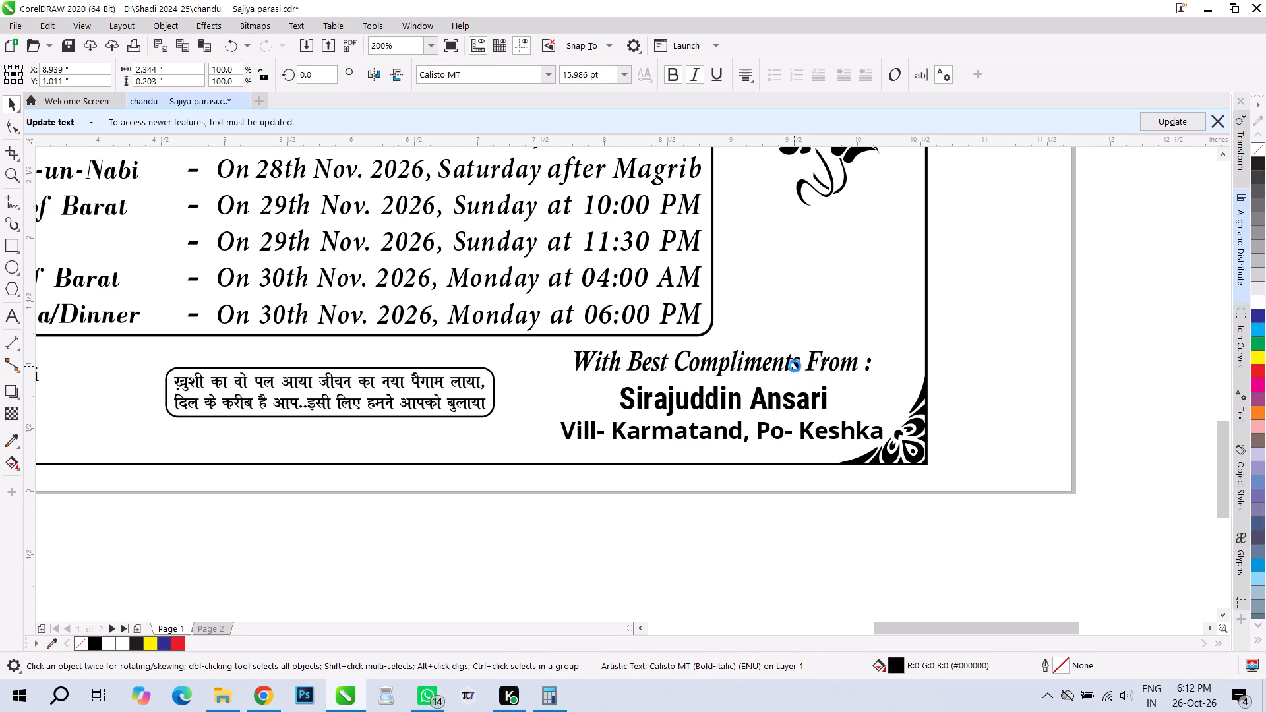
pyautogui.click(557, 539)
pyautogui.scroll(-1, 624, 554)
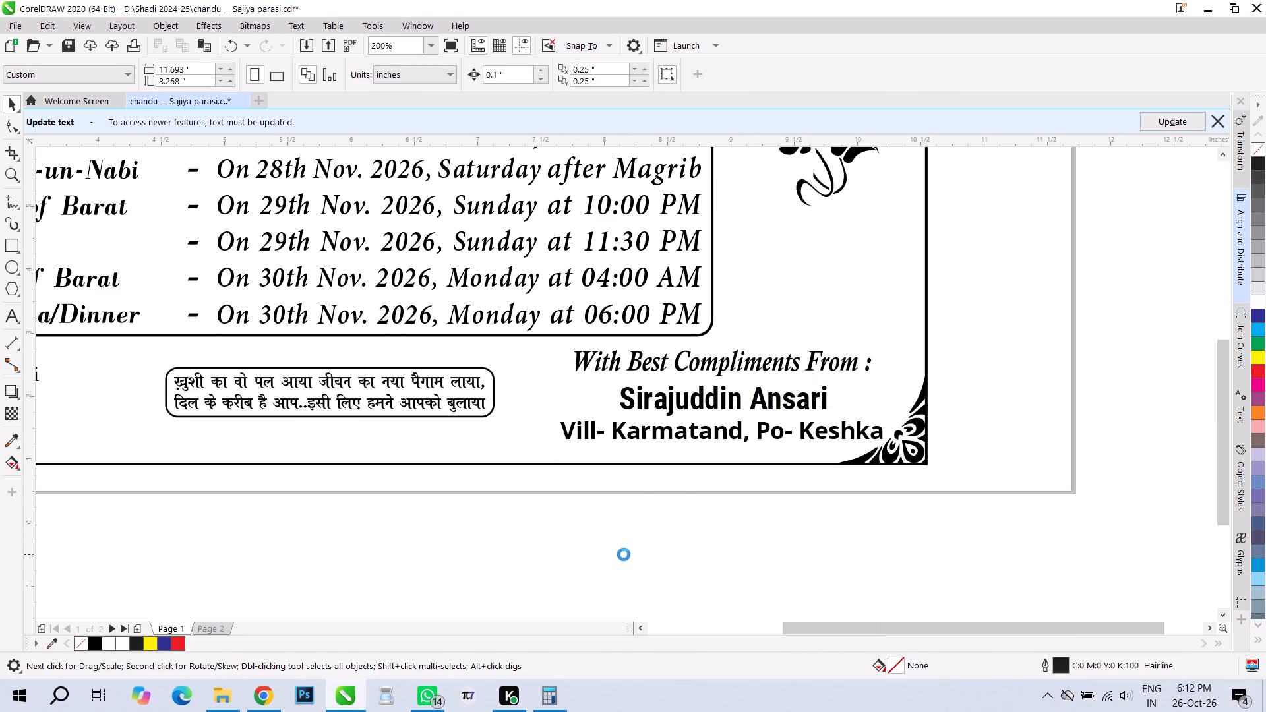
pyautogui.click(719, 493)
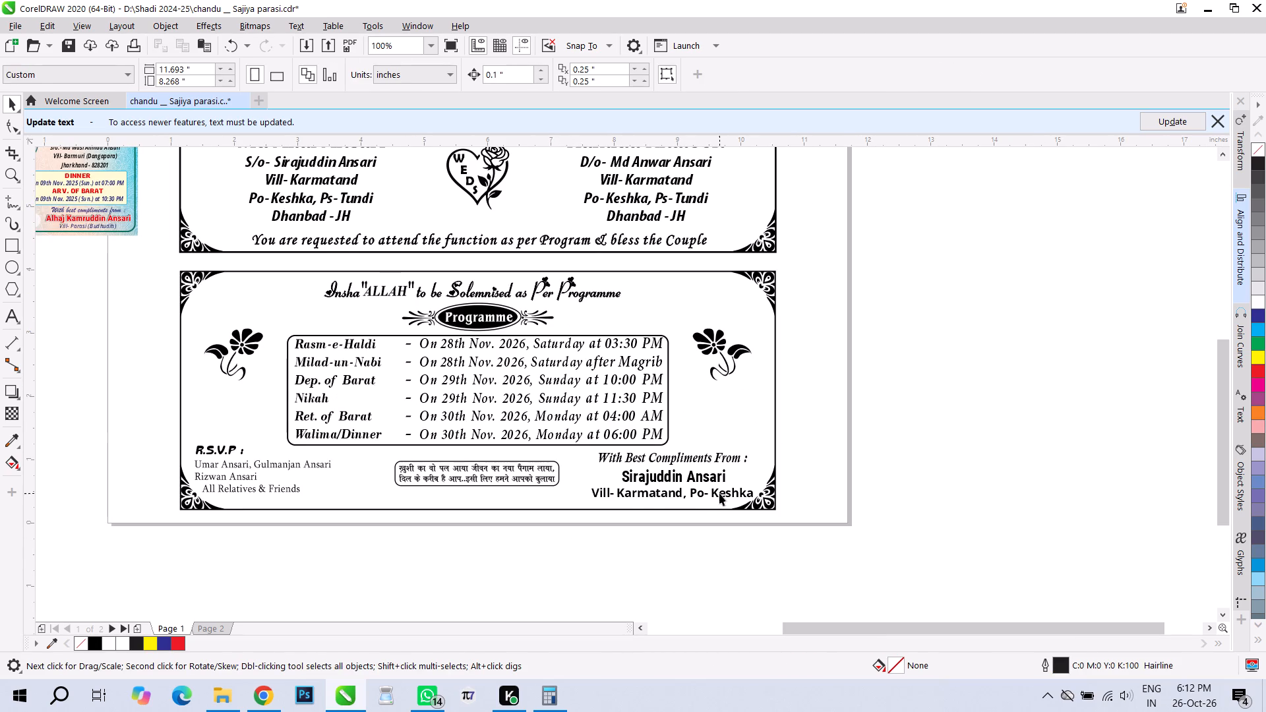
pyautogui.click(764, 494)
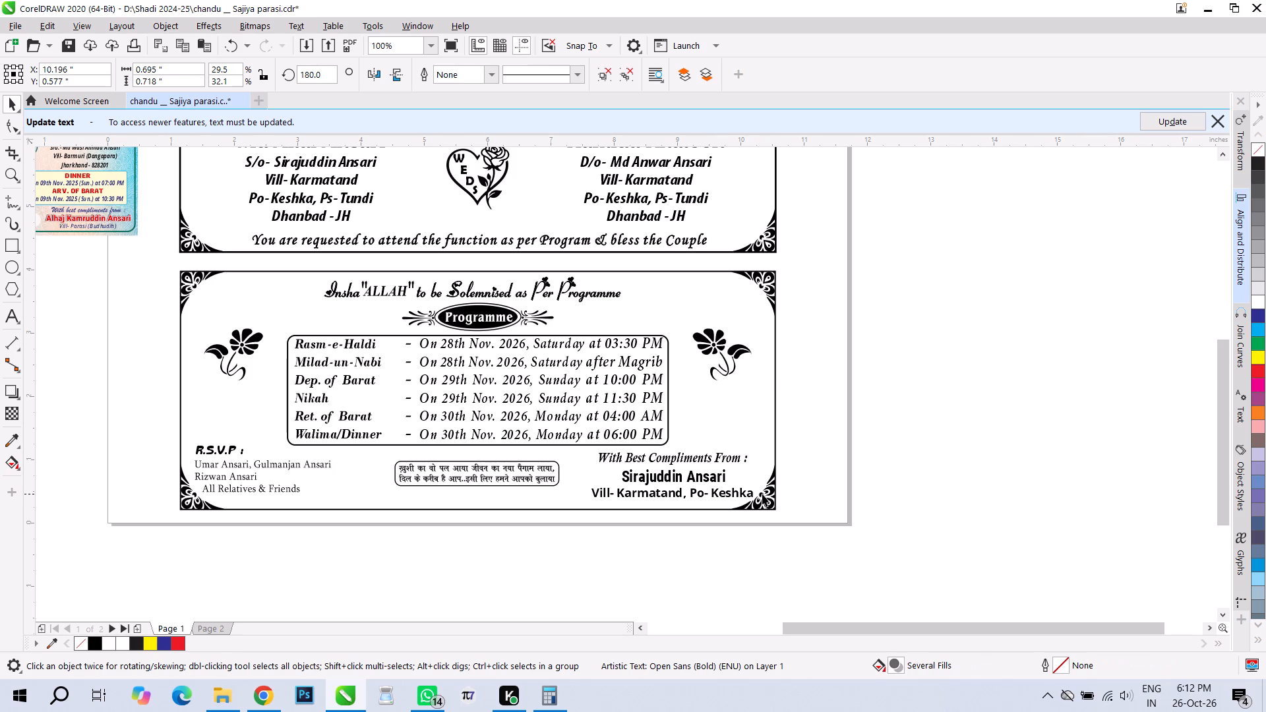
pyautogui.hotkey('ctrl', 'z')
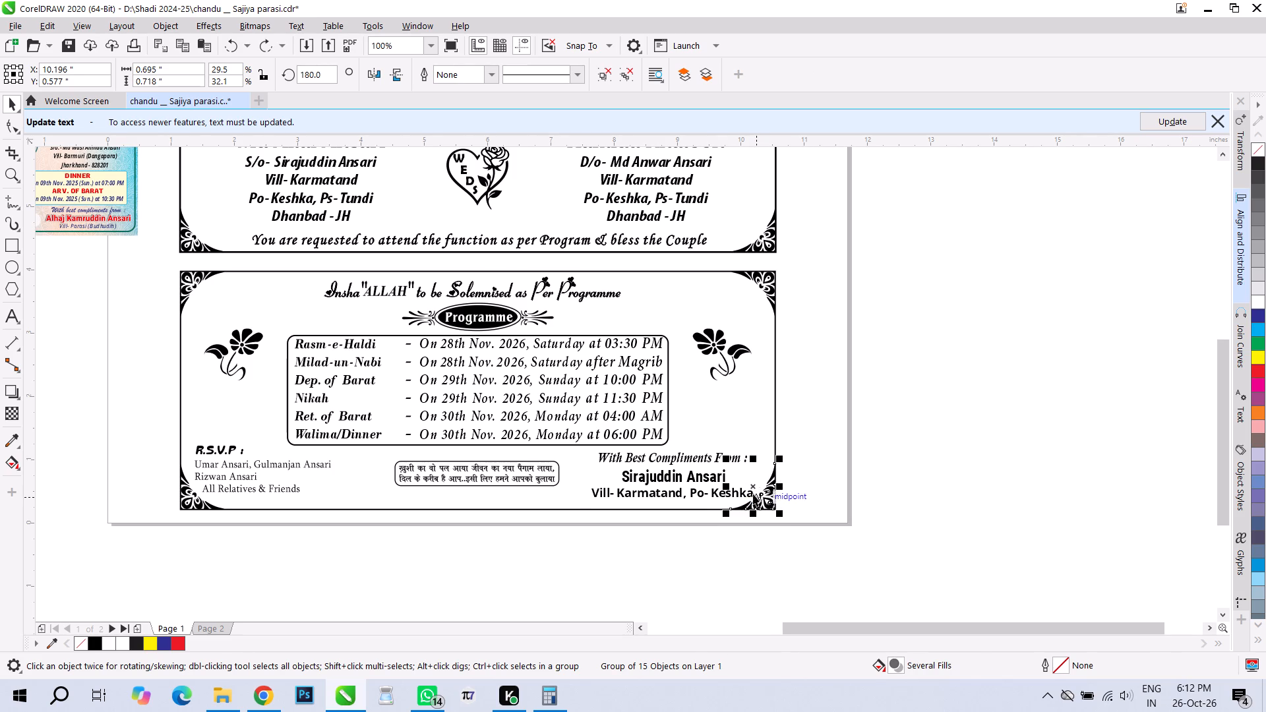
# Narrow the address line to about 2.44 inches so it clears the corner ornament, and centre it under the host's name.
pyautogui.click(748, 494)
pyautogui.moveTo(756, 494); pyautogui.dragTo(752, 493)
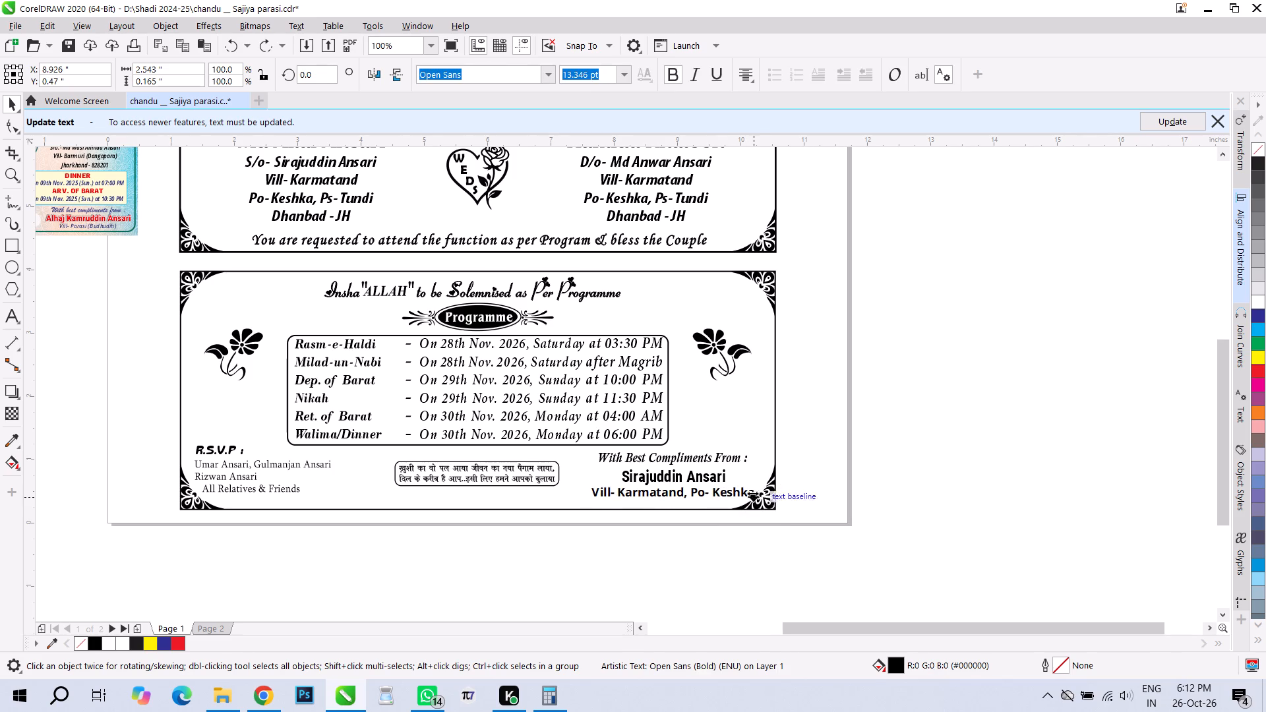
pyautogui.moveTo(752, 493); pyautogui.dragTo(749, 492)
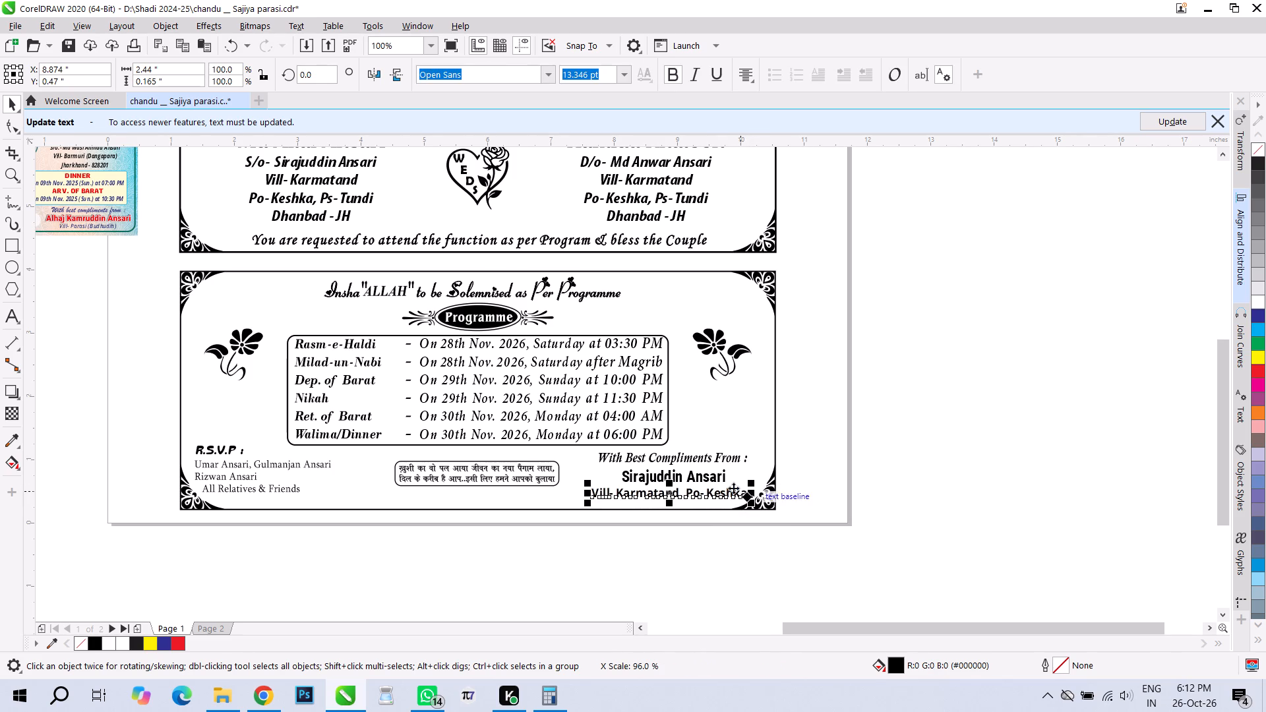
pyautogui.keyDown('shift'); pyautogui.click(719, 476); pyautogui.keyUp('shift')
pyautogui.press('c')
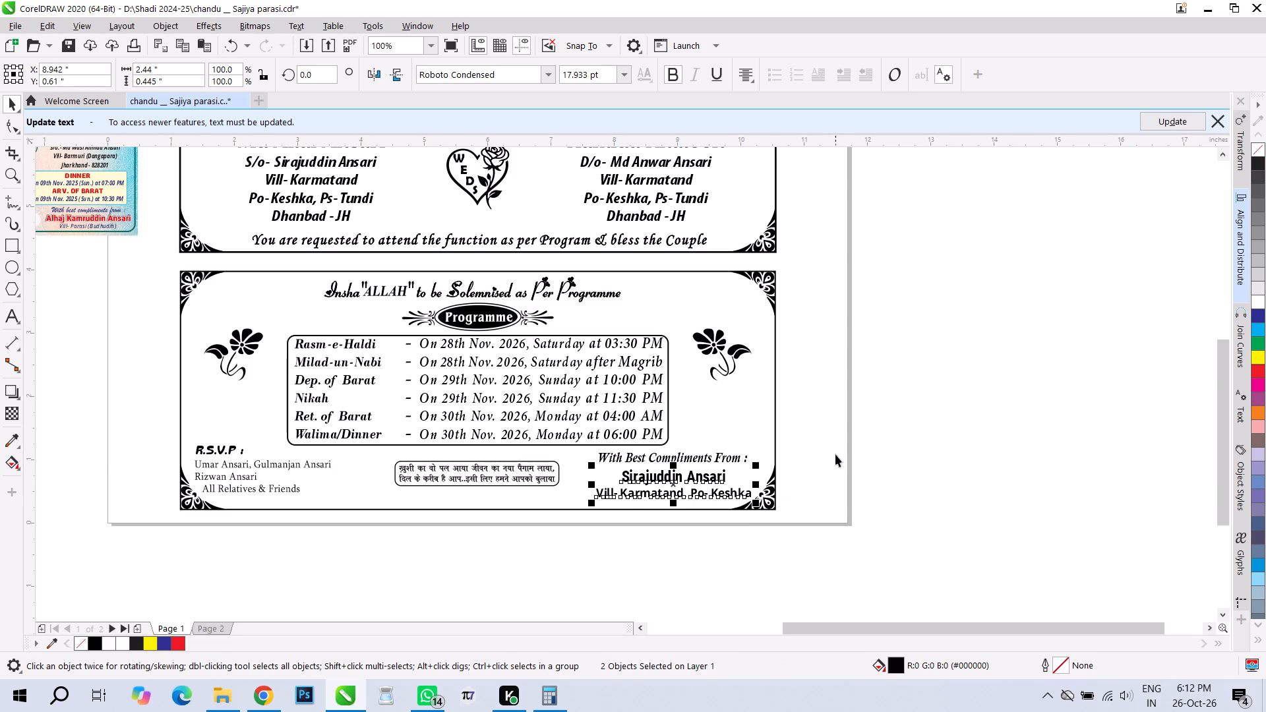
pyautogui.click(835, 454)
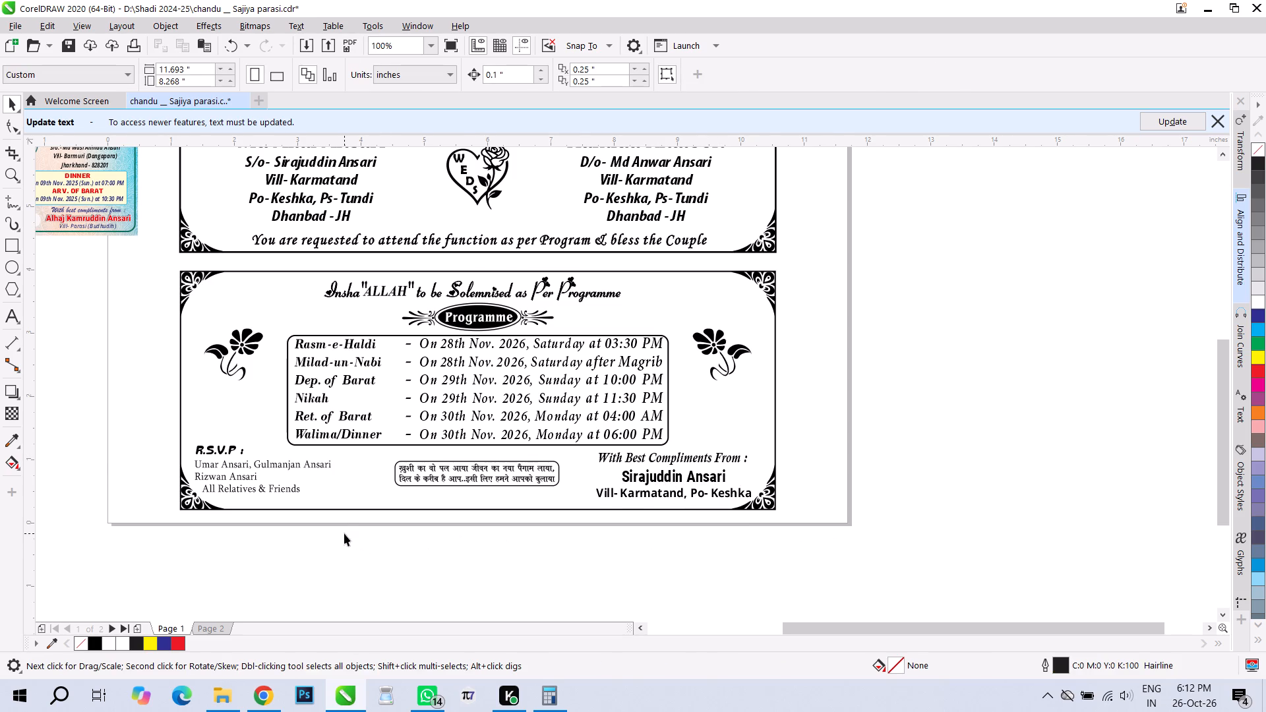
# Review the whole first page, checking the hosts, couple's details, programme, R.S.V.P. and compliments blocks.
pyautogui.scroll(-2, 344, 533)
pyautogui.scroll(1, 366, 341)
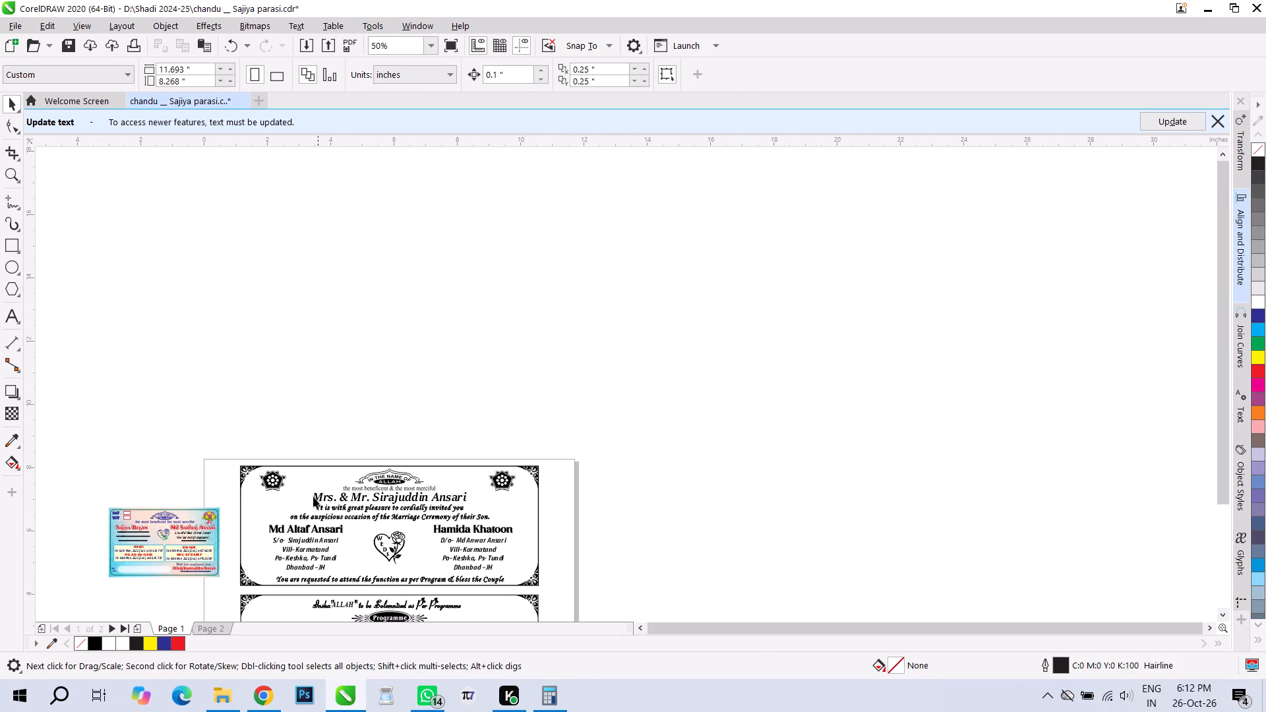
pyautogui.scroll(-1, 415, 380)
pyautogui.scroll(2, 377, 464)
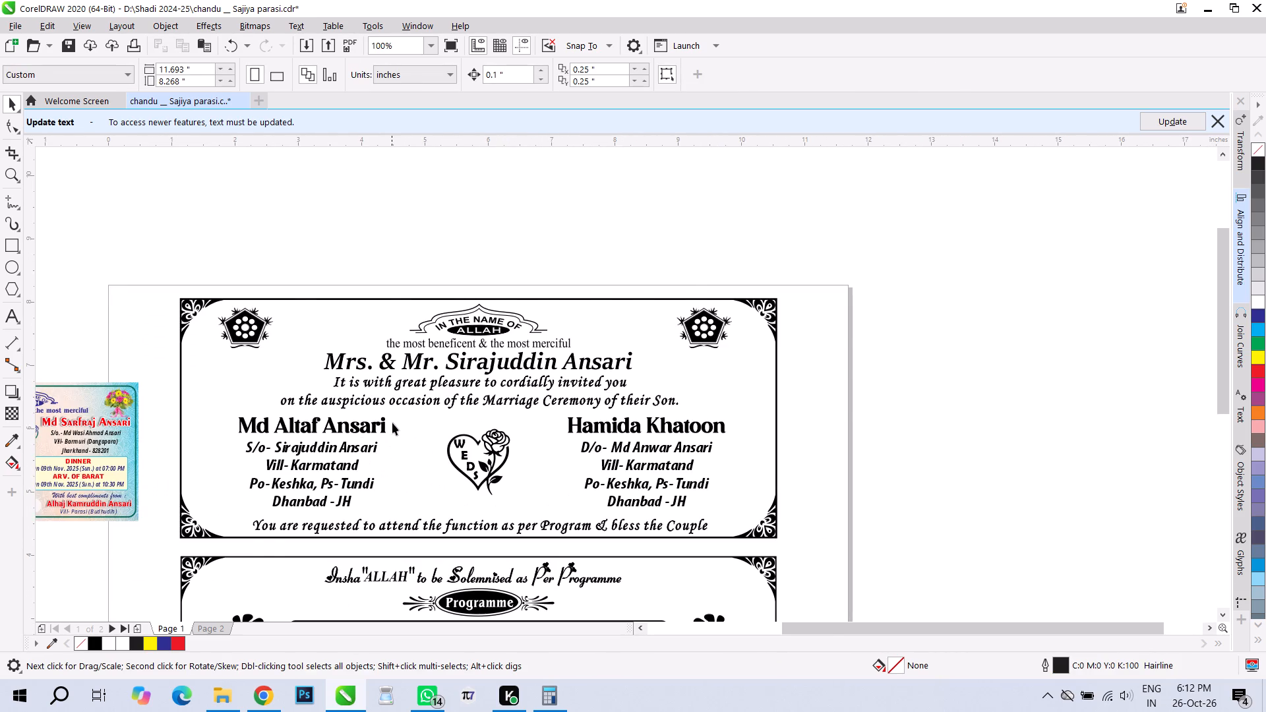
pyautogui.scroll(1, 392, 423)
pyautogui.scroll(-1, 483, 372)
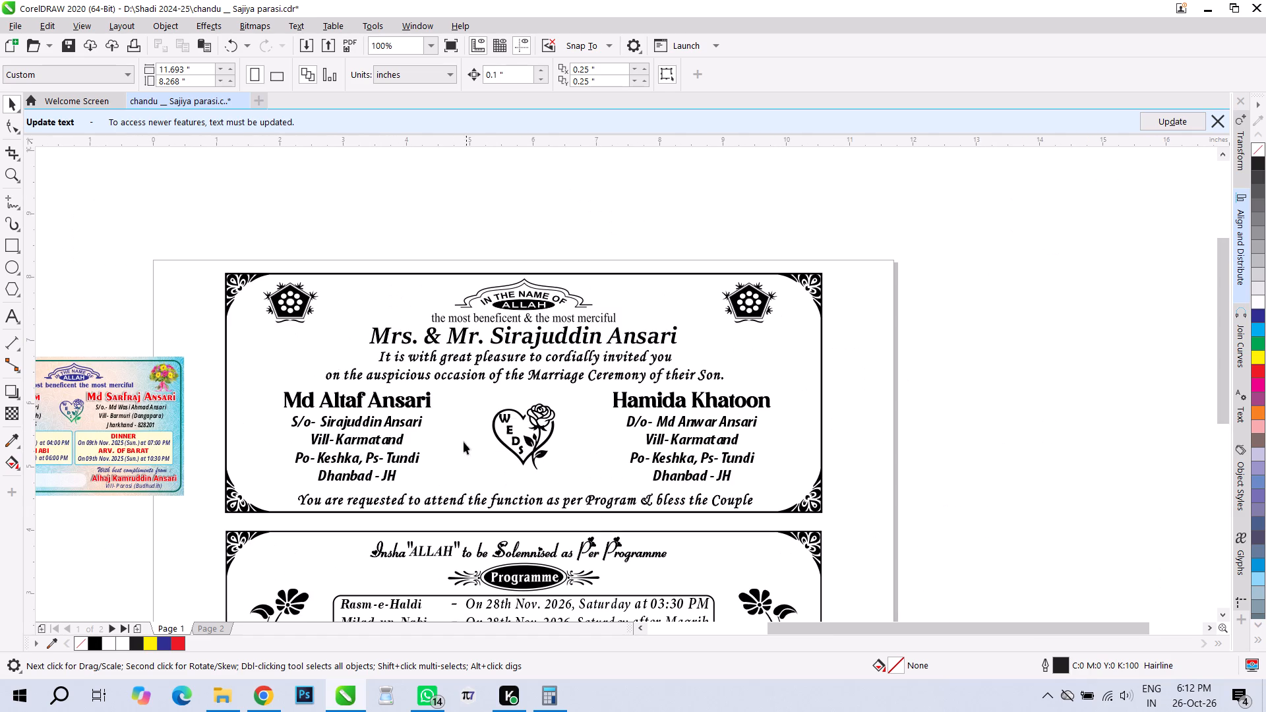
pyautogui.scroll(1, 418, 483)
pyautogui.scroll(-1, 379, 472)
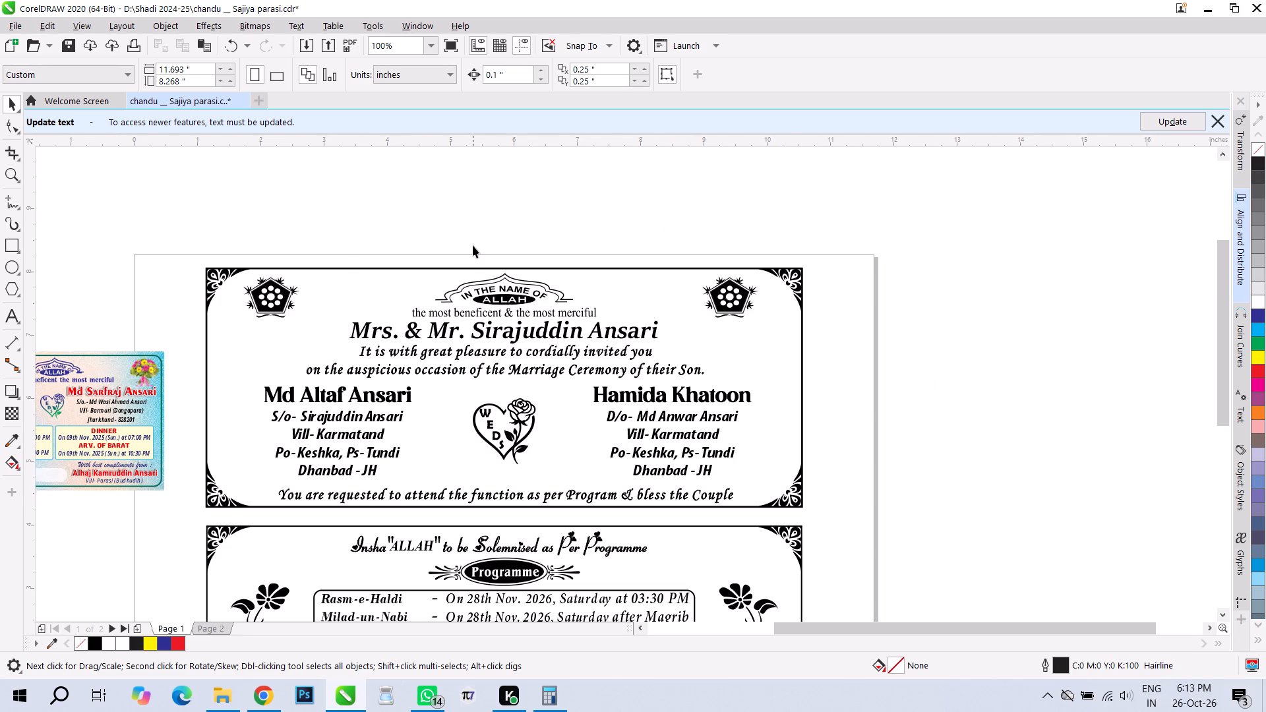
pyautogui.scroll(-1, 473, 245)
pyautogui.scroll(1, 477, 378)
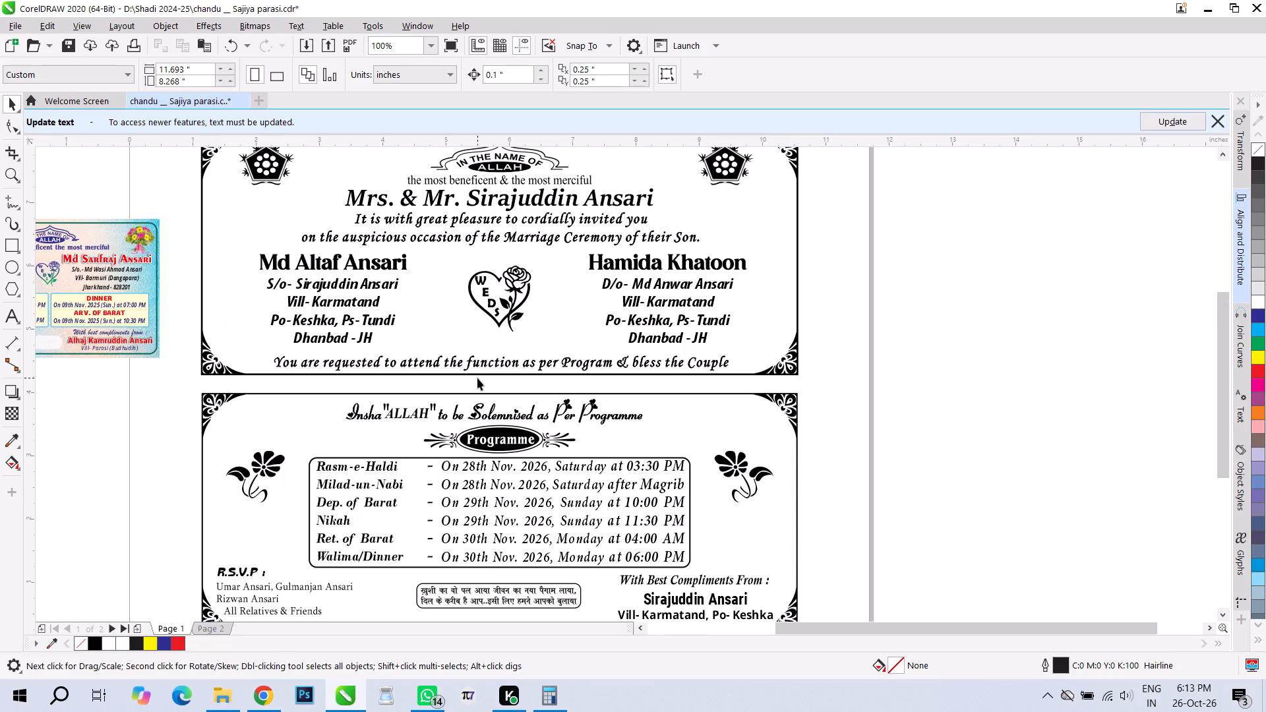
pyautogui.scroll(-1, 477, 378)
# On the page 2 envelope, change the date under Wedding Invitation to On Sunday, 29th Nov. 2026.
pyautogui.click(220, 630)
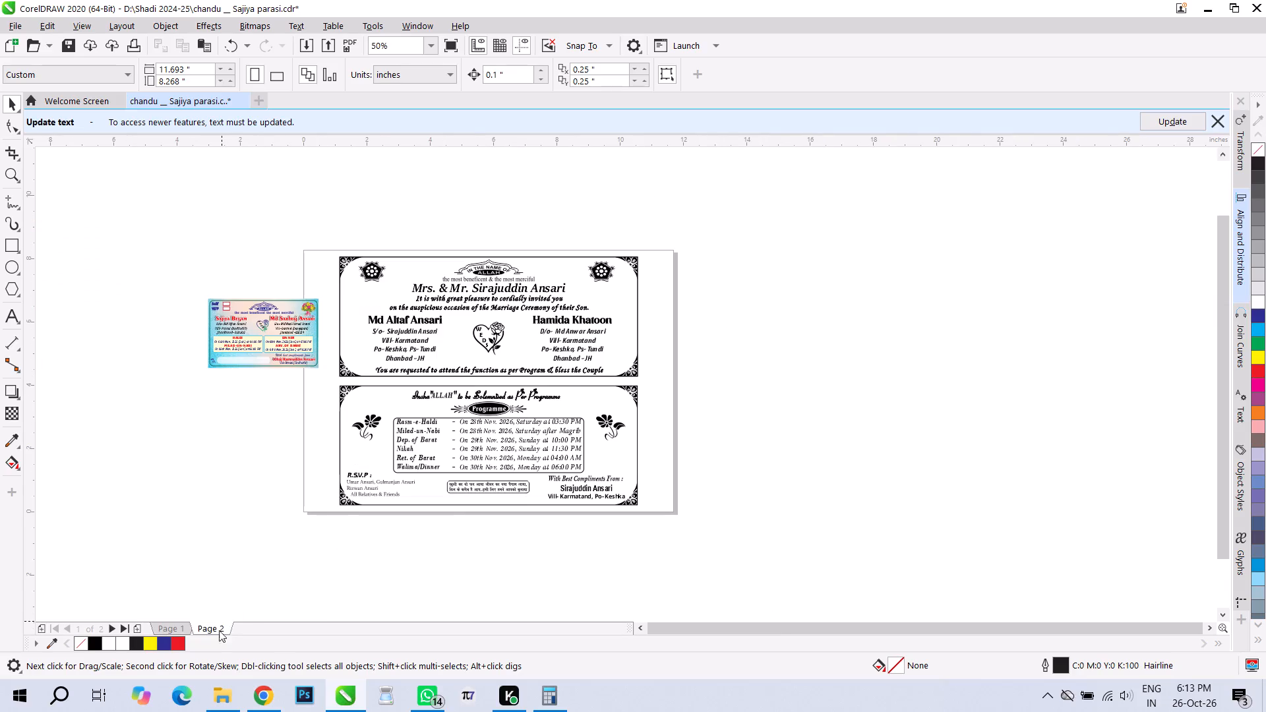
pyautogui.scroll(1, 438, 422)
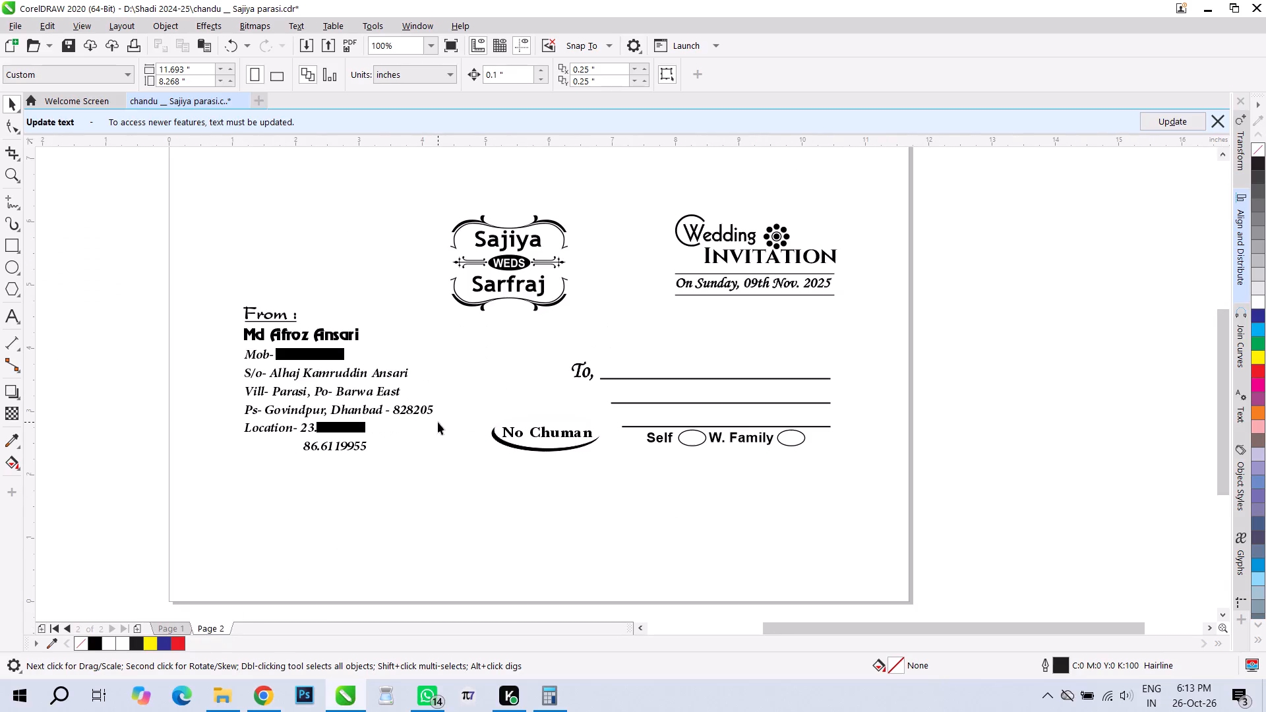
pyautogui.scroll(1, 482, 260)
pyautogui.scroll(-1, 482, 260)
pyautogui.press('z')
pyautogui.moveTo(220, 194); pyautogui.dragTo(824, 460)
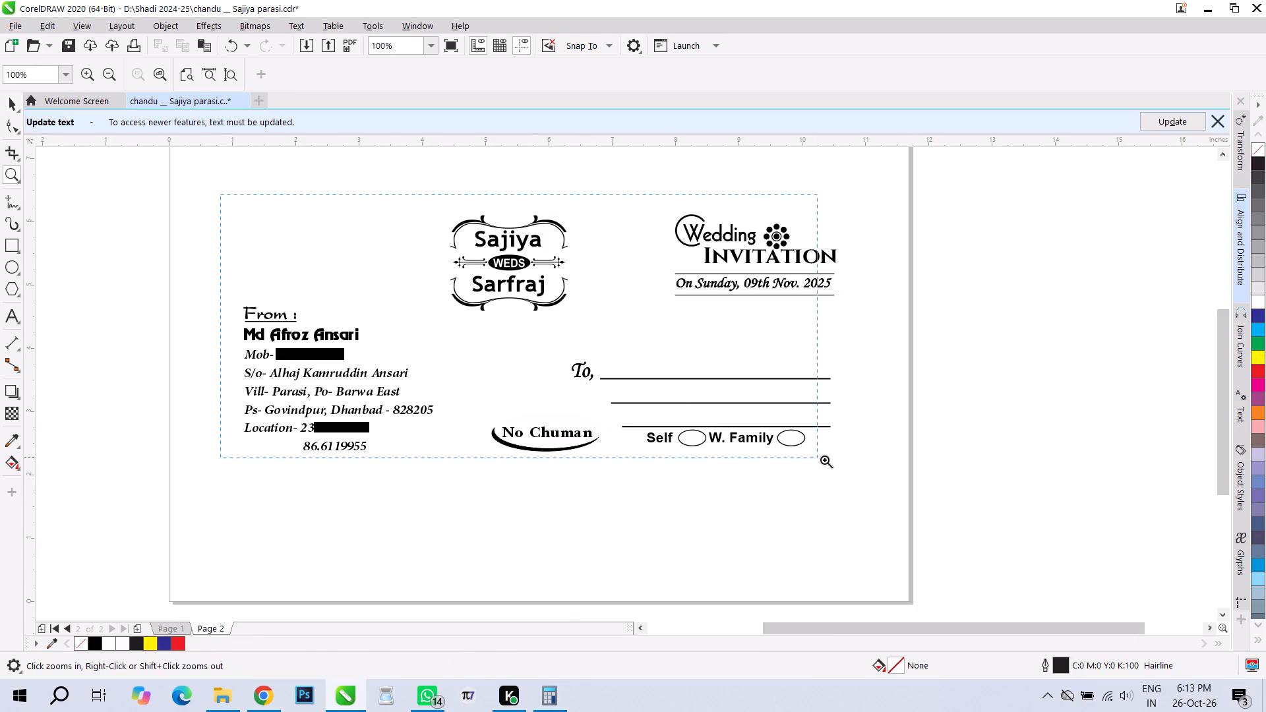
pyautogui.moveTo(824, 460); pyautogui.dragTo(847, 465)
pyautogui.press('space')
pyautogui.doubleClick(938, 304)
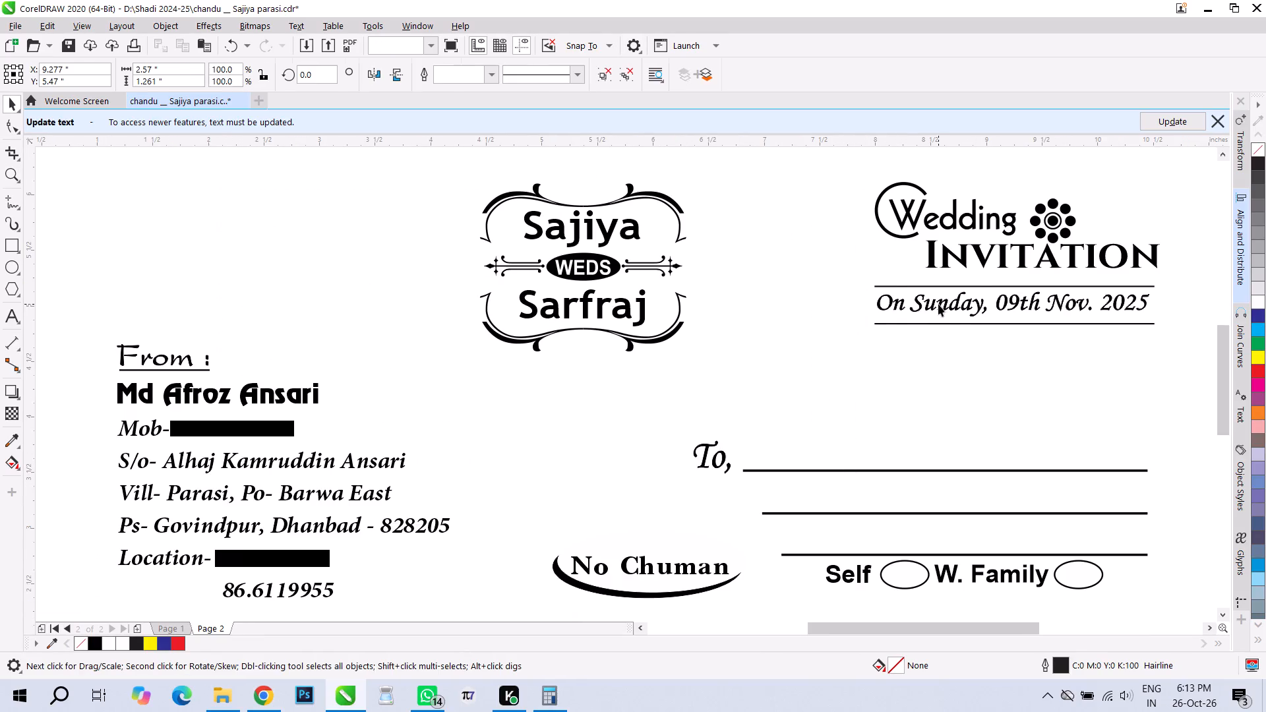
pyautogui.doubleClick(942, 304)
pyautogui.click(606, 71)
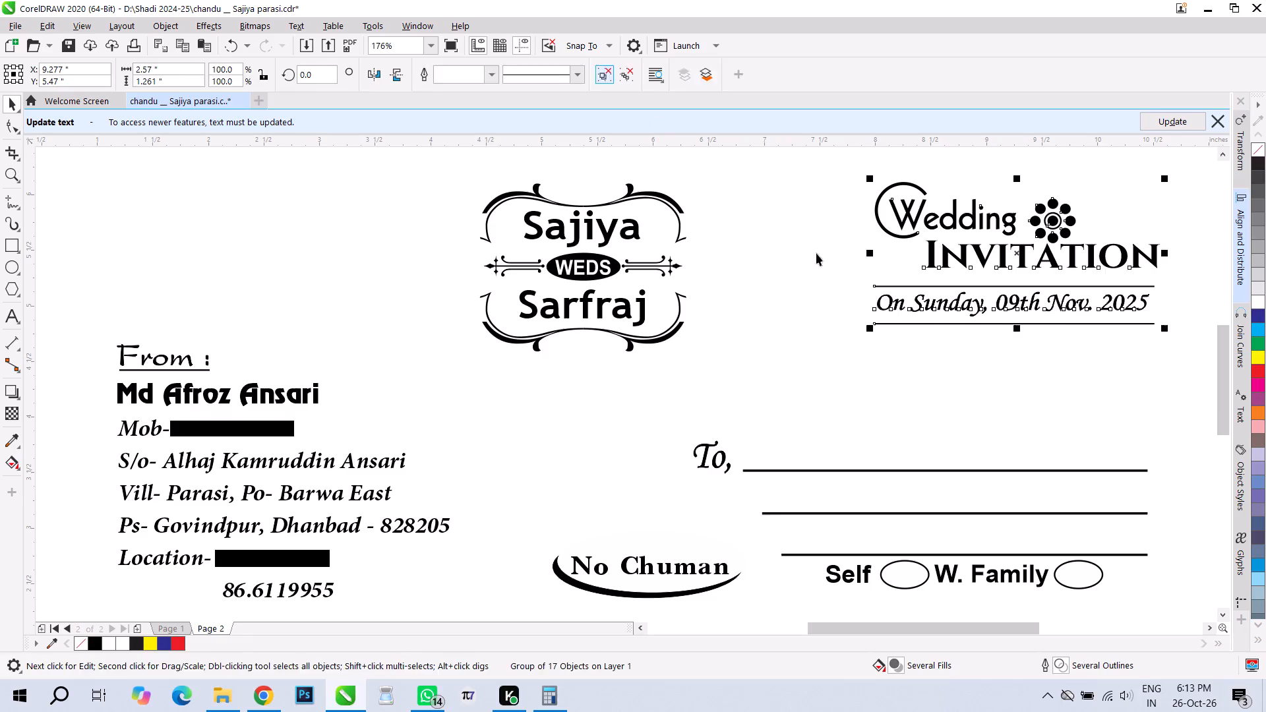
pyautogui.click(837, 267)
pyautogui.doubleClick(942, 305)
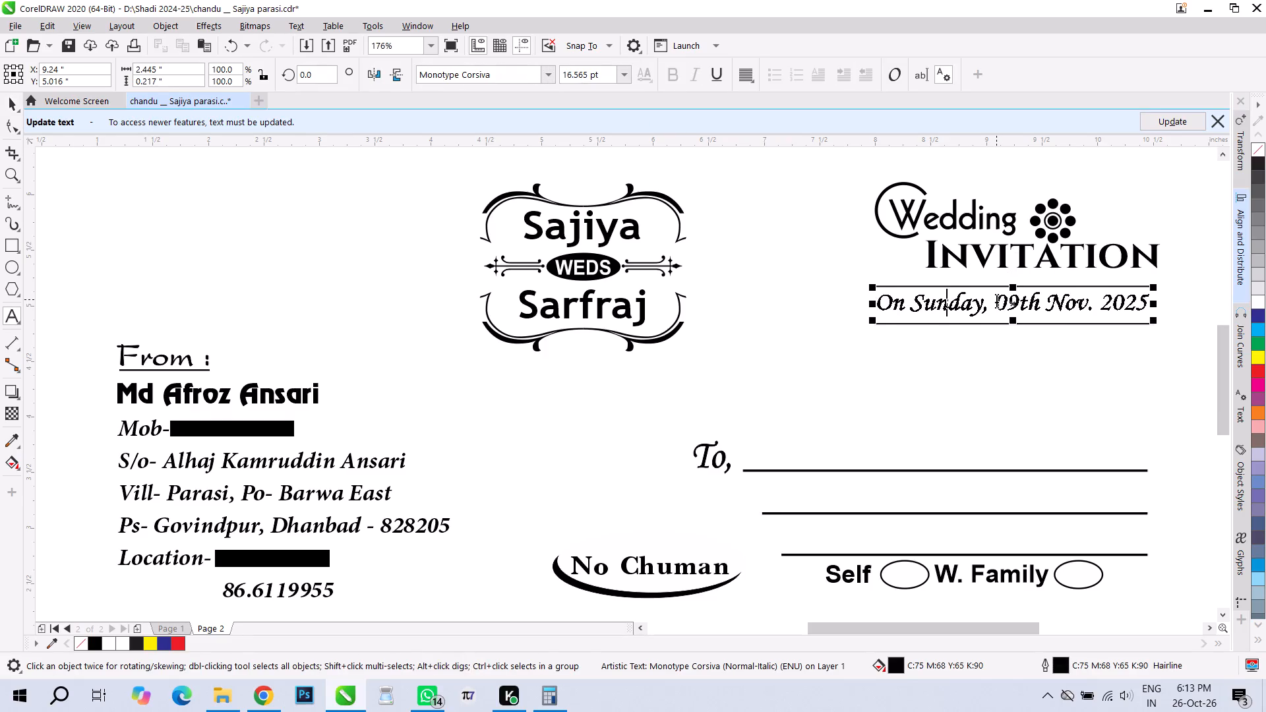
pyautogui.moveTo(996, 299); pyautogui.dragTo(1018, 301)
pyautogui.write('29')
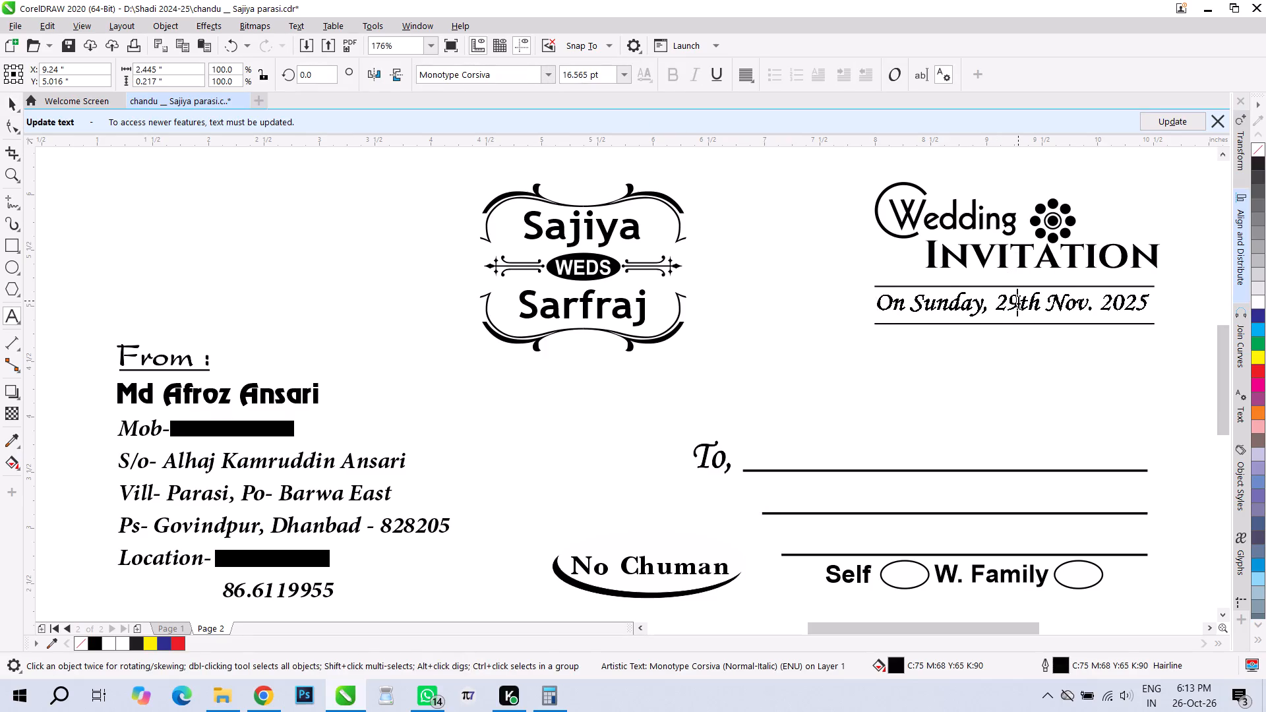
pyautogui.moveTo(1140, 293); pyautogui.dragTo(1149, 294)
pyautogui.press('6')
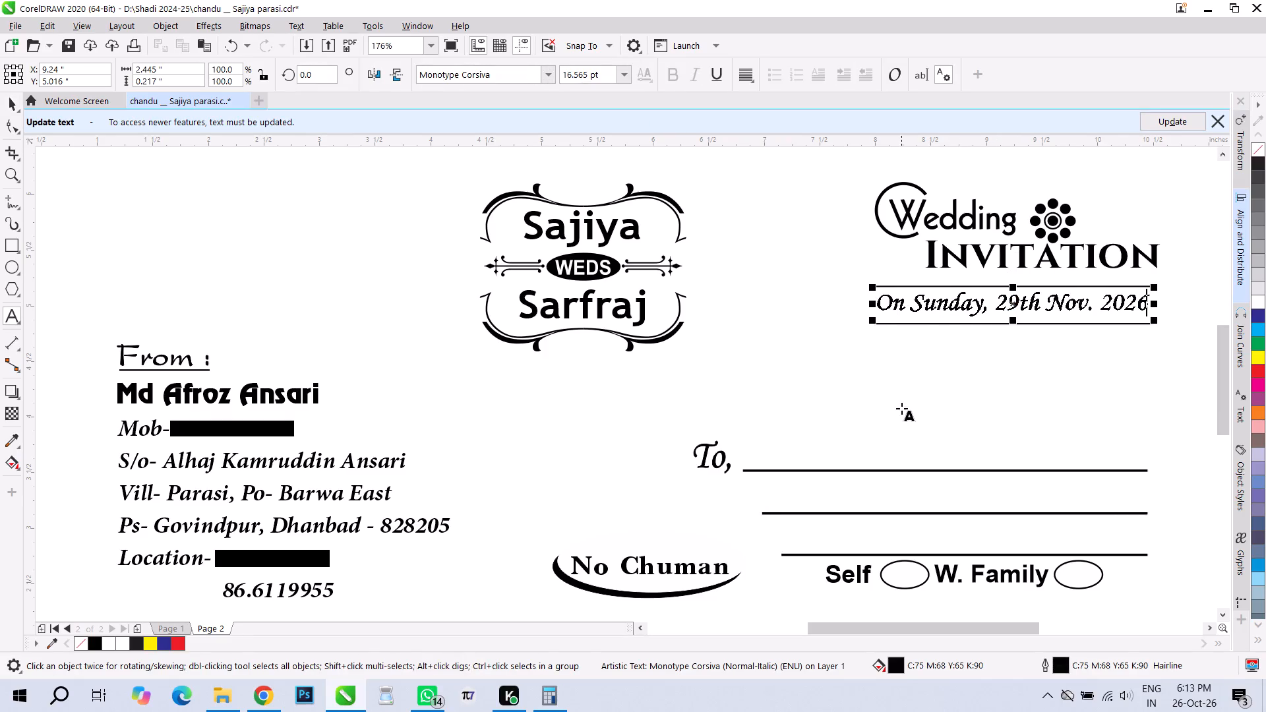
# Replace the couple's names in the ornamental frame with Altaf above WEDS and Hamida below it.
pyautogui.moveTo(528, 228); pyautogui.dragTo(640, 235)
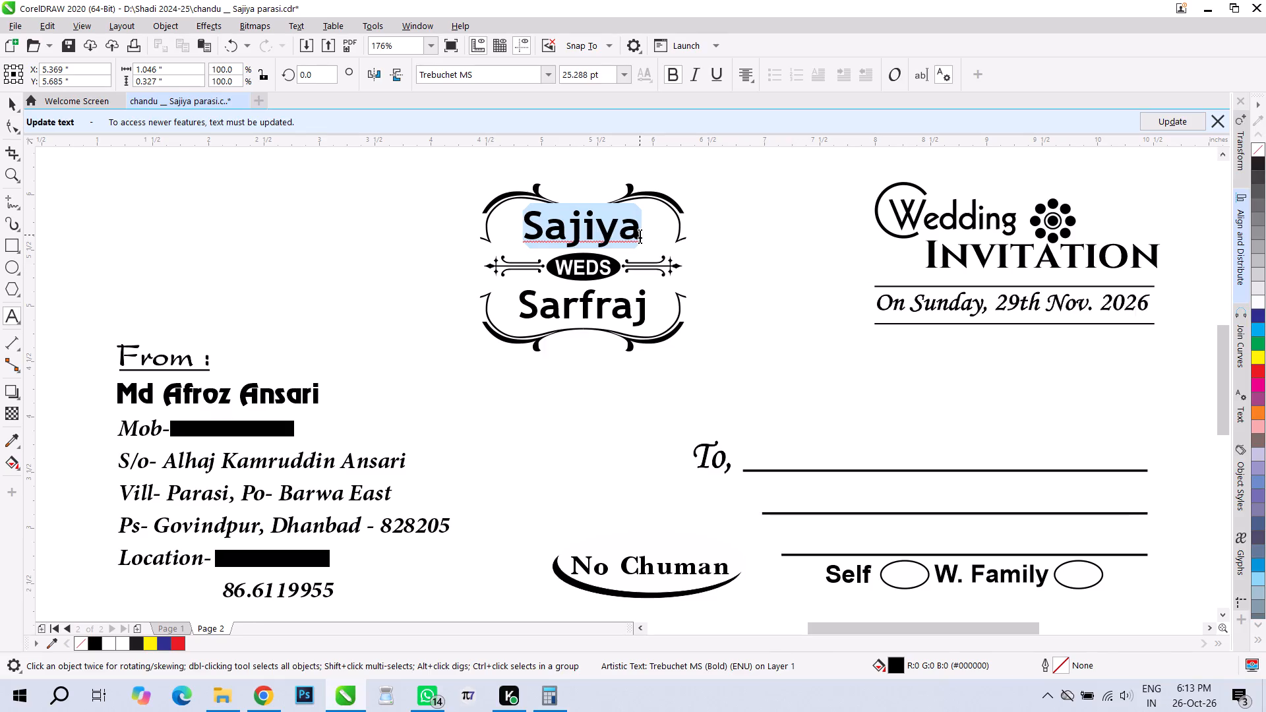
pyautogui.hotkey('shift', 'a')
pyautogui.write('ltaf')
pyautogui.moveTo(522, 302); pyautogui.dragTo(533, 300)
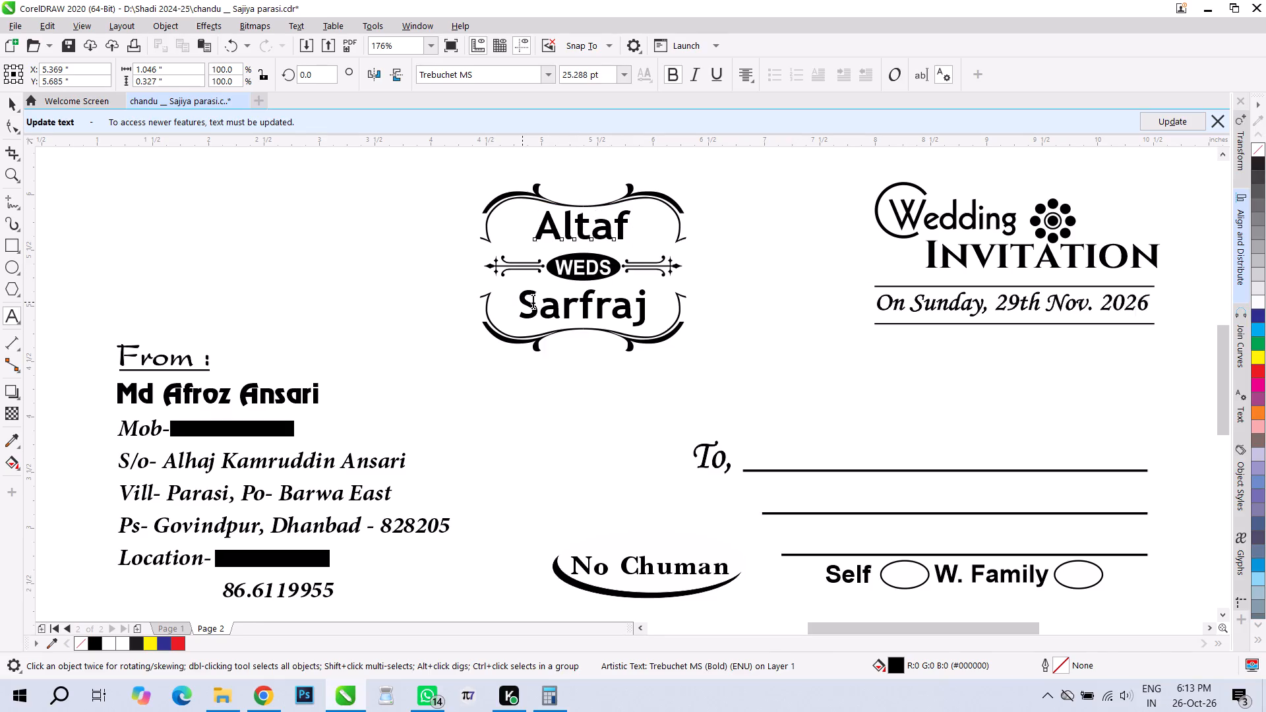
pyautogui.moveTo(533, 300); pyautogui.dragTo(675, 283)
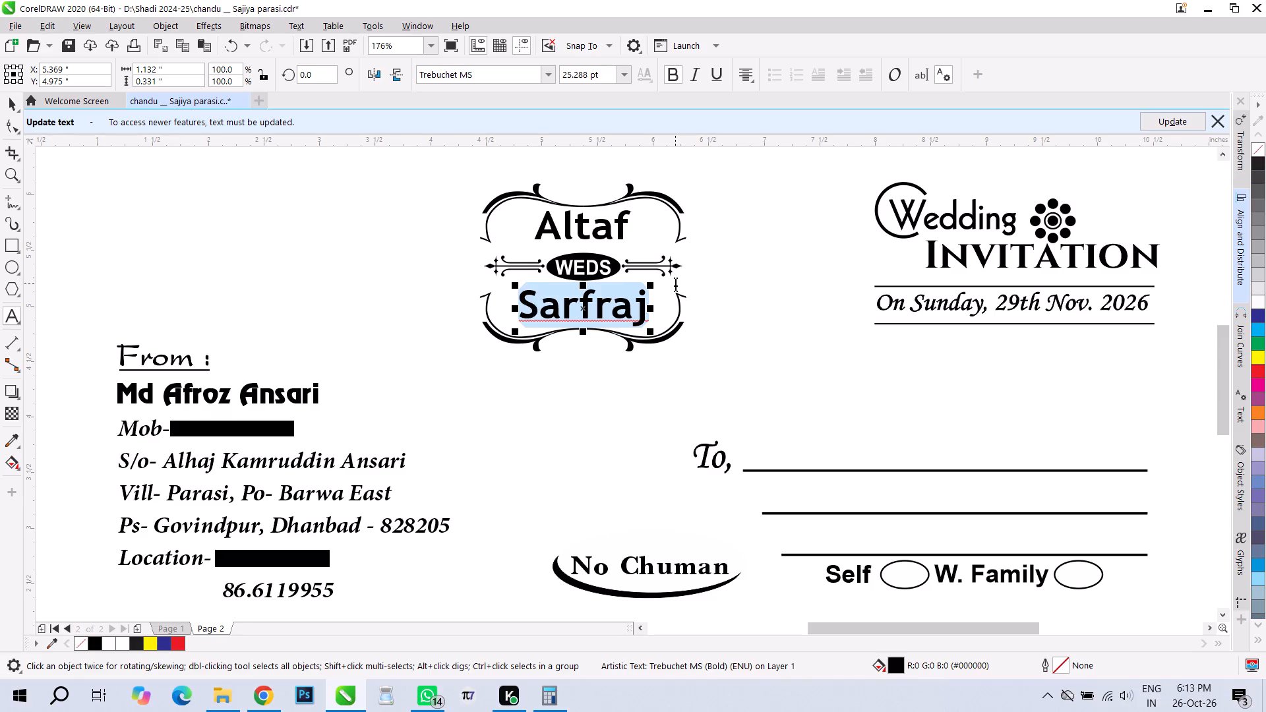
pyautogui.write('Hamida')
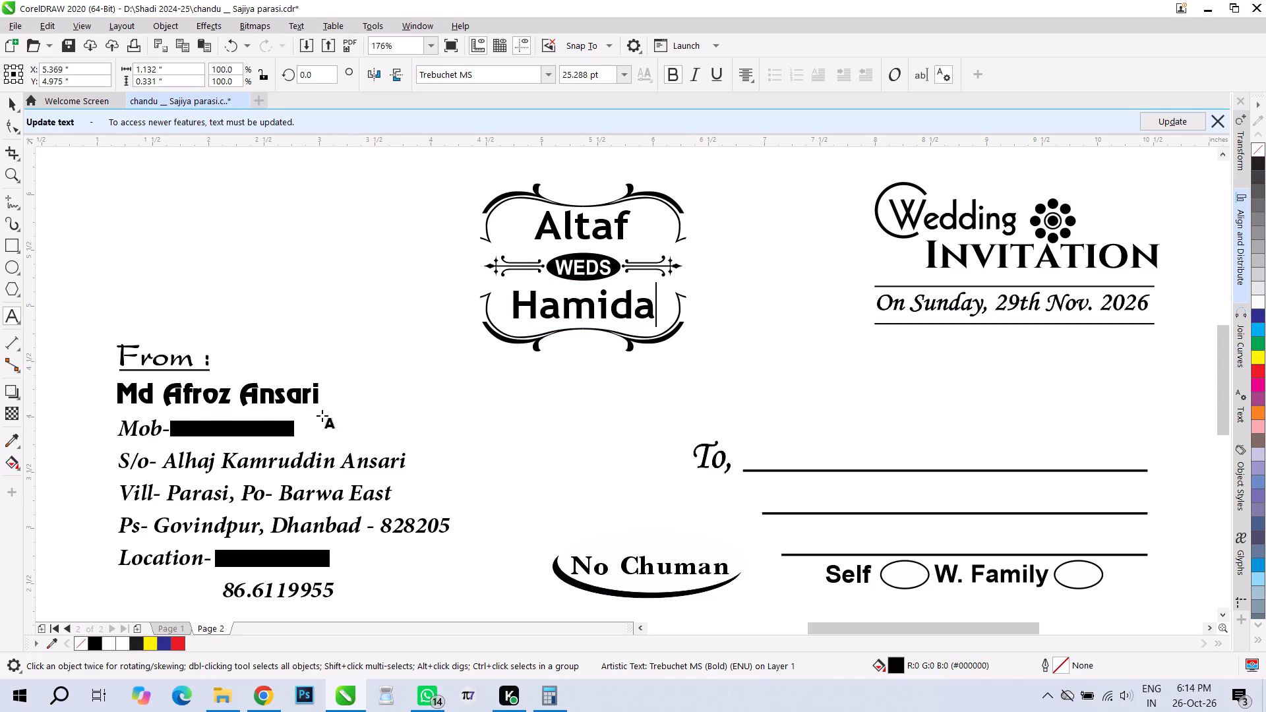
# Replace the sender's given name under From with the groom's father's, keeping the surname.
pyautogui.moveTo(162, 397); pyautogui.dragTo(177, 397)
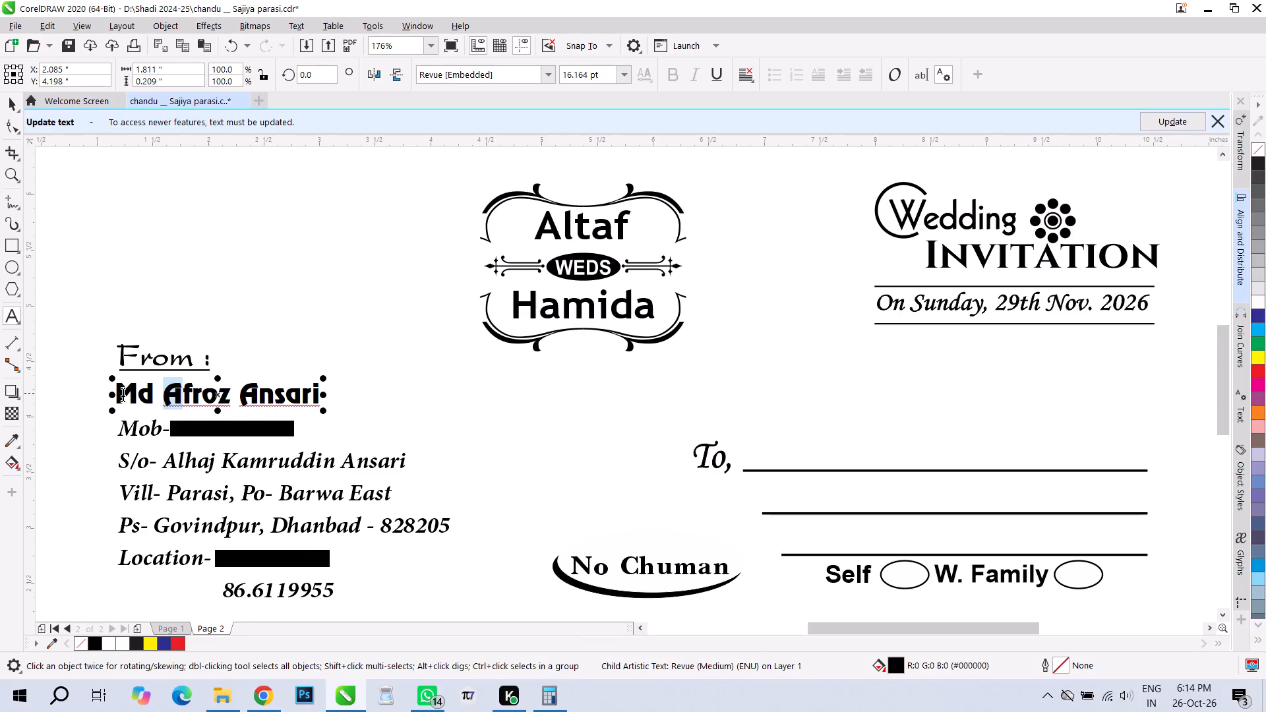
pyautogui.moveTo(120, 392); pyautogui.dragTo(232, 393)
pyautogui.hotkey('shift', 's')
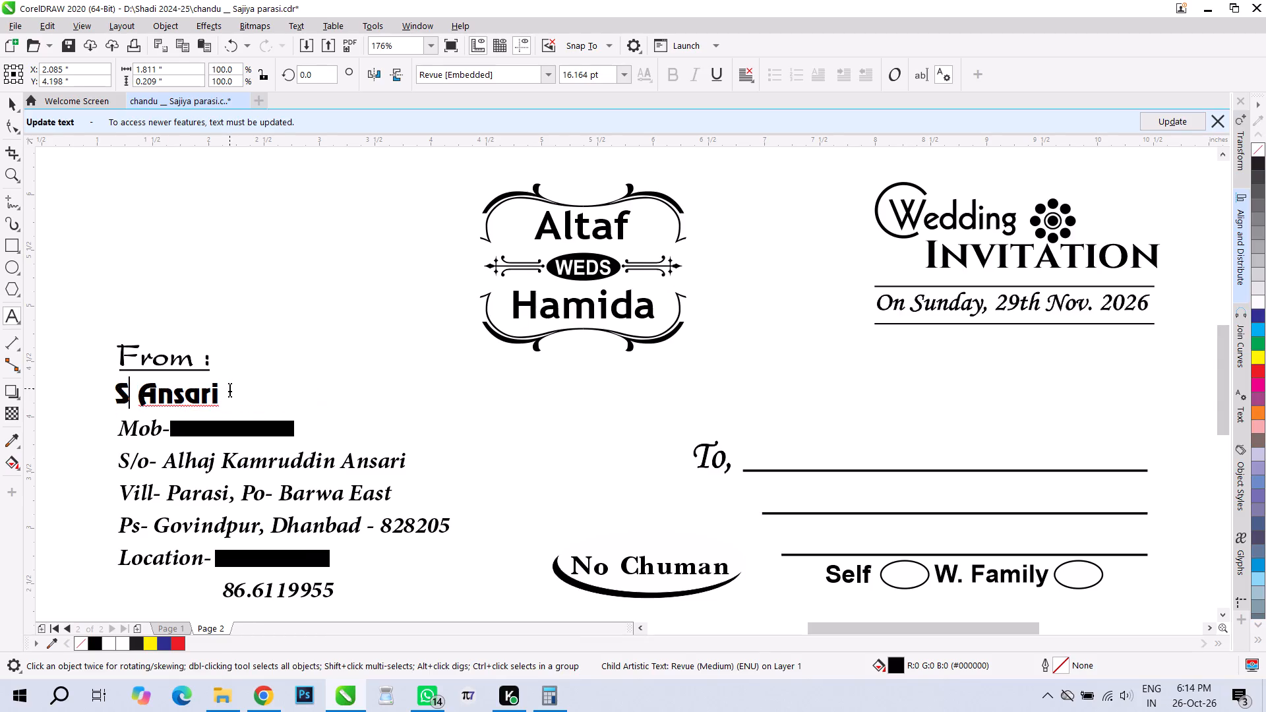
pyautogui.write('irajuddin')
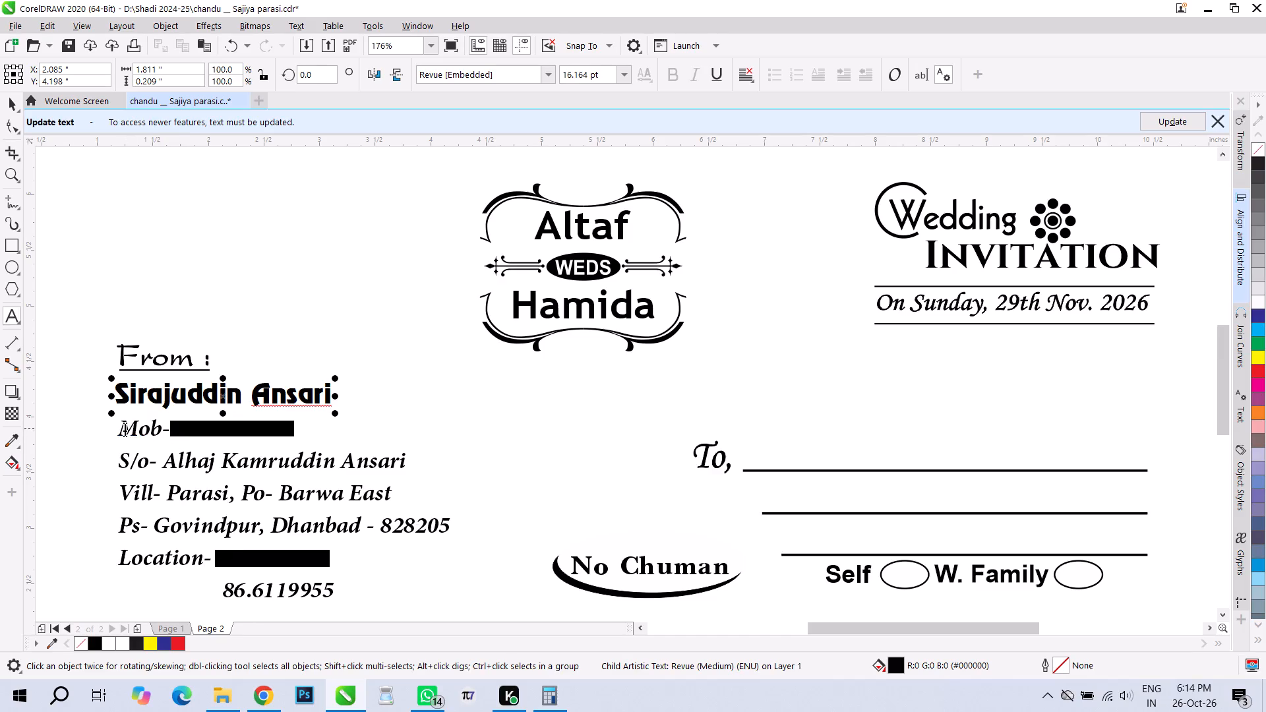
# Delete the mobile number line and the S/o line beneath the sender's name.
pyautogui.moveTo(123, 427); pyautogui.dragTo(274, 429)
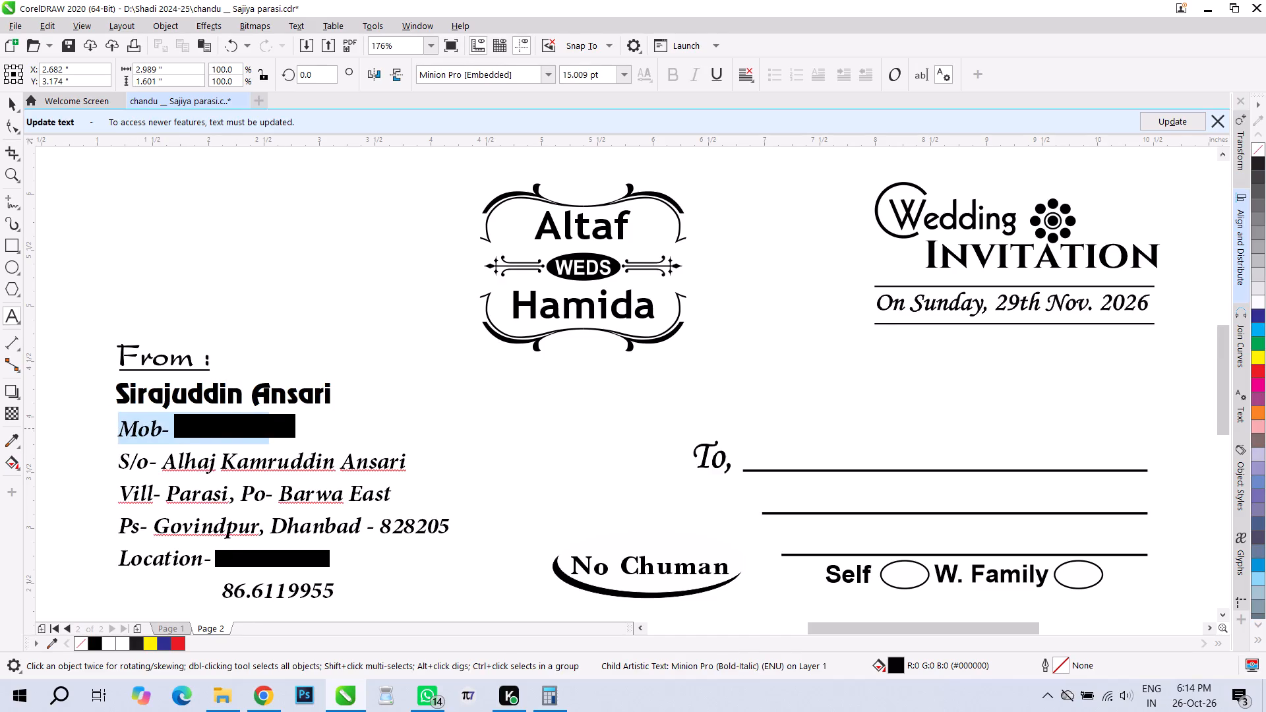
pyautogui.moveTo(274, 429); pyautogui.dragTo(296, 426)
pyautogui.press('Delete')
pyautogui.press('Delete')
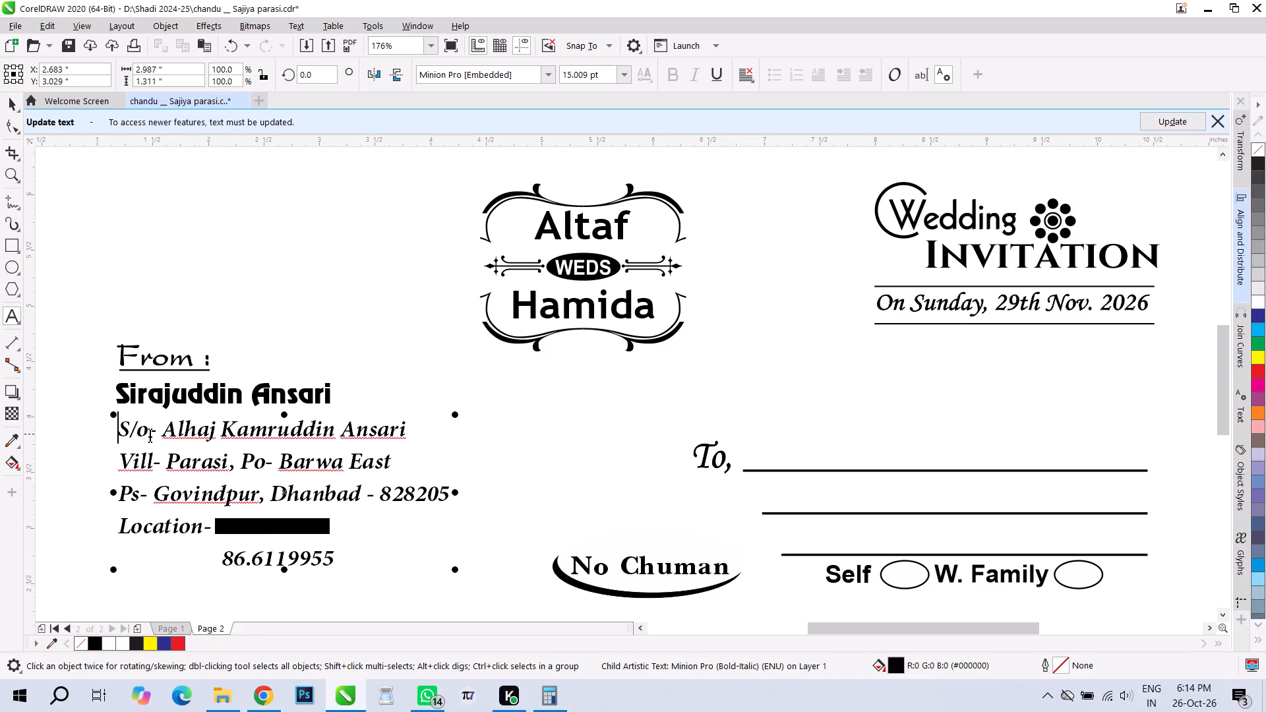
pyautogui.moveTo(119, 433); pyautogui.dragTo(392, 429)
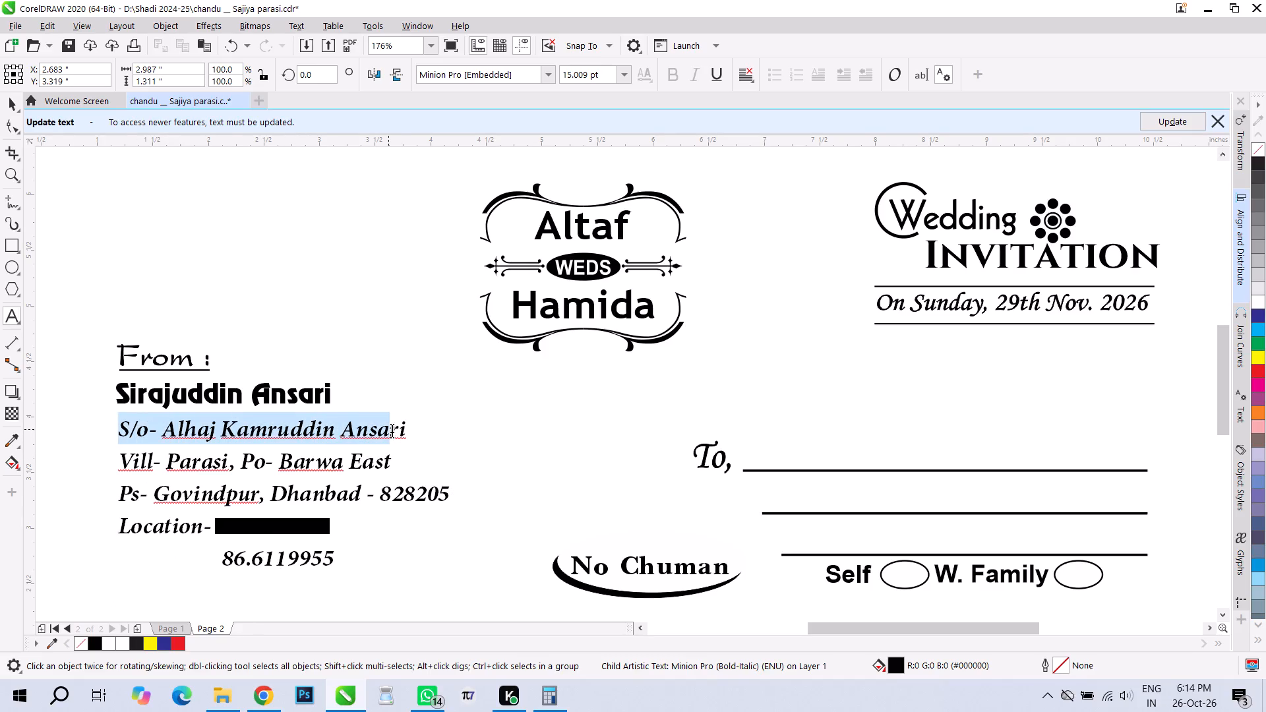
pyautogui.moveTo(392, 429); pyautogui.dragTo(409, 428)
pyautogui.press('BackSpace')
pyautogui.press('BackSpace')
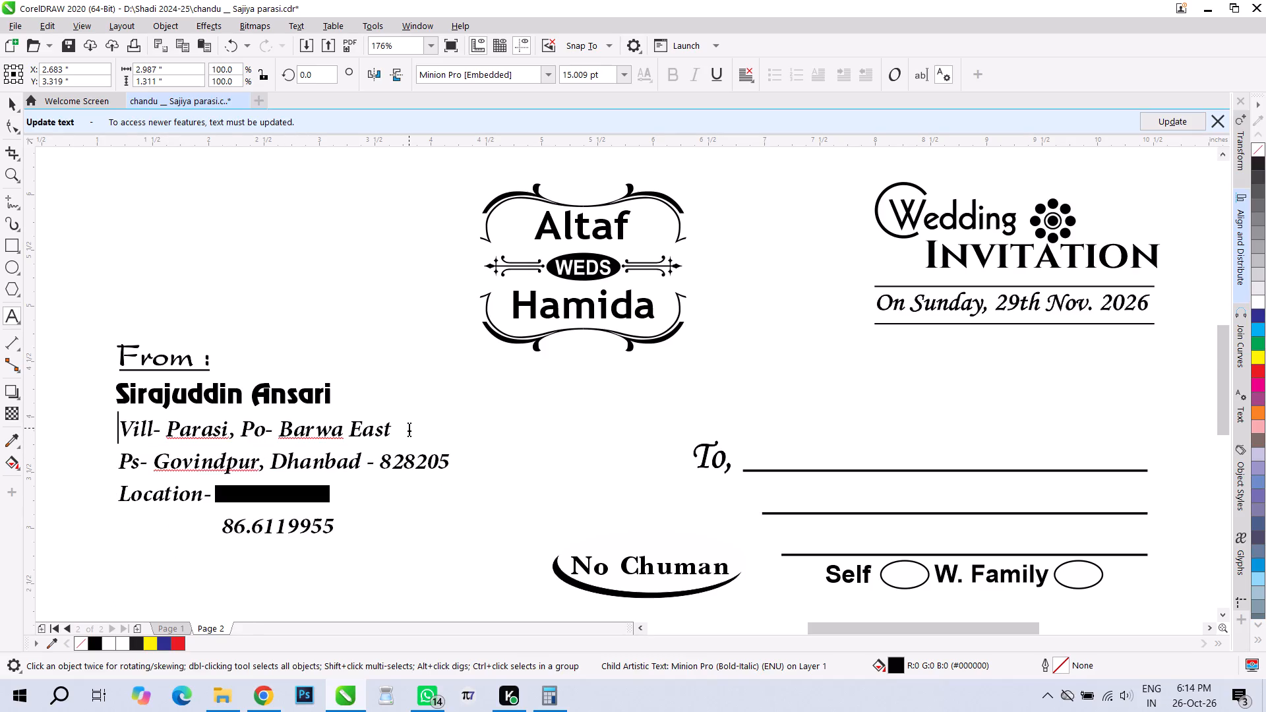
# Replace the village and post office in the sender's address with those of the groom's family.
pyautogui.moveTo(166, 436); pyautogui.dragTo(226, 434)
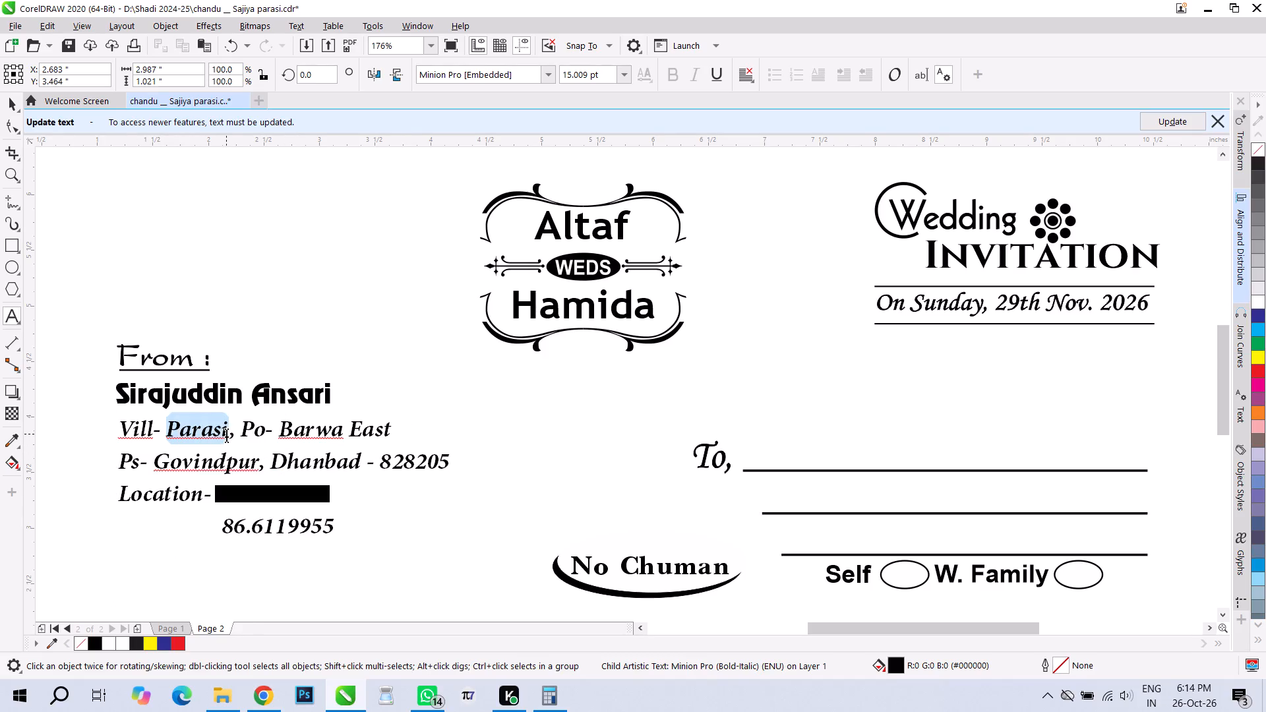
pyautogui.moveTo(226, 434); pyautogui.dragTo(228, 434)
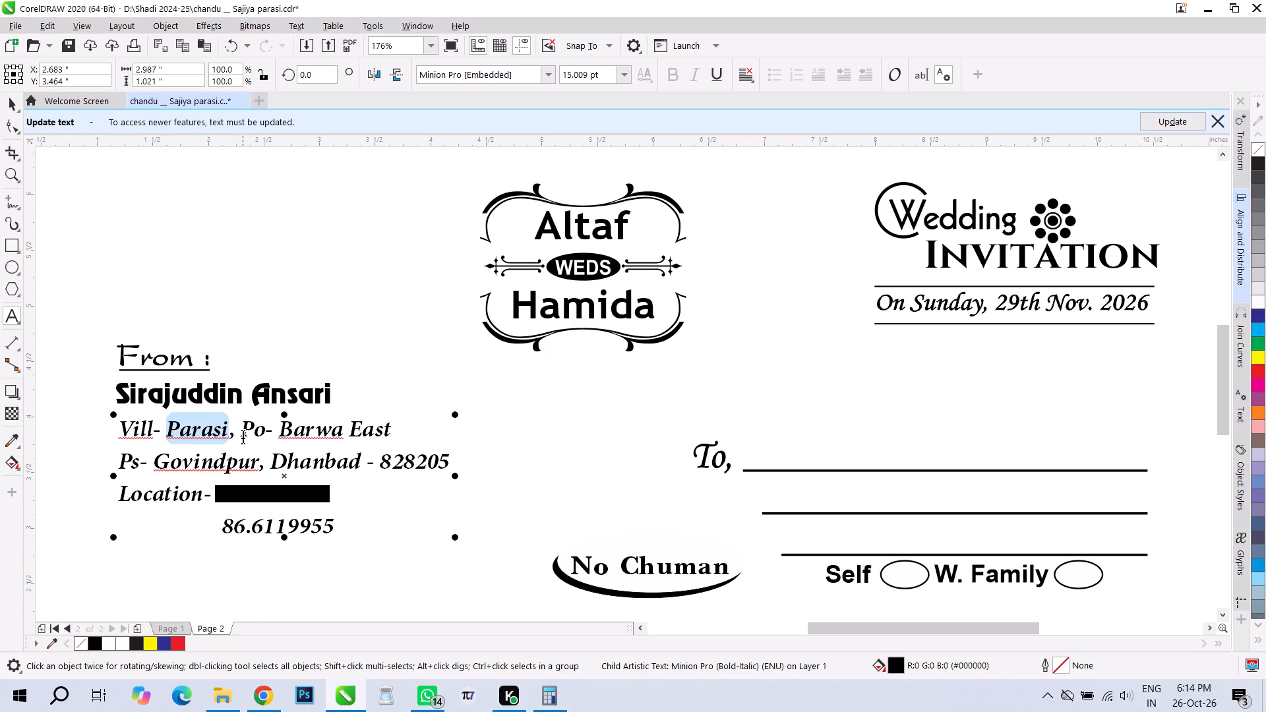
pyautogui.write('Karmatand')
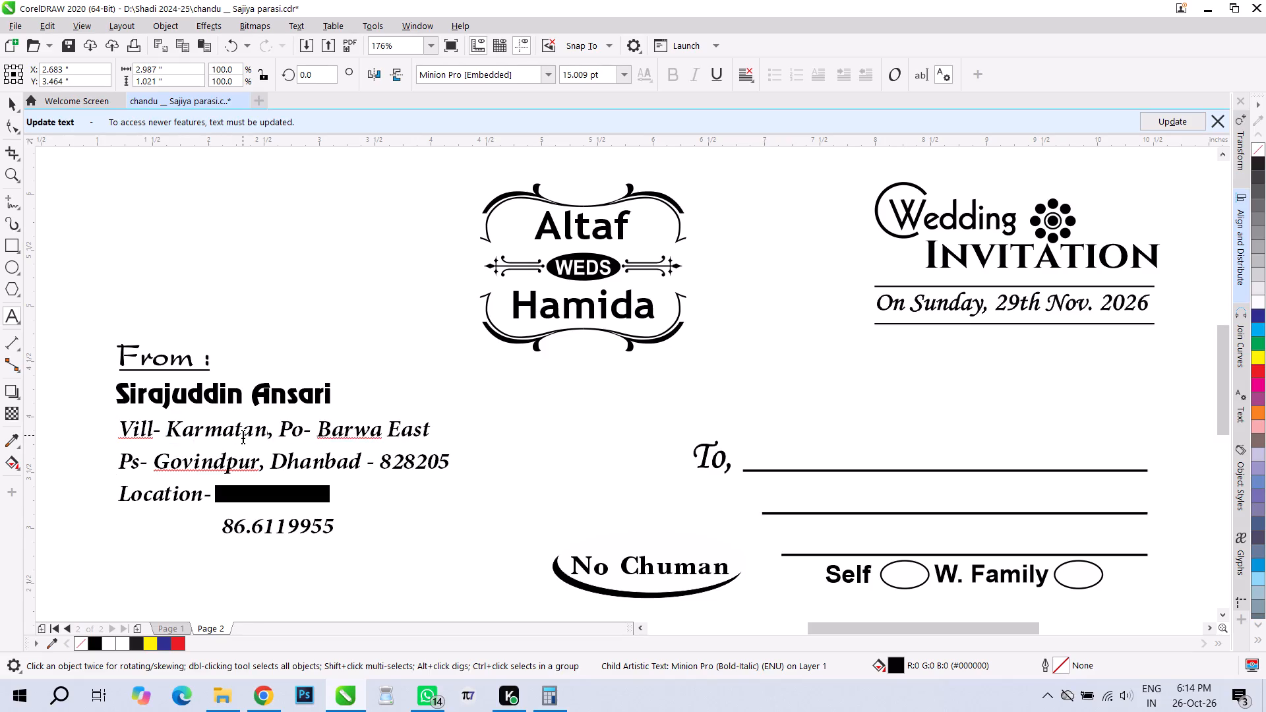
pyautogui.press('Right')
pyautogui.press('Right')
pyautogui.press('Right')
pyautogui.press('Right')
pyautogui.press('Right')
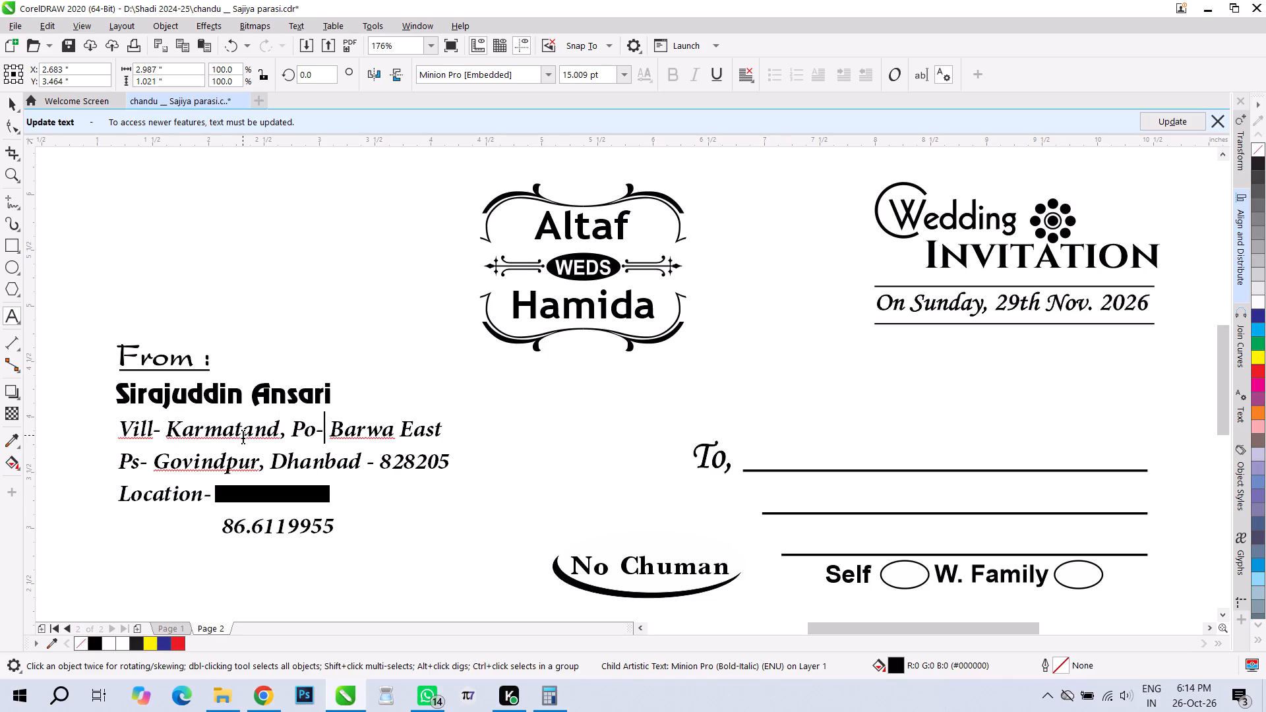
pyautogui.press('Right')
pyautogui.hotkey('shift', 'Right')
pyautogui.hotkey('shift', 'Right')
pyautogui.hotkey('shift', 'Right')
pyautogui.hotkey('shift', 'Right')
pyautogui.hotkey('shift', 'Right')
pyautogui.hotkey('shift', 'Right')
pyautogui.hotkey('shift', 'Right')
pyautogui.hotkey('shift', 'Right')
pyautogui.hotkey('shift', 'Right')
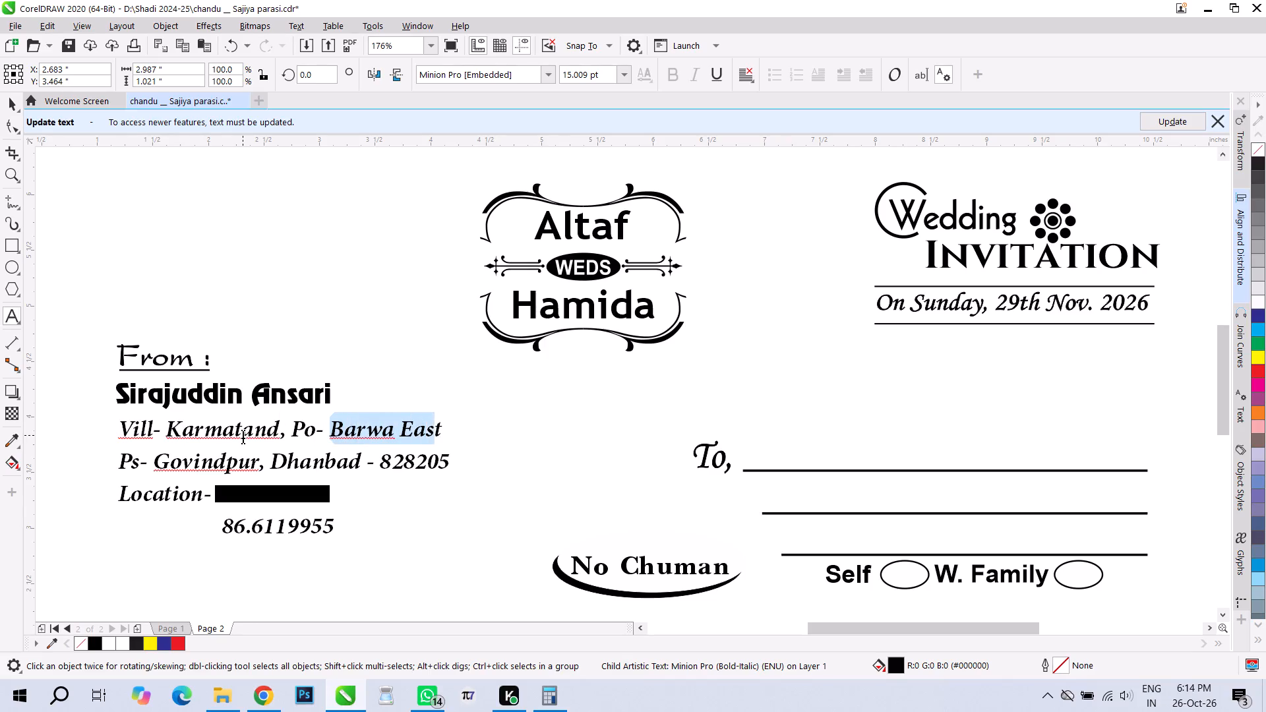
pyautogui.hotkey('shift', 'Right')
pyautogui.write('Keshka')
# Replace the police station after Ps- in the sender's address with the groom's family's police station.
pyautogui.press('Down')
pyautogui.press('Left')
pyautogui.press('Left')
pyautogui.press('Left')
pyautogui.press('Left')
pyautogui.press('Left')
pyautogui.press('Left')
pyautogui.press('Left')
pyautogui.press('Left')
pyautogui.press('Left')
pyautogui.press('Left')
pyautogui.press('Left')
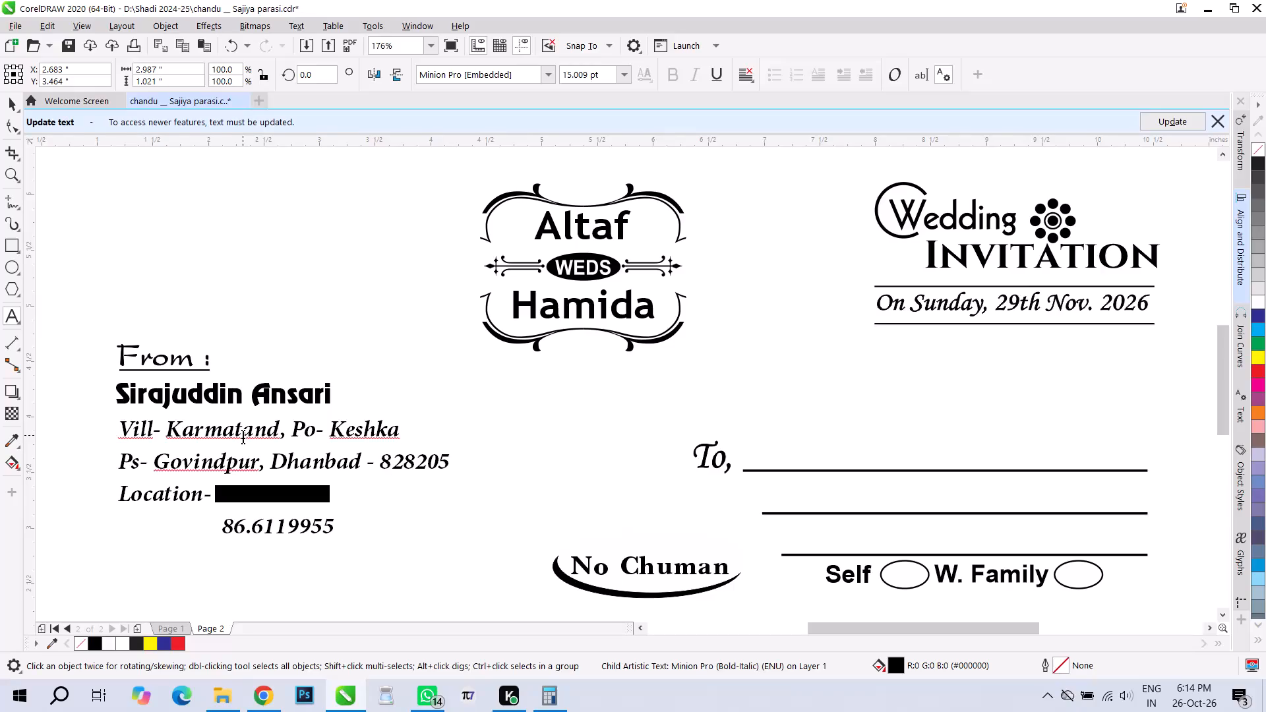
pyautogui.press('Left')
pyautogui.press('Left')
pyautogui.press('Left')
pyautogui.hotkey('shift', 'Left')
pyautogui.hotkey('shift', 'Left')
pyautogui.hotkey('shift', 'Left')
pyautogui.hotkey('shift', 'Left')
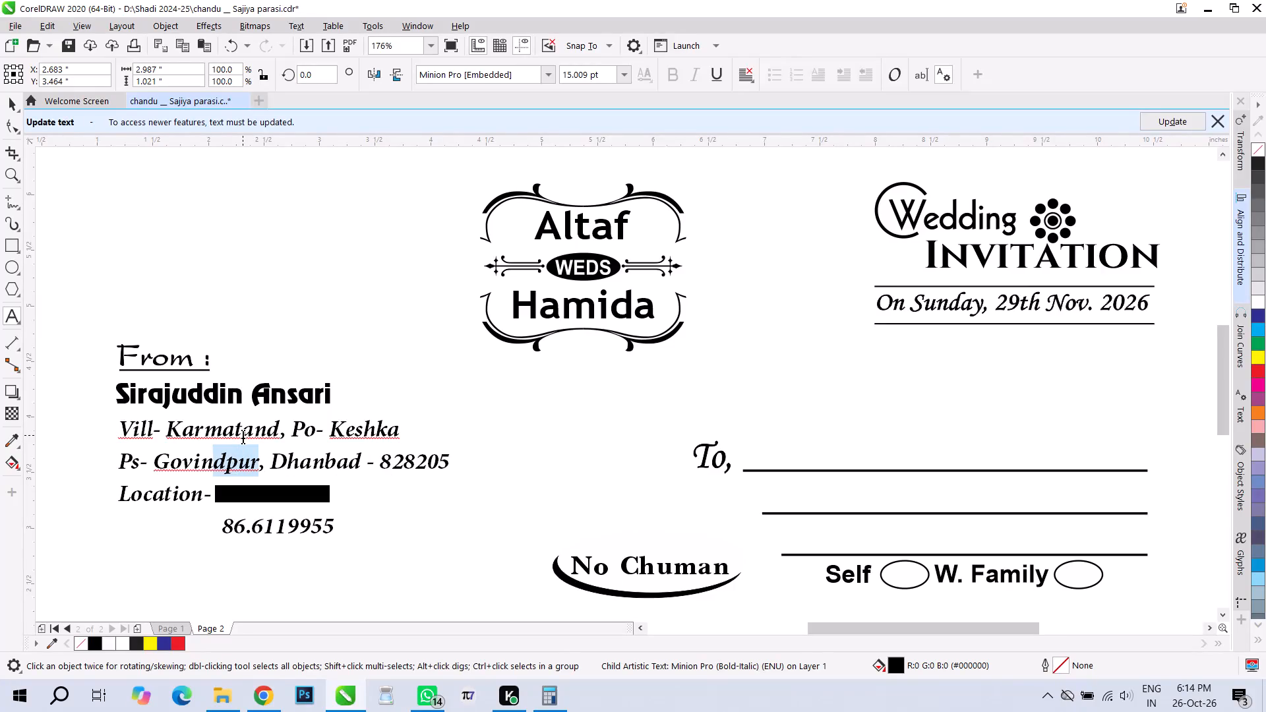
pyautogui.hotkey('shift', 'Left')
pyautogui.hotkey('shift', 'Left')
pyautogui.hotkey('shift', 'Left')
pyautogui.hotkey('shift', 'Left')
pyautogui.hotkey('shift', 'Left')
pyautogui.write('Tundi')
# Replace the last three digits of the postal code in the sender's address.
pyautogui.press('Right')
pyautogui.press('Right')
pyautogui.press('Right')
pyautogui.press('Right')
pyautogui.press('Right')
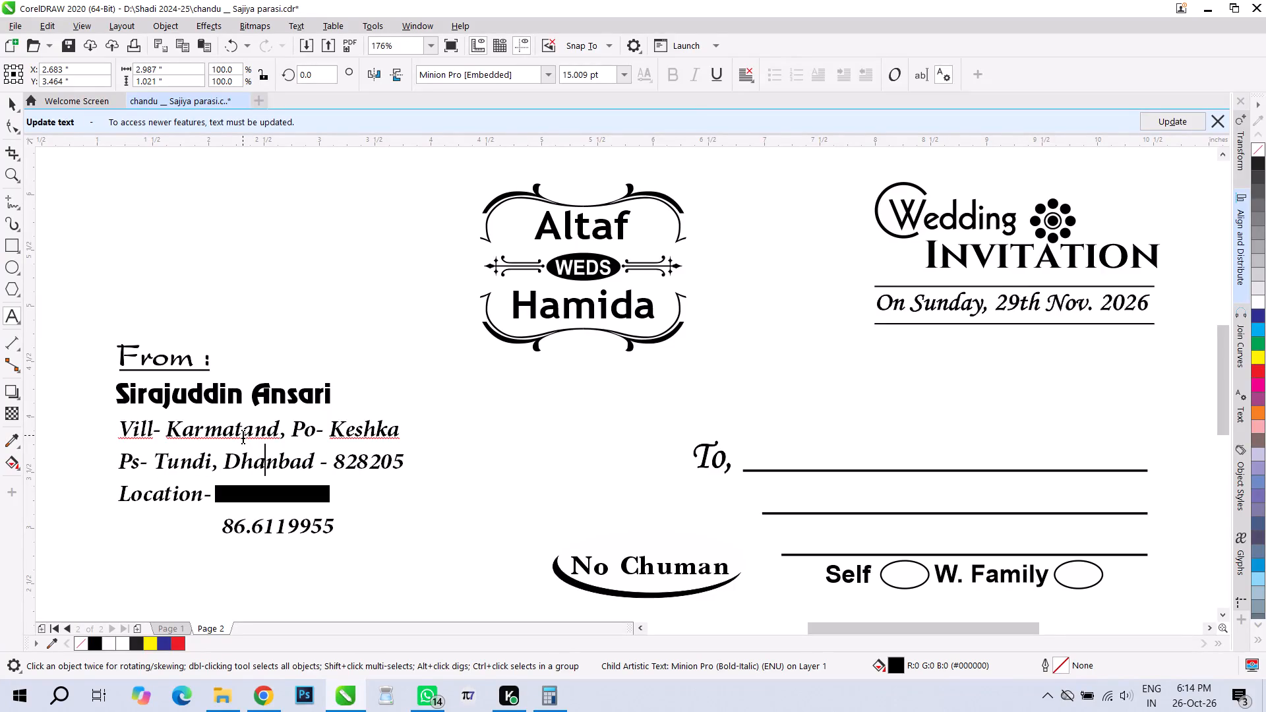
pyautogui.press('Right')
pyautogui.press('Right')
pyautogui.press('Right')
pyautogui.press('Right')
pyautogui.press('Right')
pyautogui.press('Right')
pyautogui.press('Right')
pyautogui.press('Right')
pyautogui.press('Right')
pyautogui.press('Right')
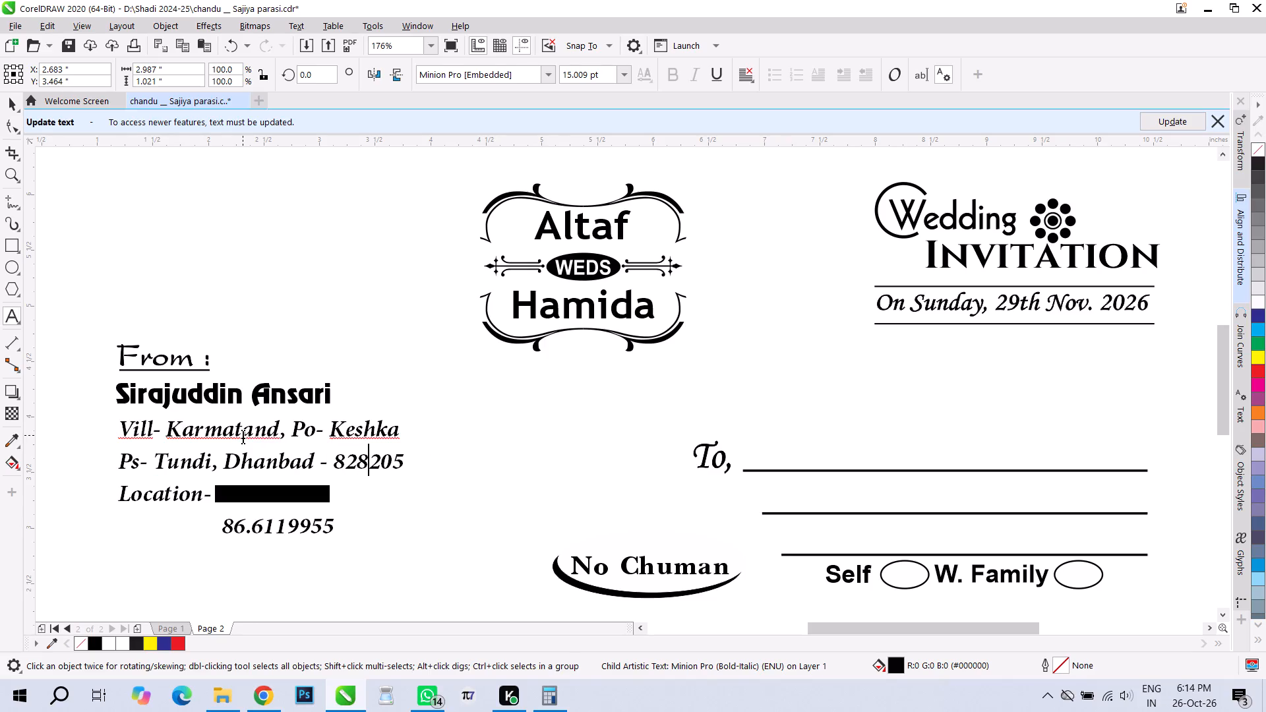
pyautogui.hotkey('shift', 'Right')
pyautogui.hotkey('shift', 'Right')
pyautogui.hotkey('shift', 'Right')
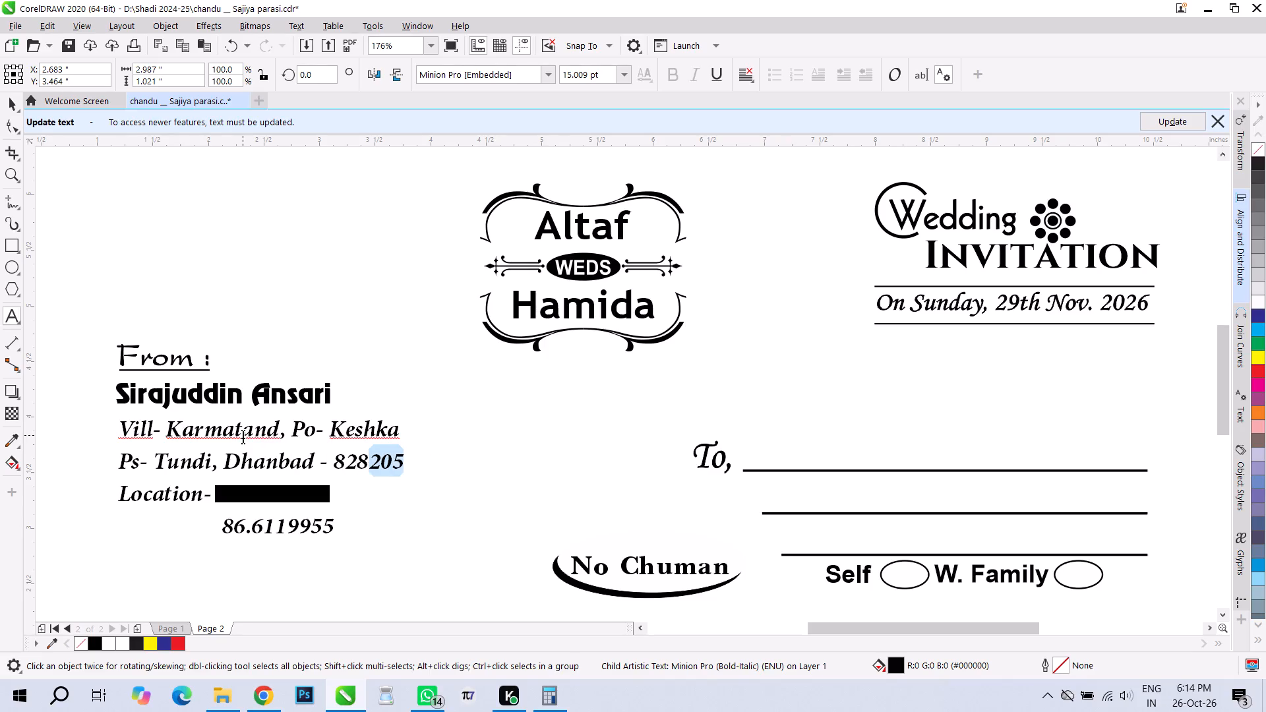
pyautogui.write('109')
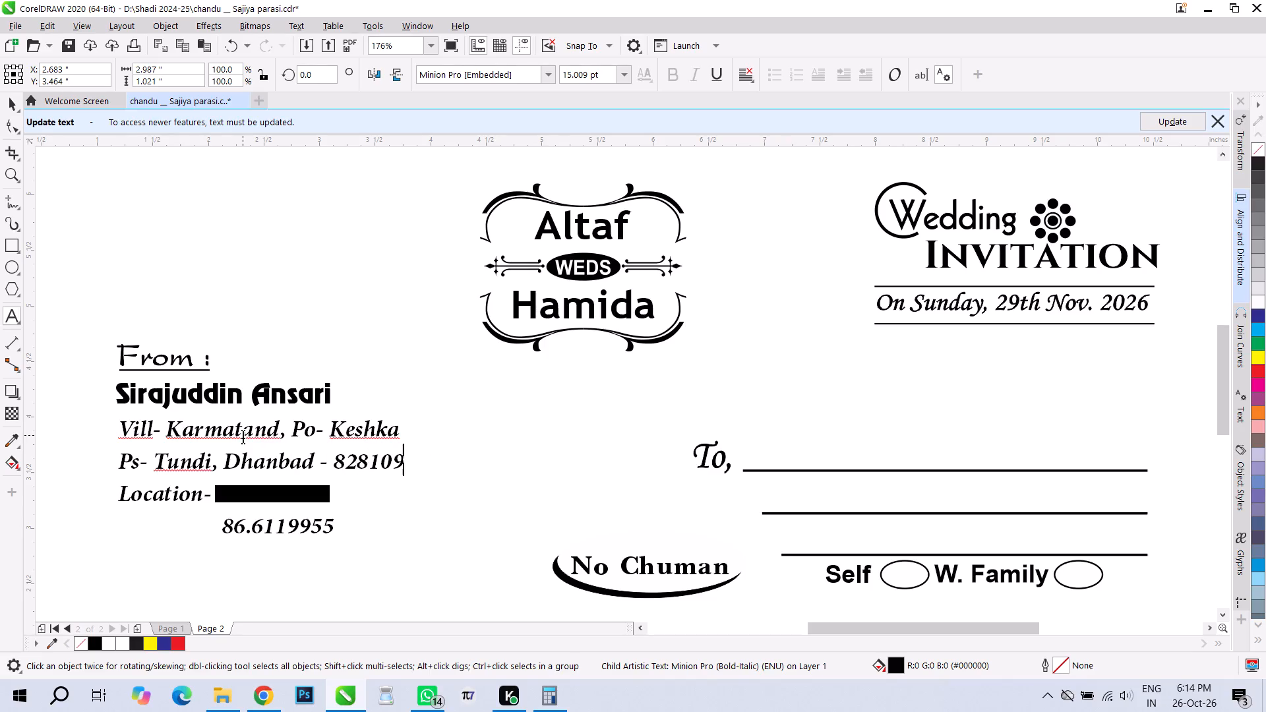
# Replace the postal code with Jharkhand and separate it from the district with a comma instead of a dash.
pyautogui.moveTo(334, 469); pyautogui.dragTo(359, 469)
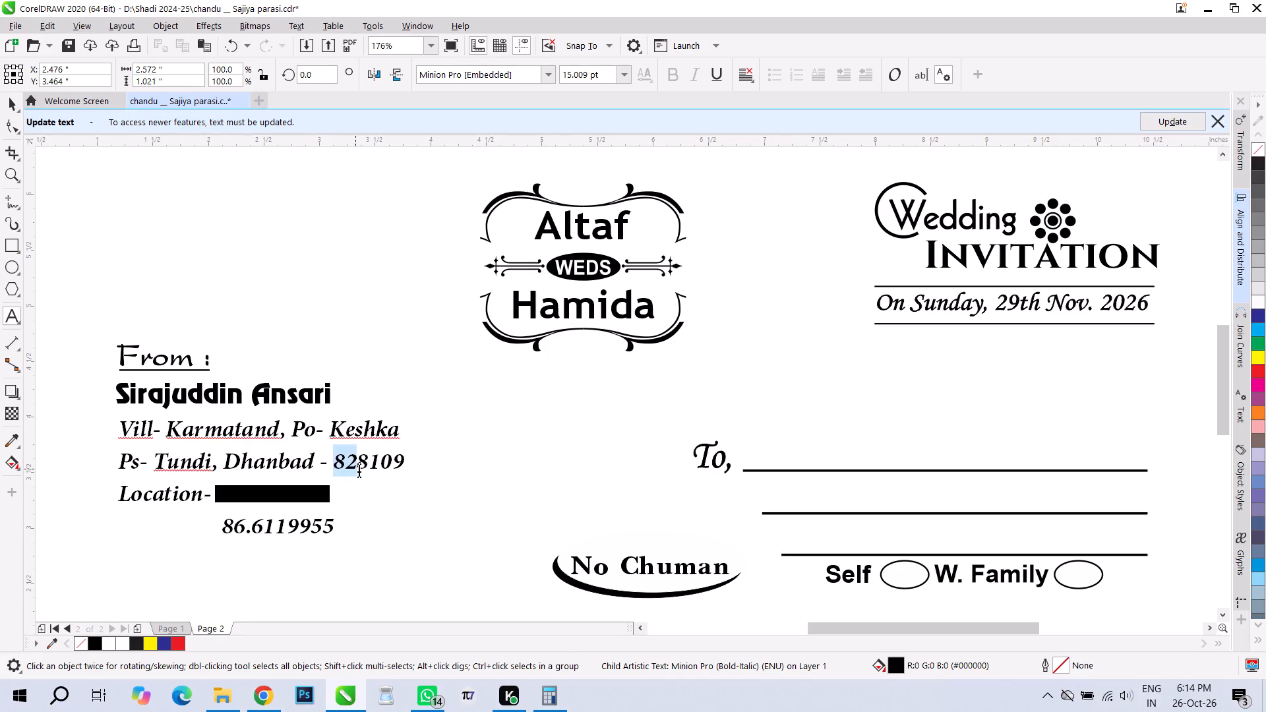
pyautogui.moveTo(359, 469); pyautogui.dragTo(412, 467)
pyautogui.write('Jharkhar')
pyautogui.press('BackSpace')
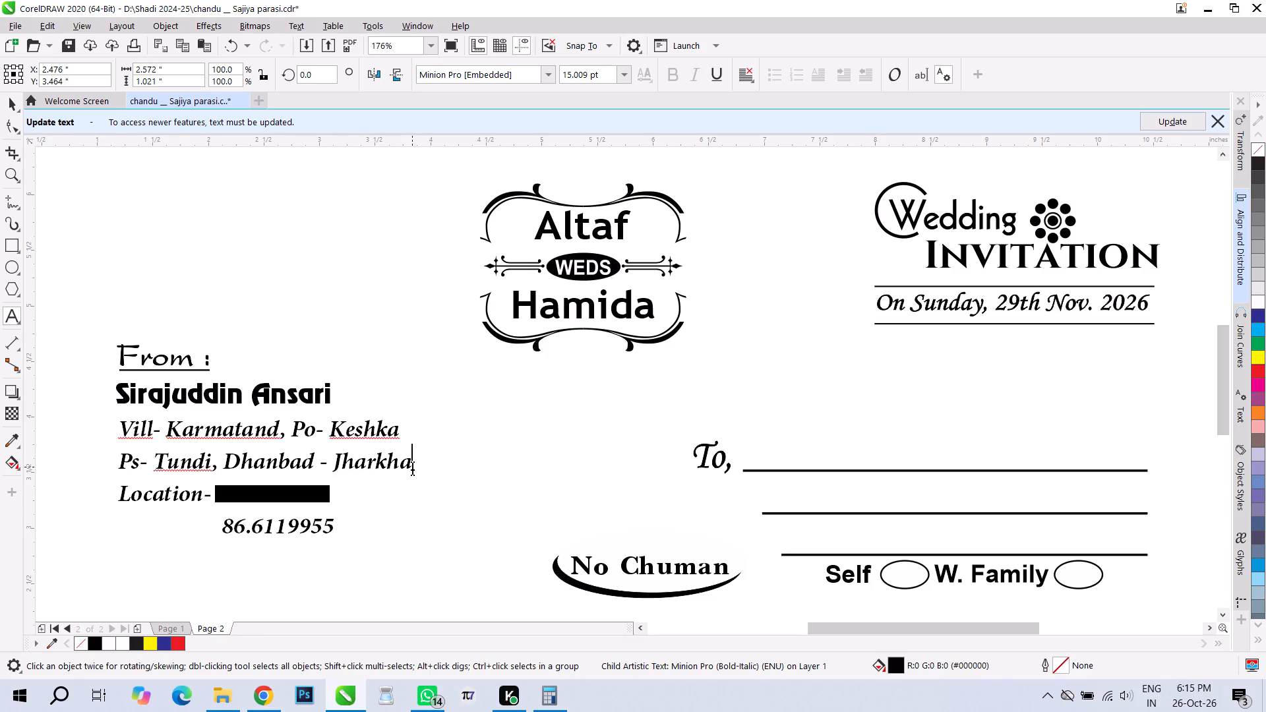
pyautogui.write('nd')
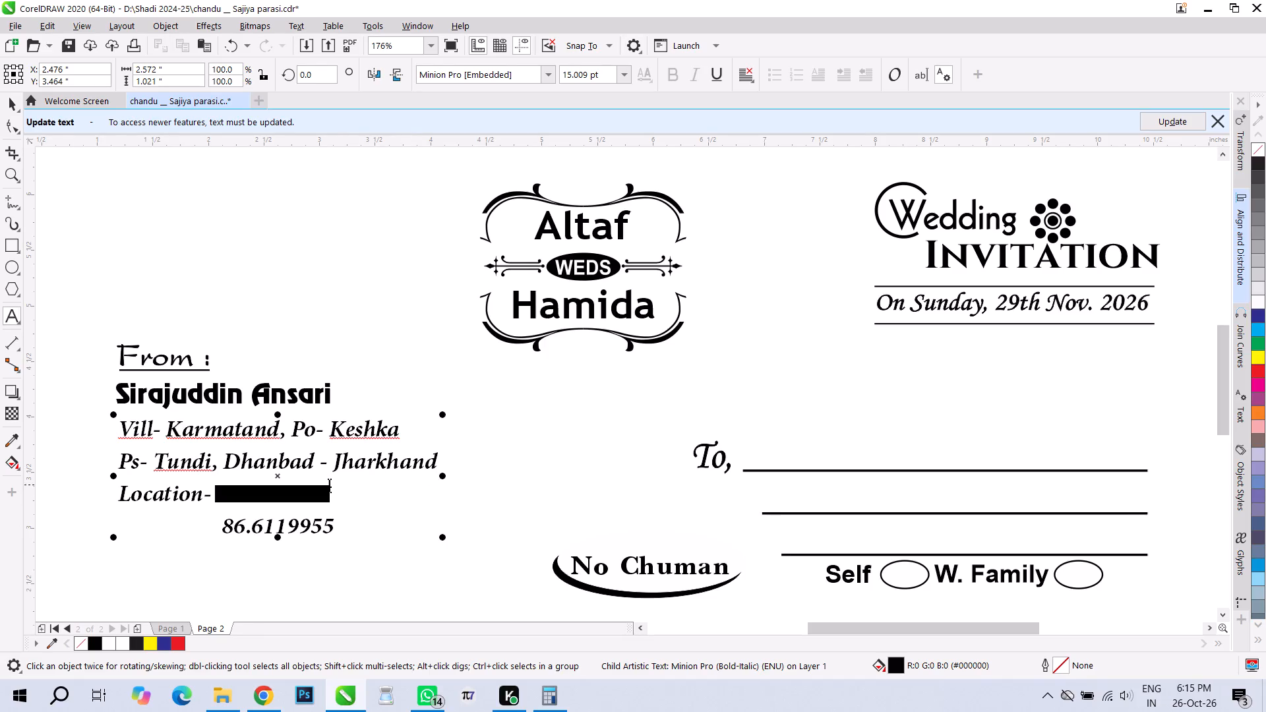
pyautogui.moveTo(319, 469); pyautogui.dragTo(330, 469)
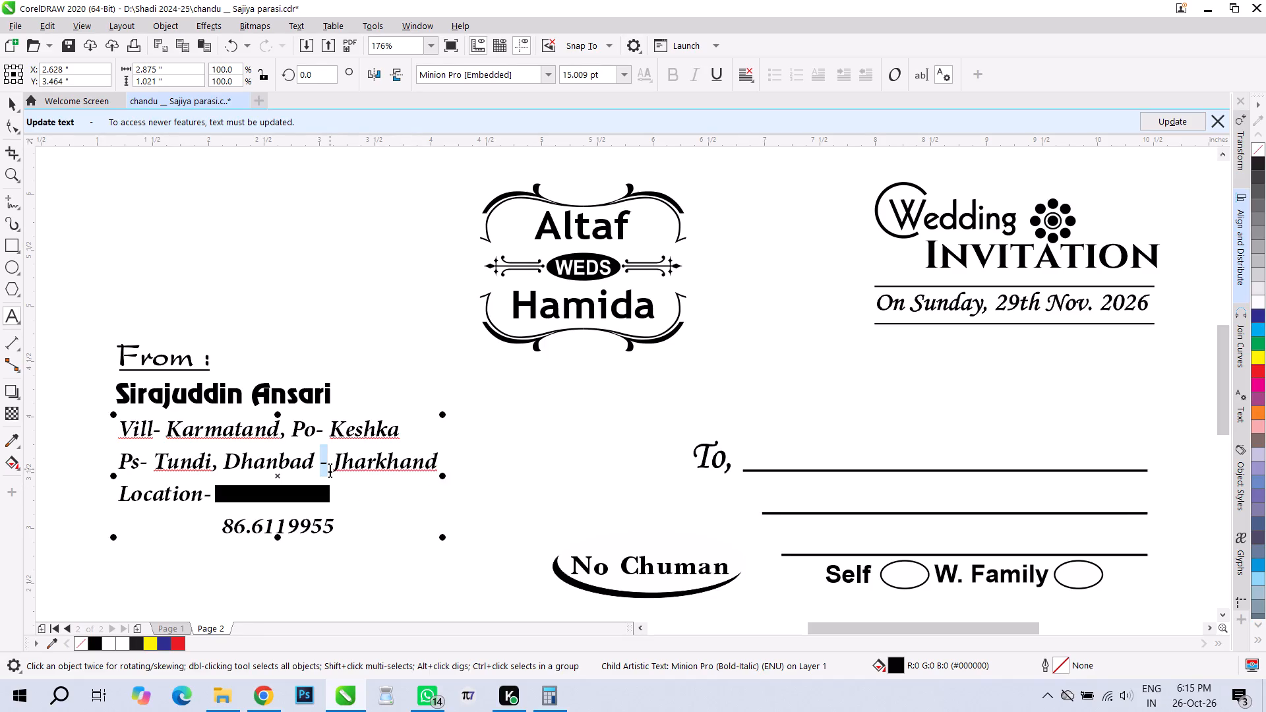
pyautogui.press('BackSpace')
pyautogui.press('BackSpace')
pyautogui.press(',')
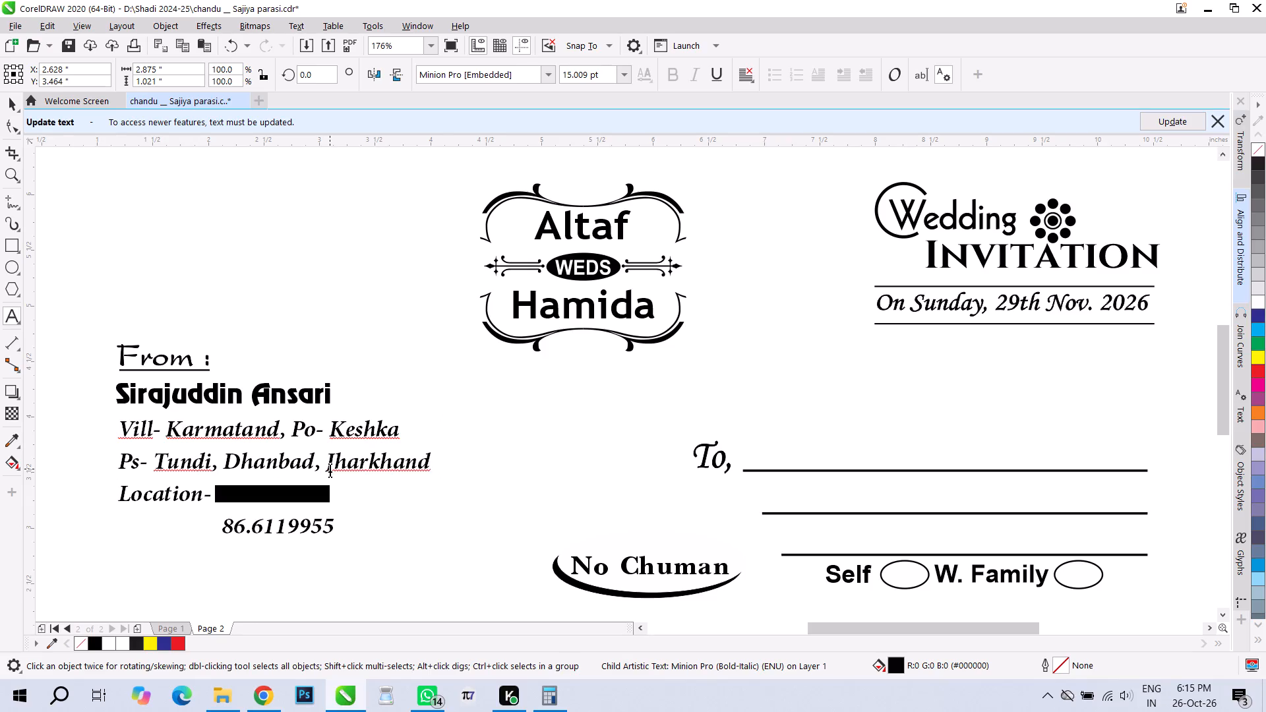
# Change the Location label in the sender's block to Mob - and start replacing the number beside it.
pyautogui.moveTo(122, 492); pyautogui.dragTo(201, 491)
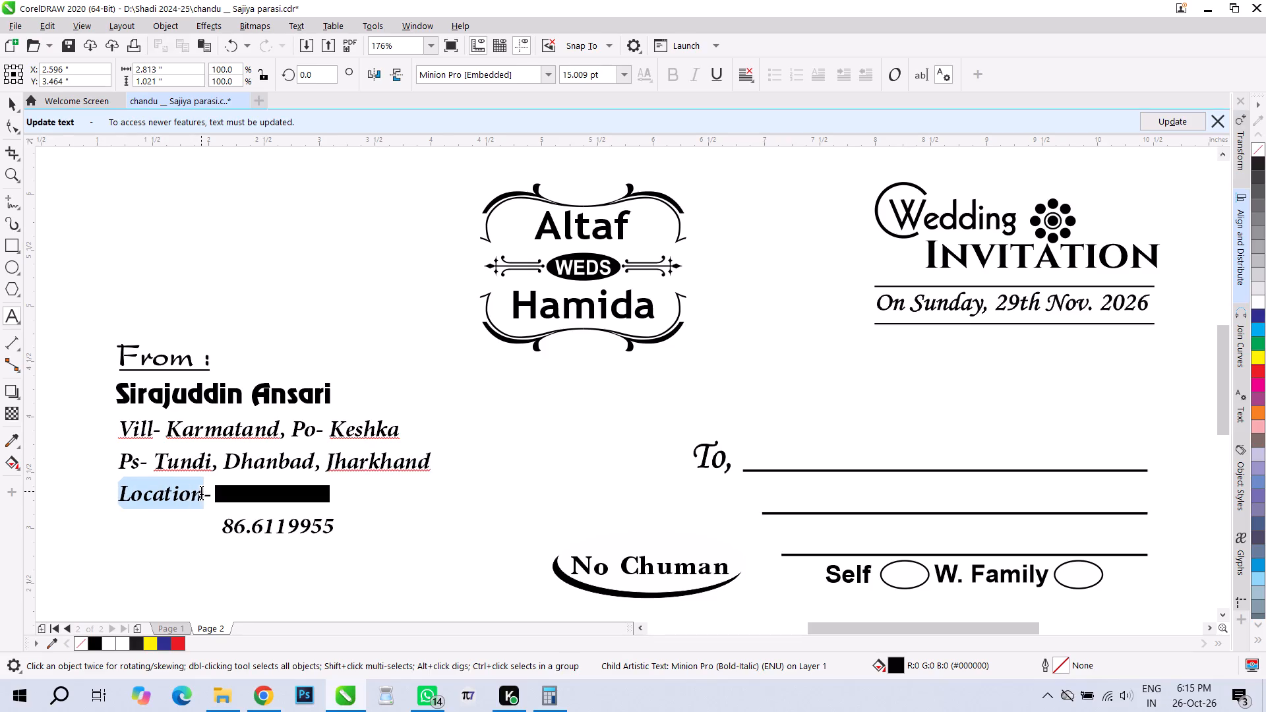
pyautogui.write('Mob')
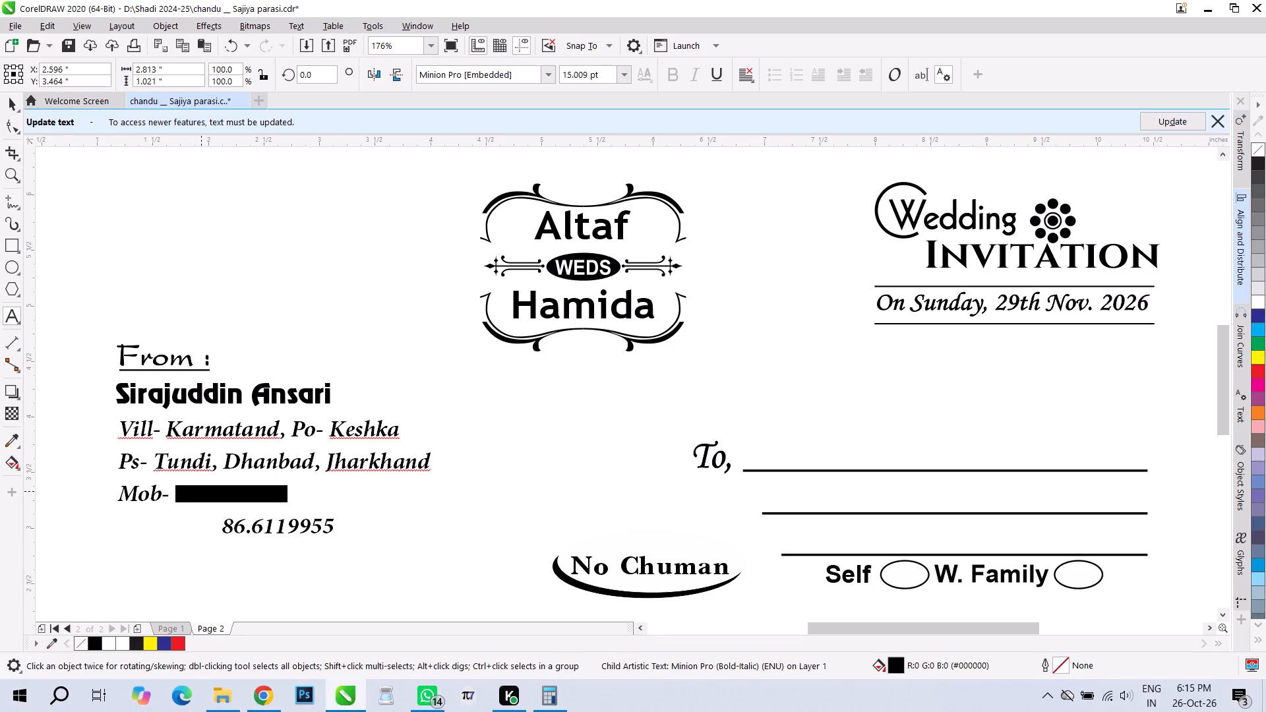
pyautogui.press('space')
pyautogui.moveTo(185, 491); pyautogui.dragTo(290, 501)
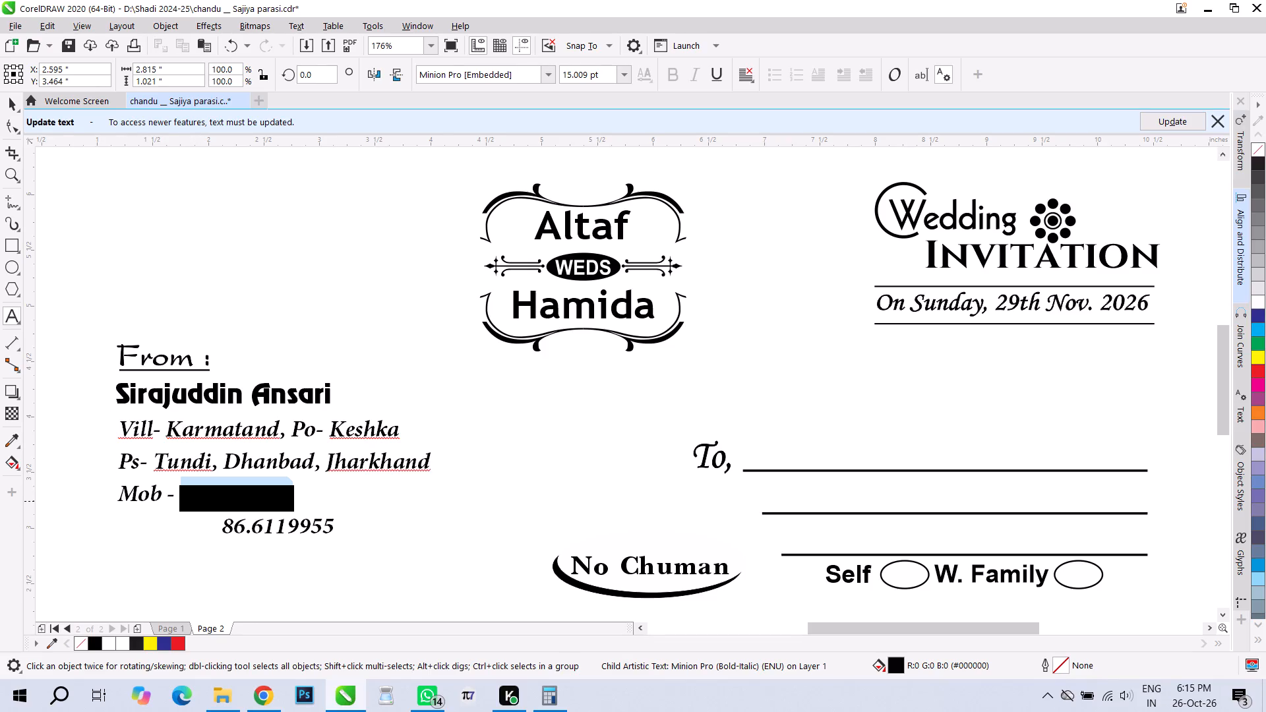
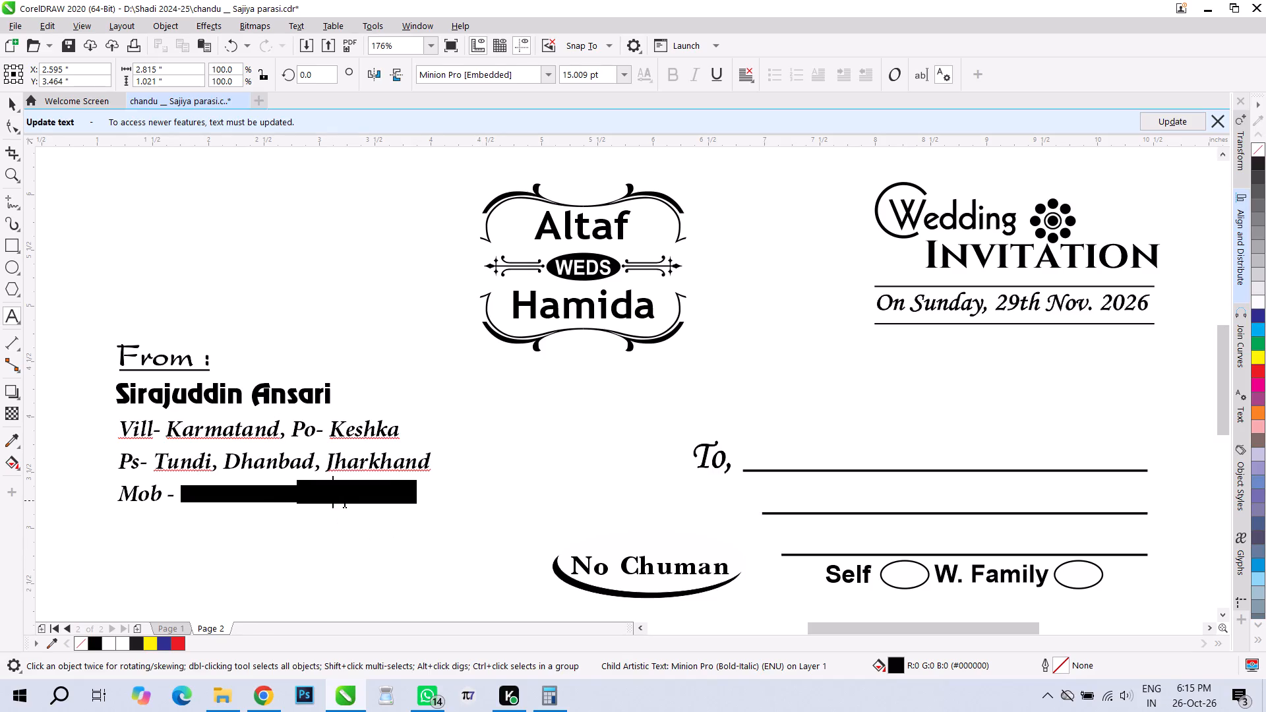
# Finish the mobile numbers on the Mob line of the sender's address and leave text editing.
pyautogui.moveTo(344, 499); pyautogui.dragTo(401, 494)
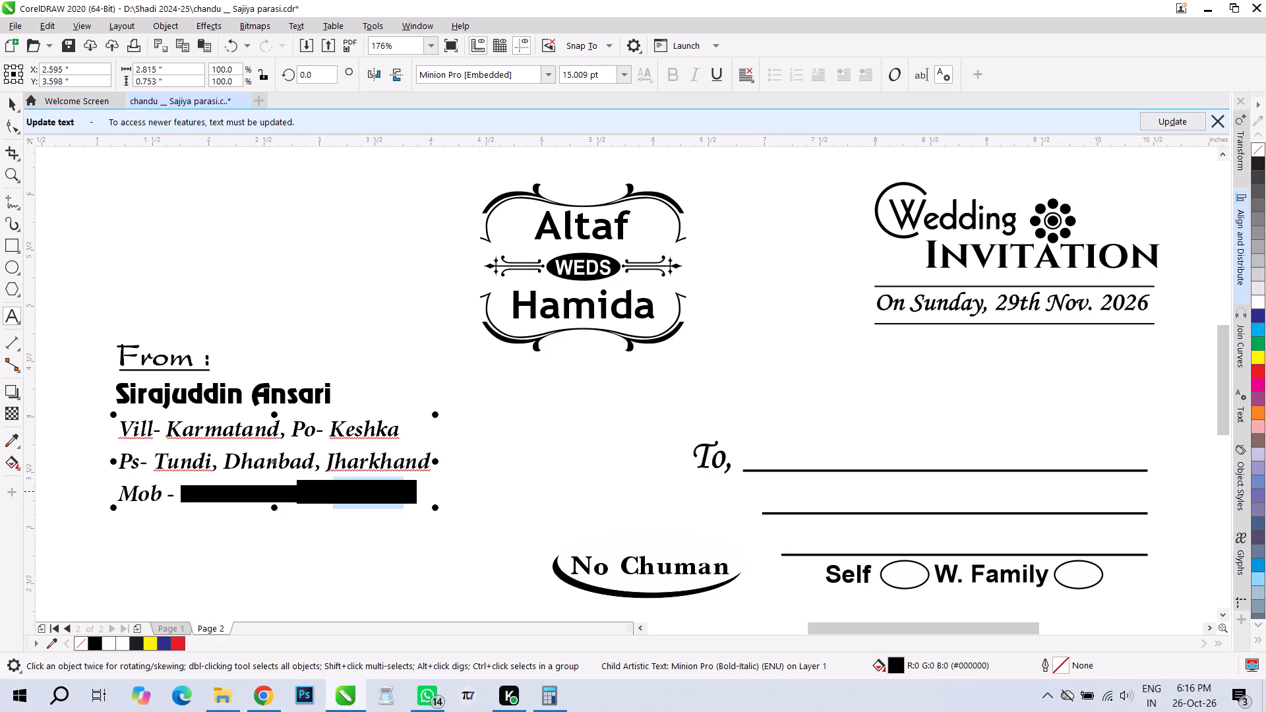
pyautogui.click(315, 487)
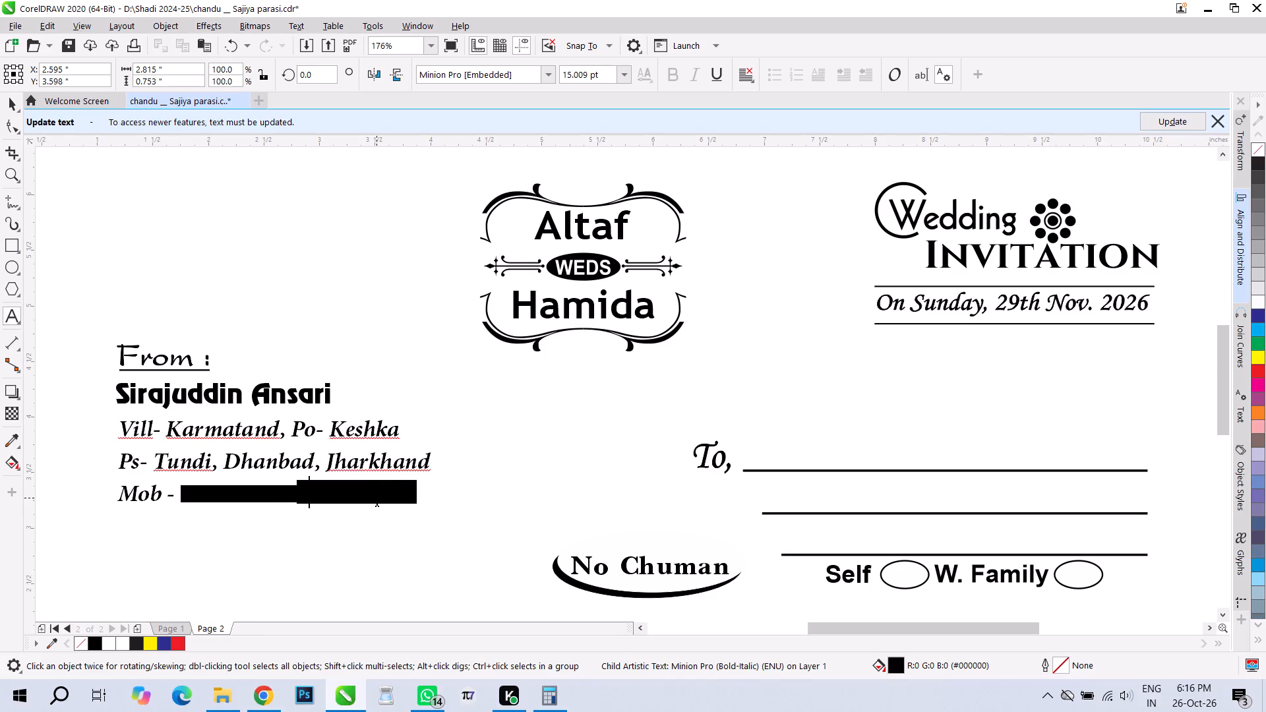
pyautogui.hotkey('ctrl', 'space')
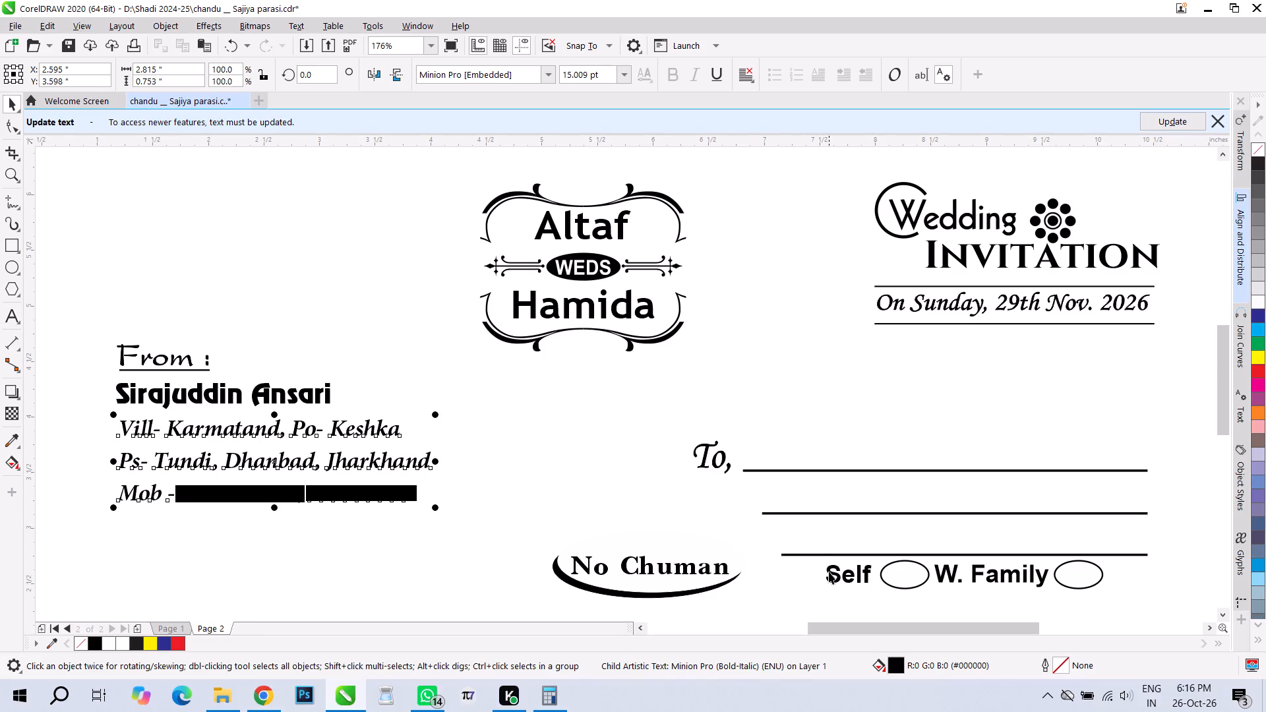
# Align the bottom of the From address block with the bottom of the Self / W. Family checkbox group.
pyautogui.keyDown('shift'); pyautogui.click(829, 572); pyautogui.keyUp('shift')
pyautogui.press('b')
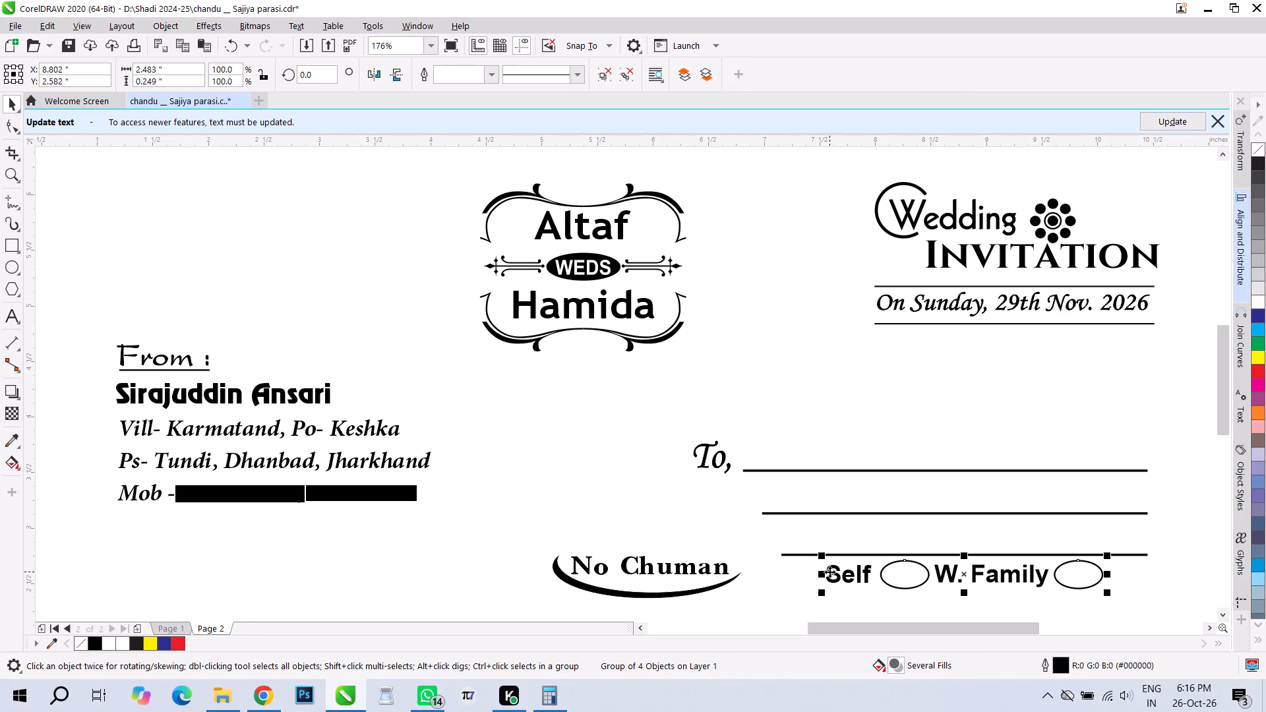
pyautogui.press('b')
pyautogui.click(366, 501)
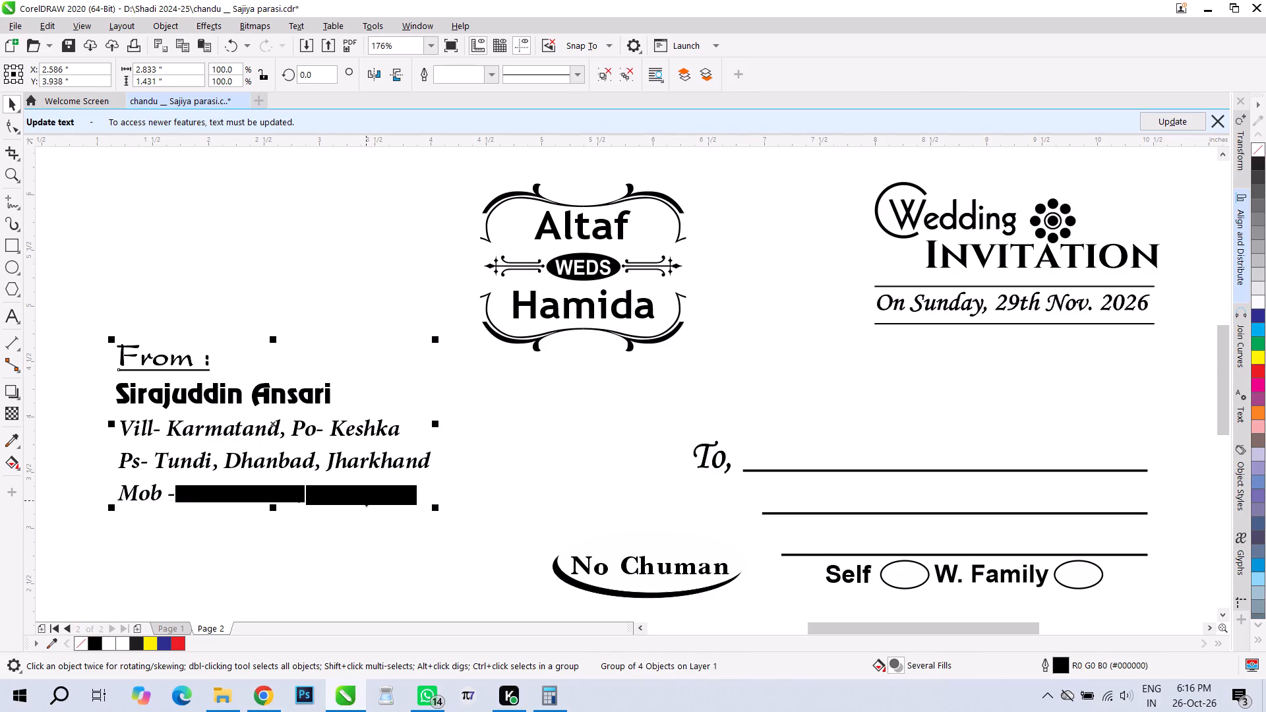
pyautogui.keyDown('shift'); pyautogui.click(884, 577); pyautogui.keyUp('shift')
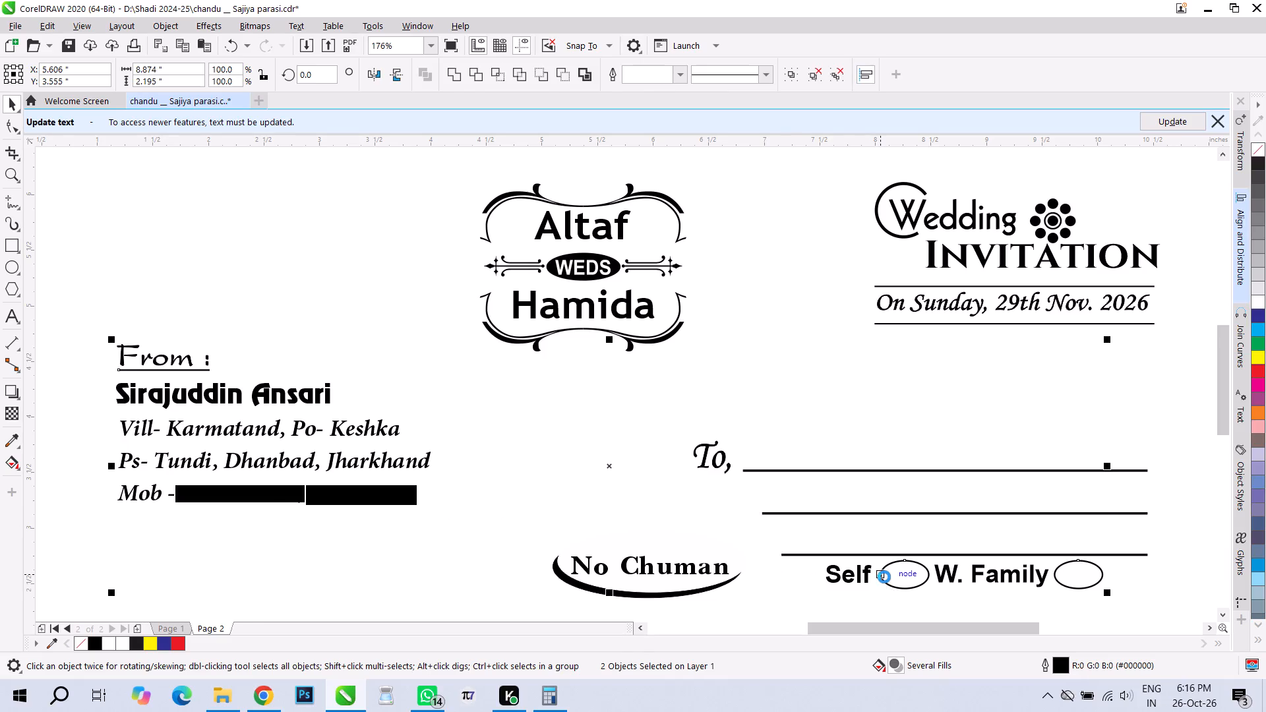
pyautogui.press('b')
pyautogui.click(410, 437)
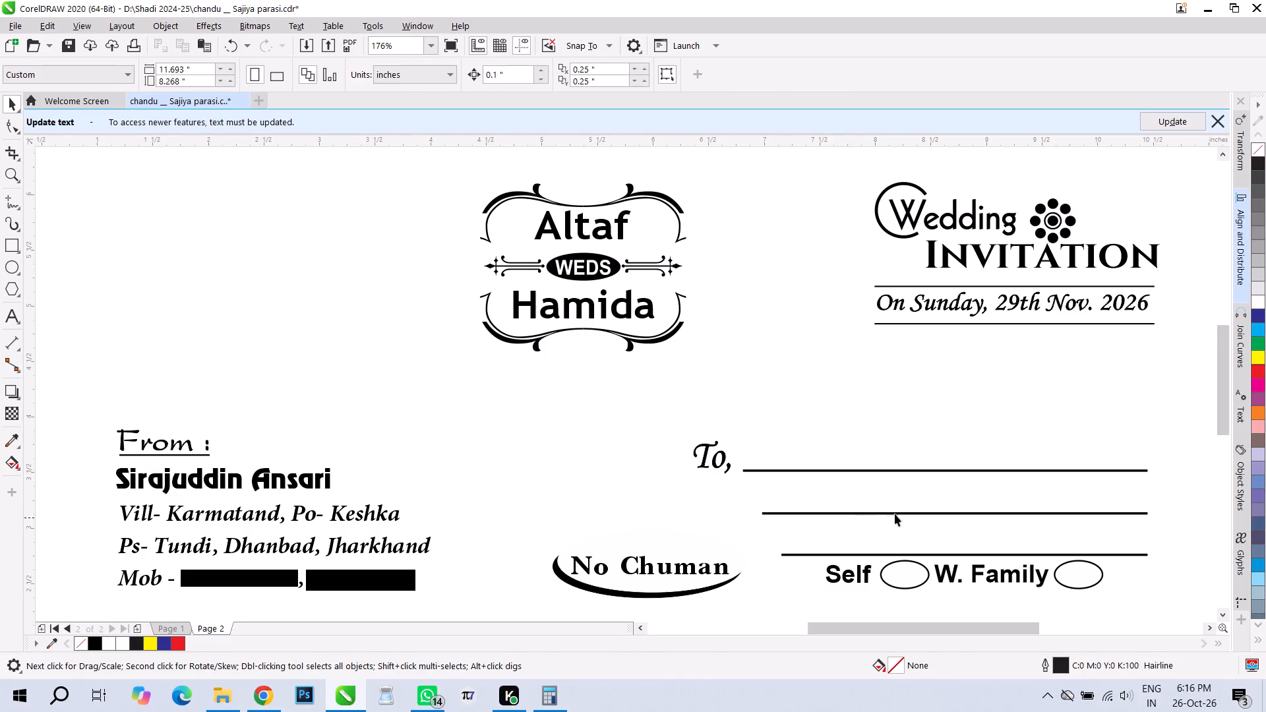
# Move the Self / W. Family group about 0.6 inch to the left beneath the address lines.
pyautogui.click(950, 573)
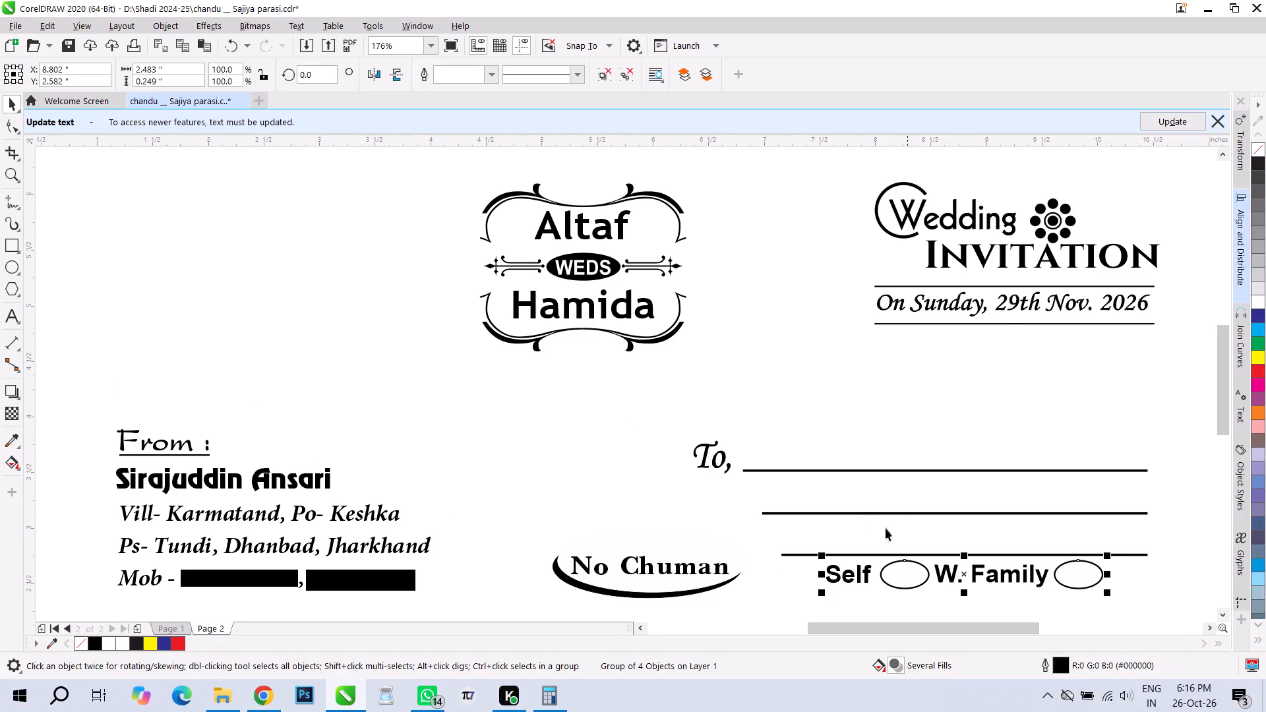
pyautogui.scroll(-1, 754, 458)
pyautogui.scroll(1, 1015, 543)
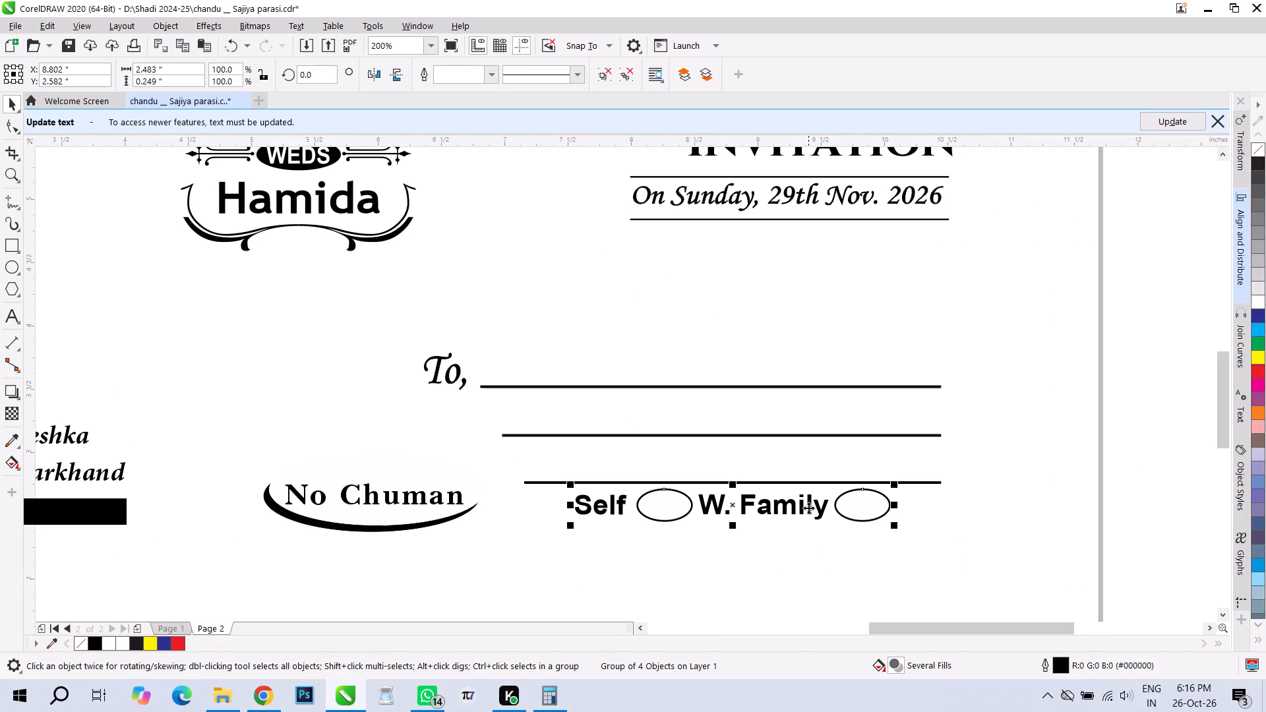
pyautogui.moveTo(808, 508); pyautogui.dragTo(756, 508)
pyautogui.moveTo(745, 510); pyautogui.dragTo(729, 510)
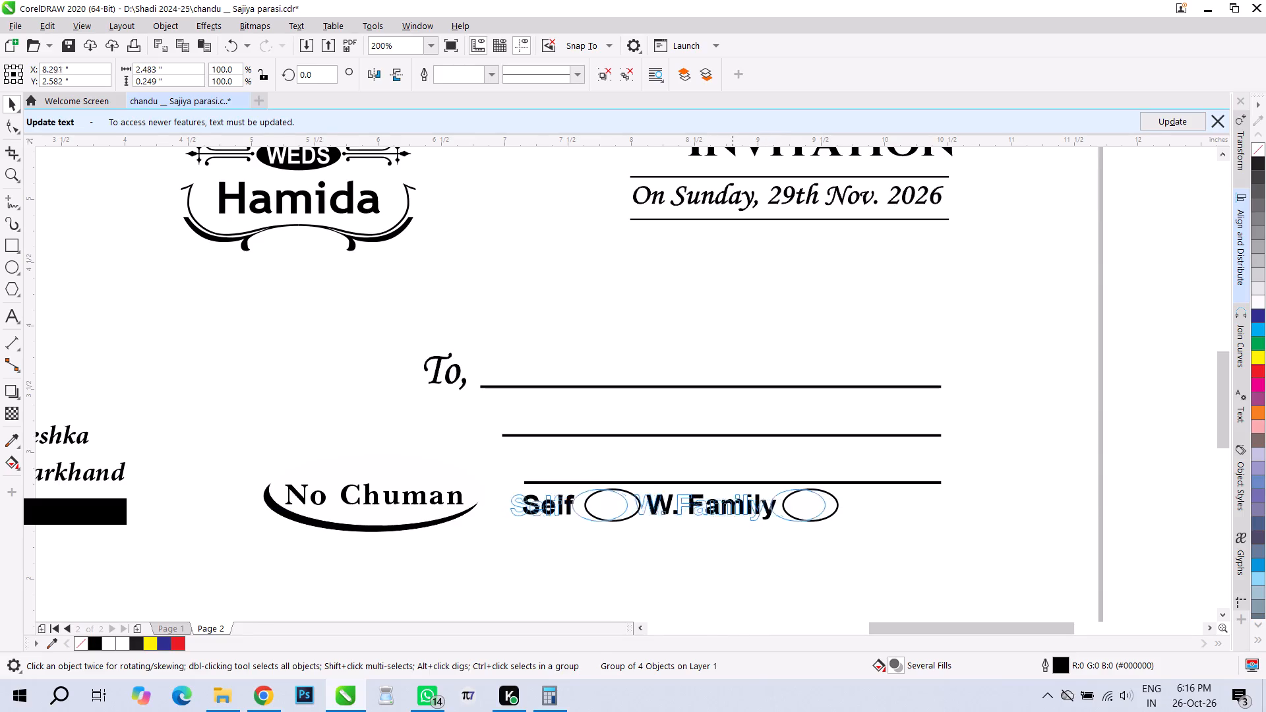
pyautogui.moveTo(729, 510); pyautogui.dragTo(723, 510)
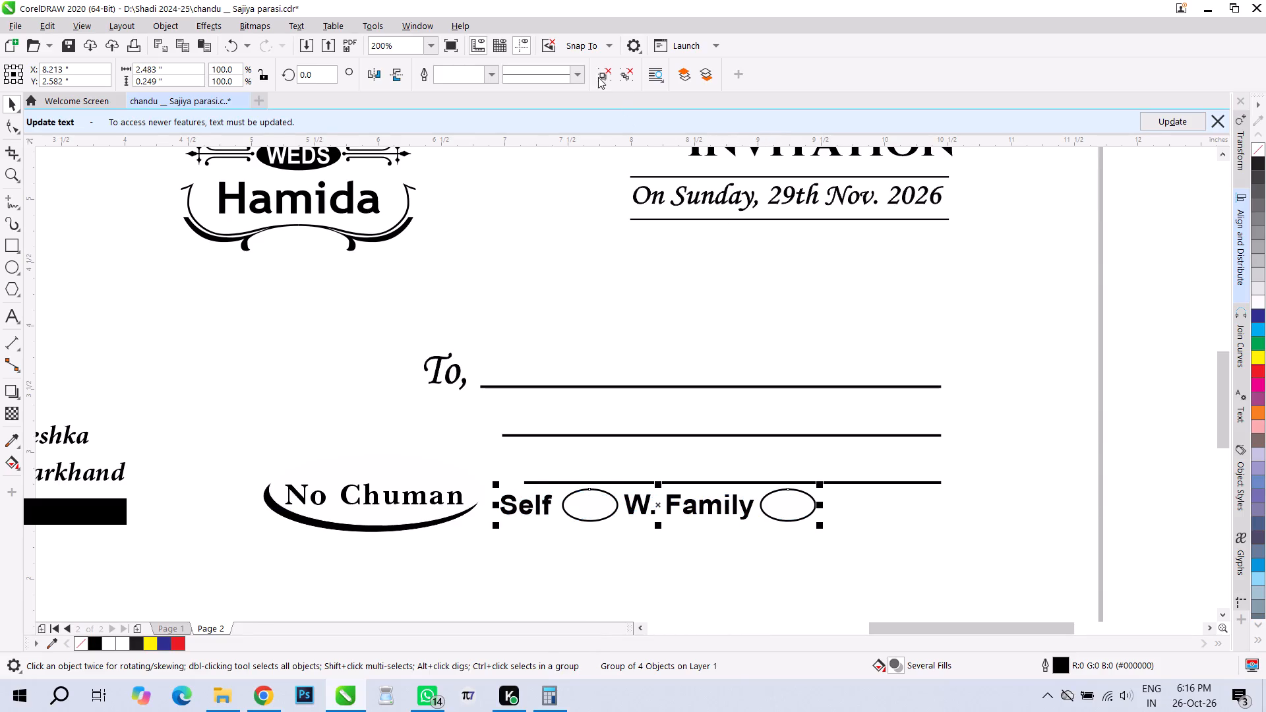
# Ungroup the Self / W. Family row and duplicate the W. Family label with its oval to the right of the original.
pyautogui.click(598, 77)
pyautogui.click(1100, 434)
pyautogui.moveTo(963, 565); pyautogui.dragTo(676, 489)
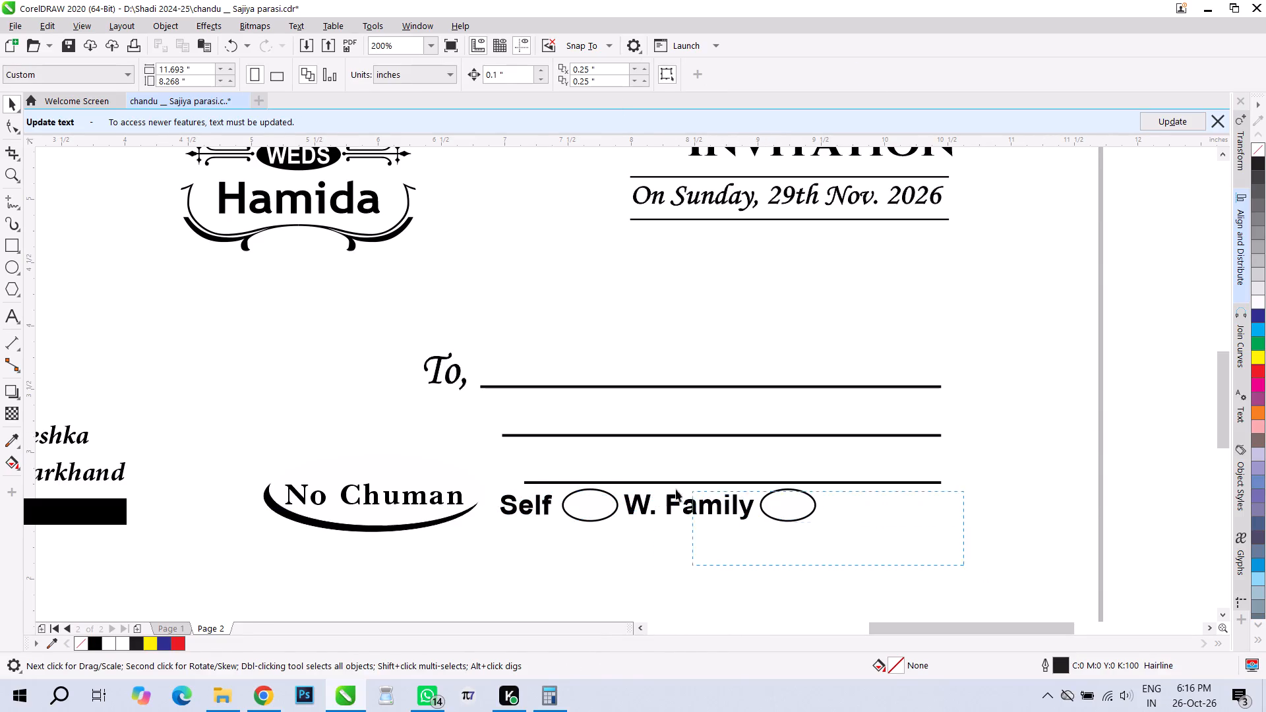
pyautogui.moveTo(676, 489); pyautogui.dragTo(624, 478)
pyautogui.moveTo(635, 500); pyautogui.dragTo(829, 503)
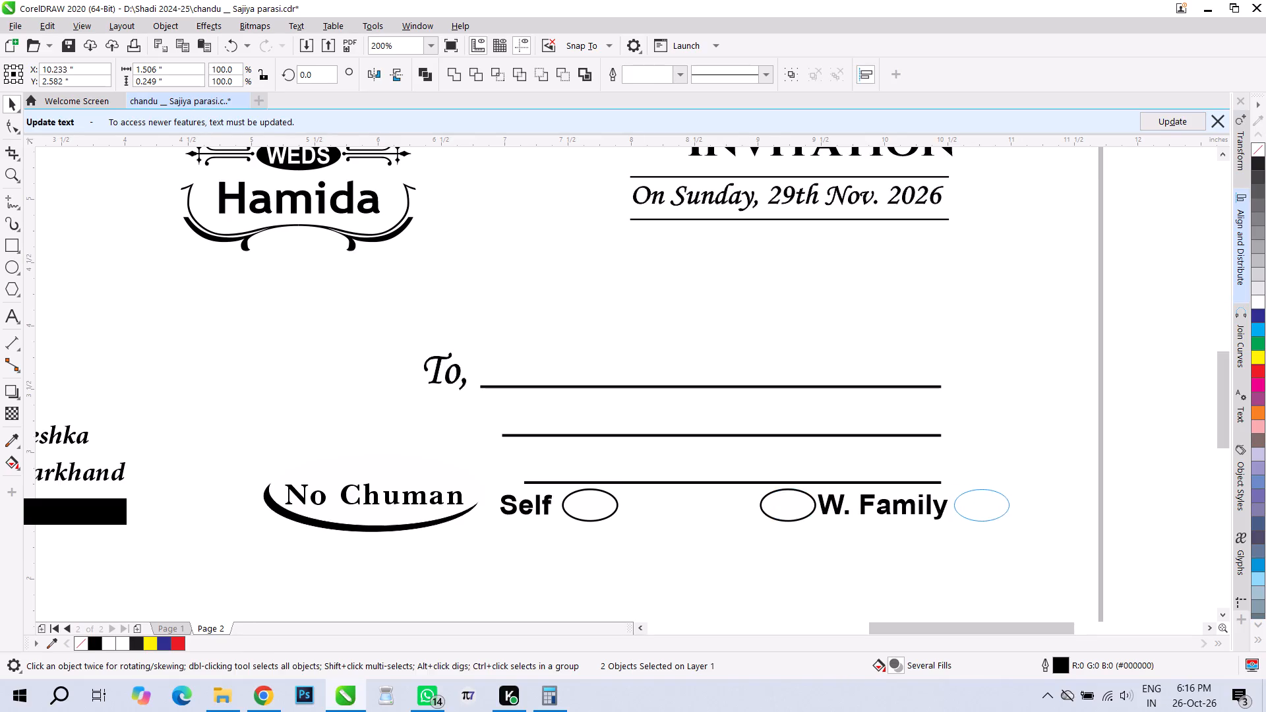
pyautogui.moveTo(829, 503); pyautogui.dragTo(835, 502)
pyautogui.keyDown('shift'); pyautogui.rightClick(835, 502); pyautogui.keyUp('shift')
# Replace the text of the duplicated W. Family label with Barat.
pyautogui.doubleClick(835, 501)
pyautogui.moveTo(824, 498); pyautogui.dragTo(941, 500)
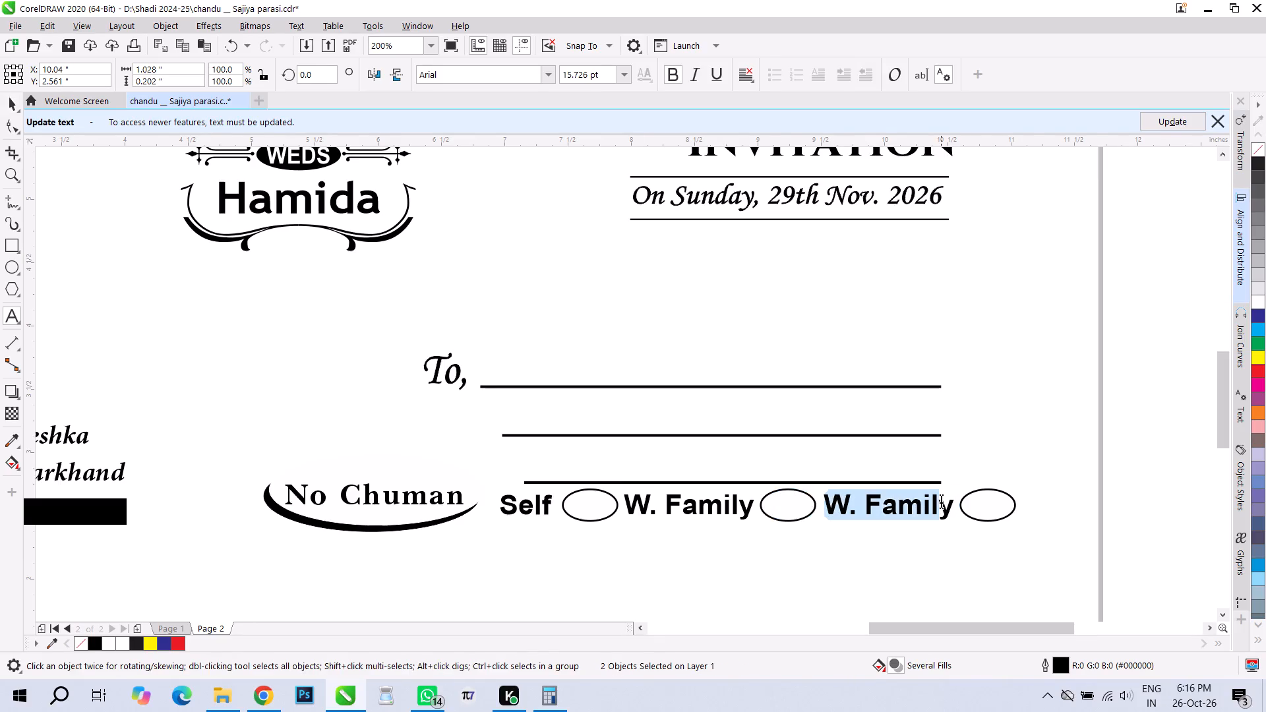
pyautogui.moveTo(941, 500); pyautogui.dragTo(953, 500)
pyautogui.hotkey('shift', 'b')
pyautogui.press('a')
pyautogui.write('ra')
pyautogui.press('t')
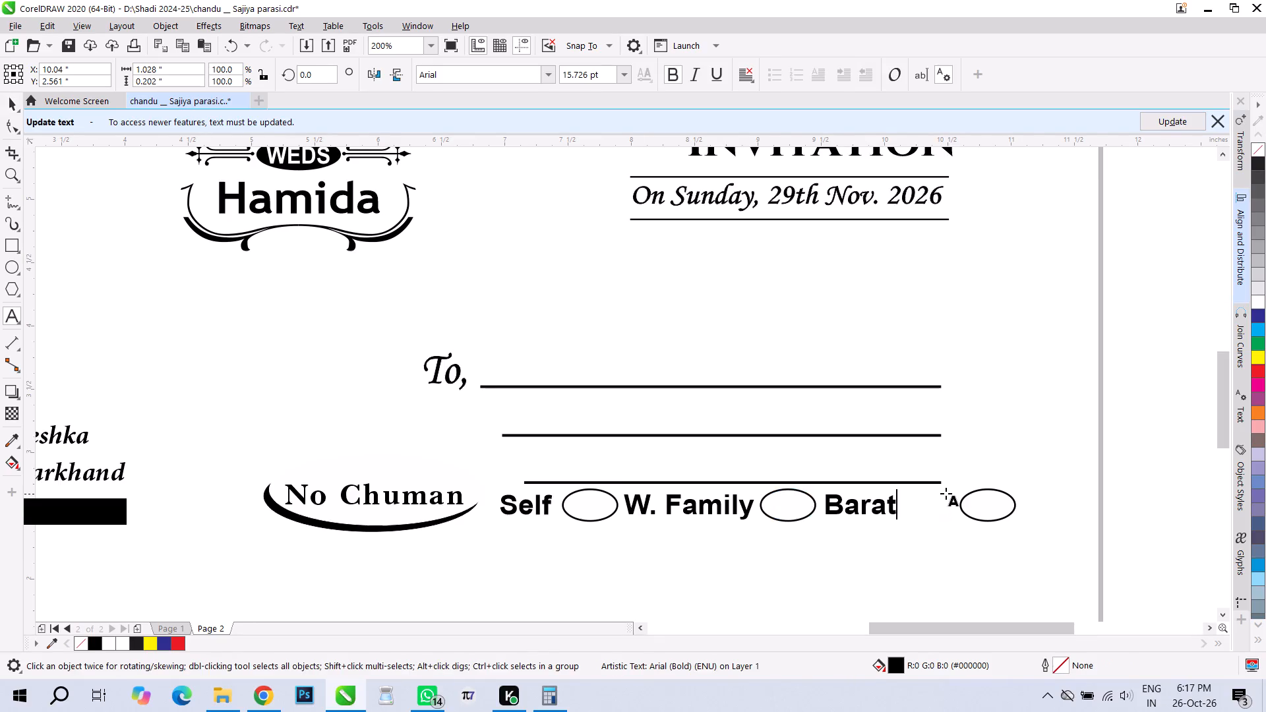
pyautogui.hotkey('ctrl', 'space')
# Move the duplicated oval left so it sits directly beside the Barat label.
pyautogui.moveTo(1003, 512); pyautogui.dragTo(980, 511)
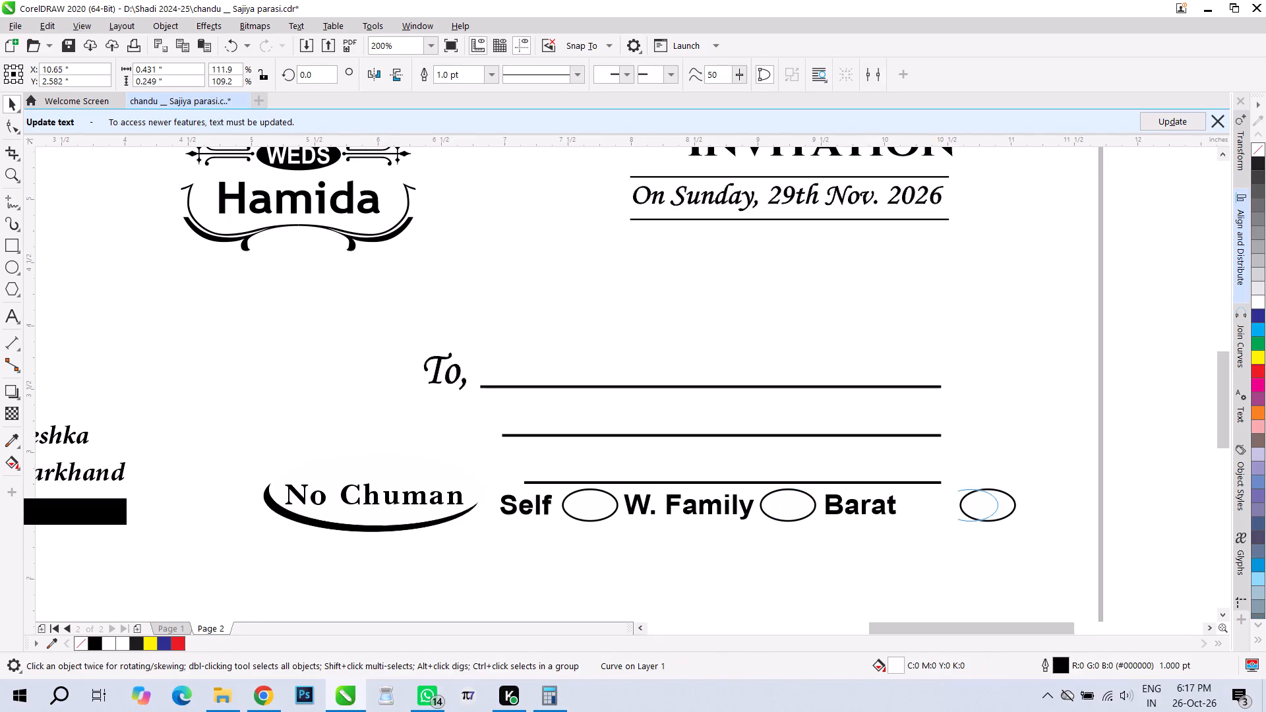
pyautogui.moveTo(980, 511); pyautogui.dragTo(946, 510)
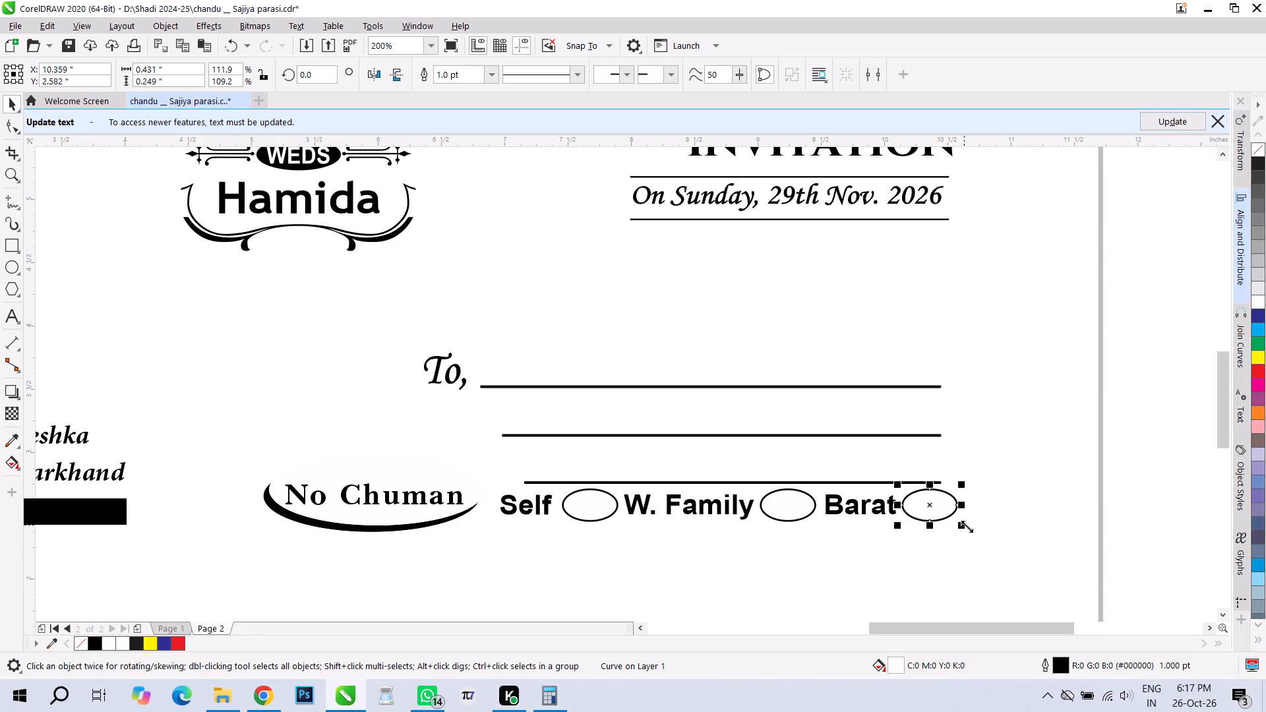
# Shrink the whole Self, W. Family and Barat row to about 3.36 inches wide and end it level with the address lines' right ends.
pyautogui.moveTo(1152, 540); pyautogui.dragTo(714, 497)
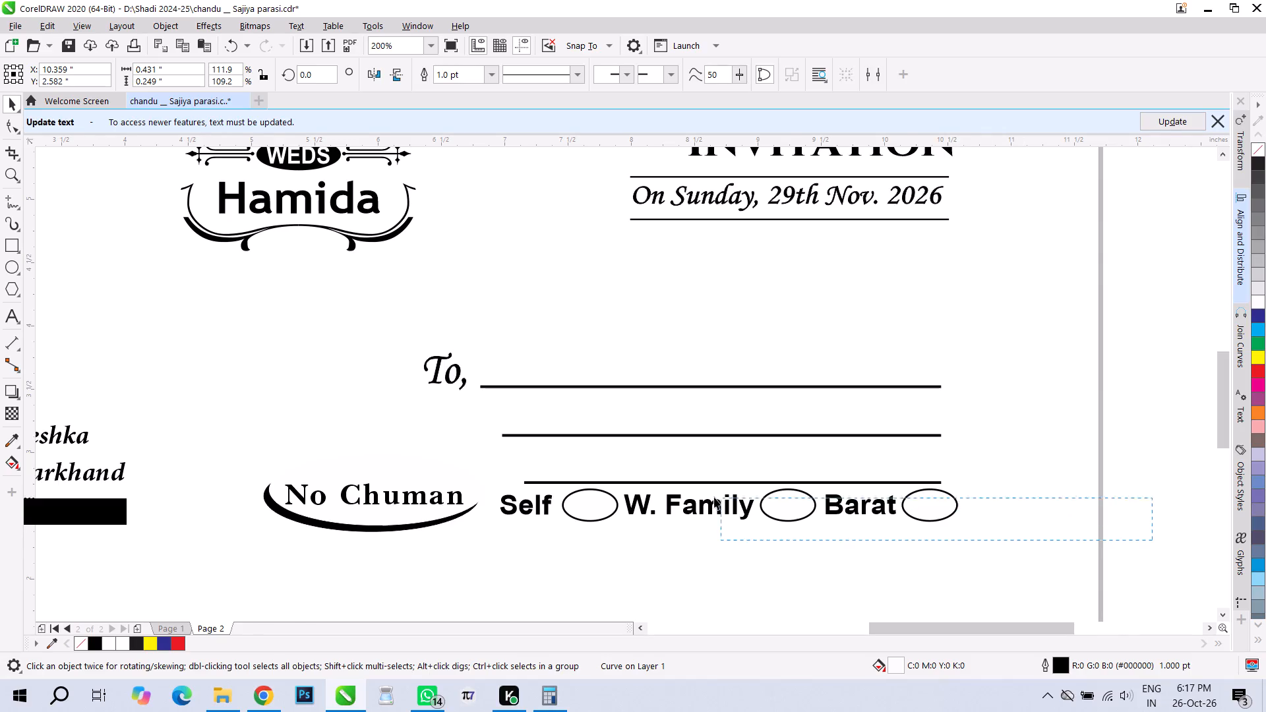
pyautogui.moveTo(714, 497); pyautogui.dragTo(495, 486)
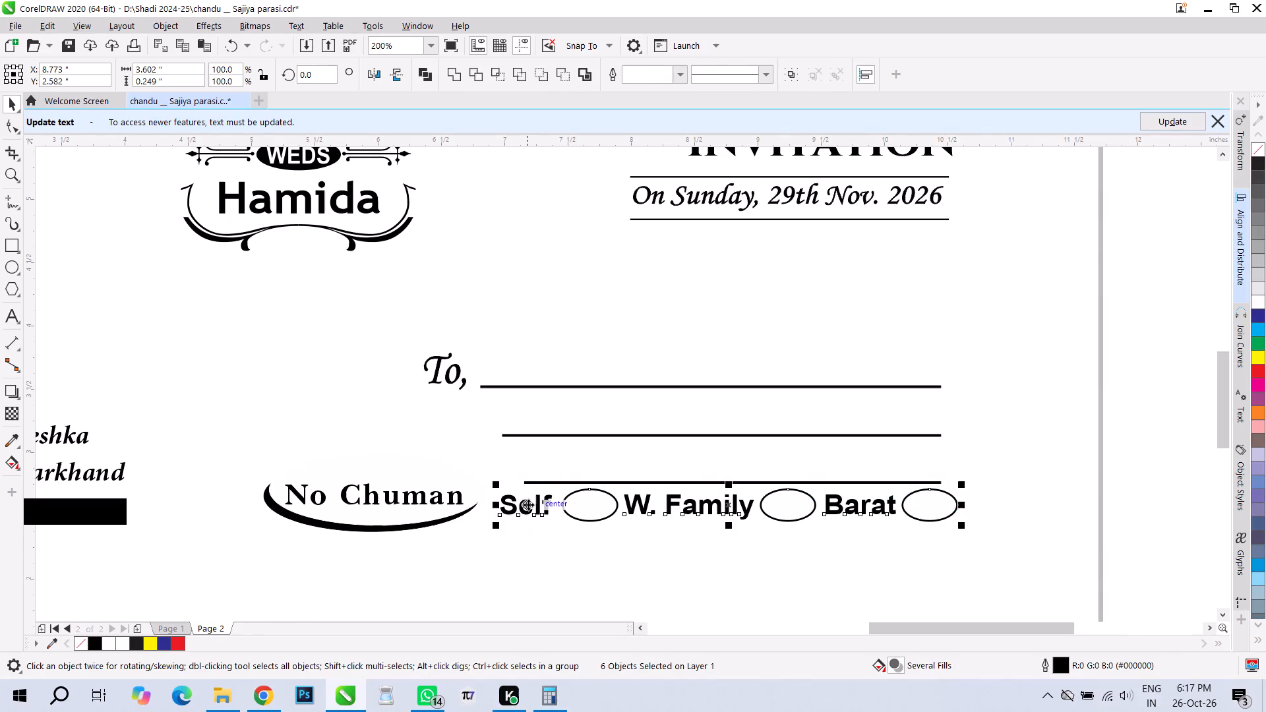
pyautogui.moveTo(528, 504); pyautogui.dragTo(514, 504)
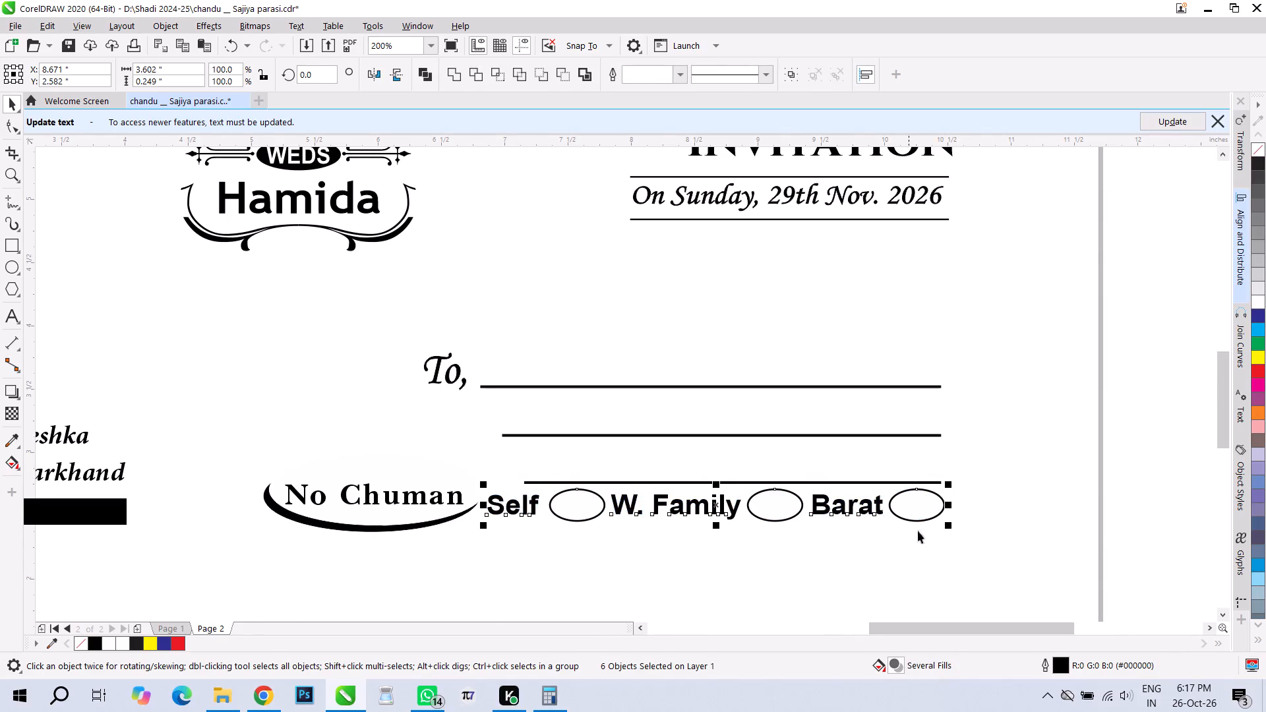
pyautogui.keyDown('shift'); pyautogui.click(948, 523); pyautogui.keyUp('shift')
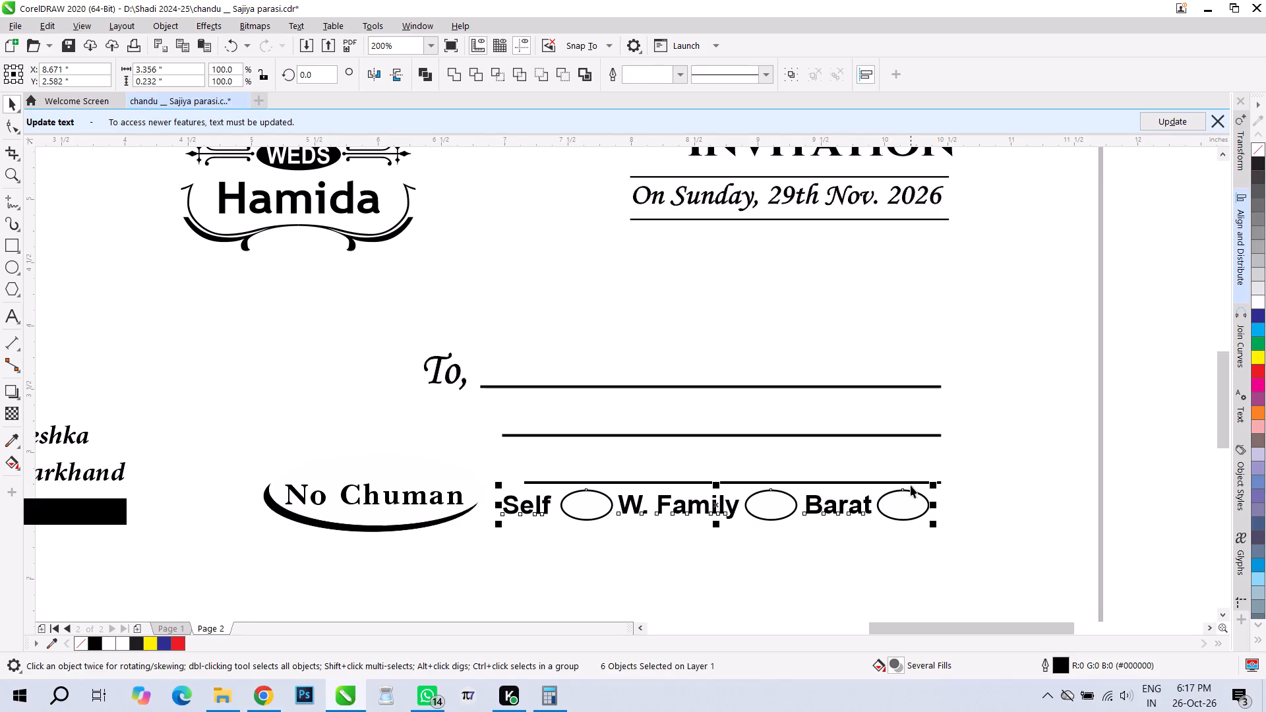
pyautogui.moveTo(907, 504); pyautogui.dragTo(917, 504)
pyautogui.click(1079, 476)
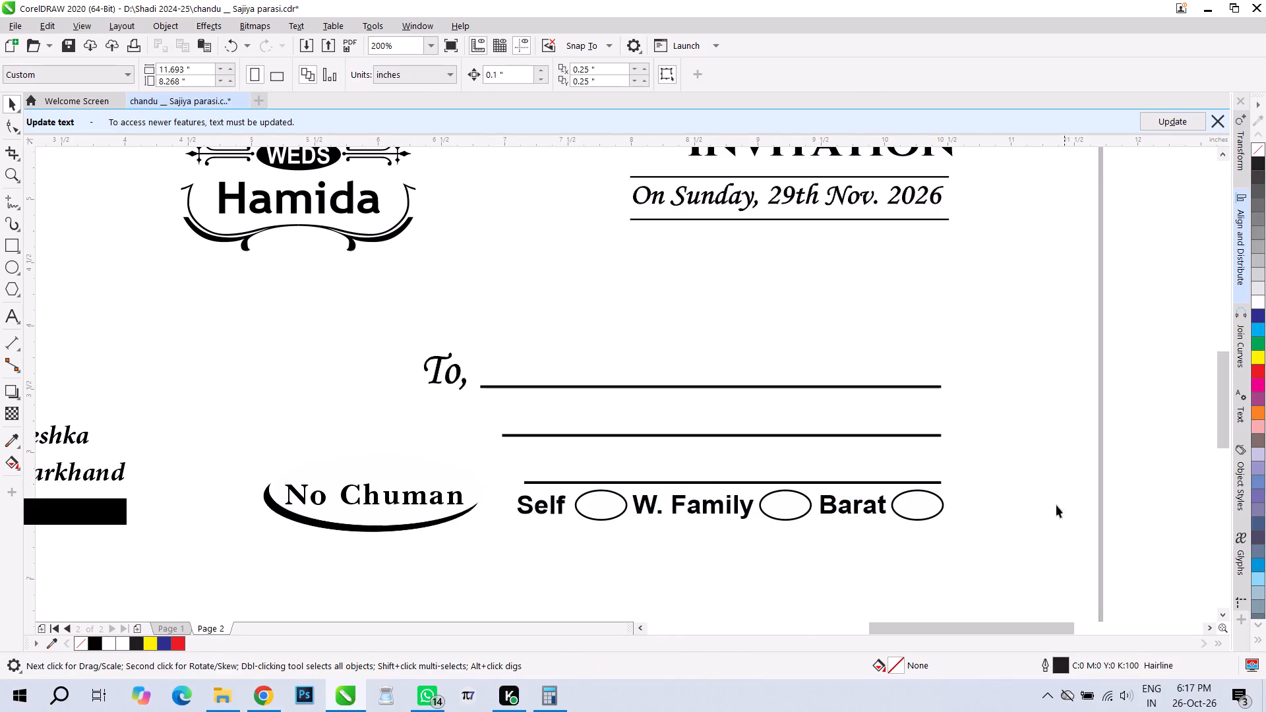
# Move the No Chuman text with its curved underline left, centring it roughly beneath the couple's names.
pyautogui.scroll(-1, 692, 494)
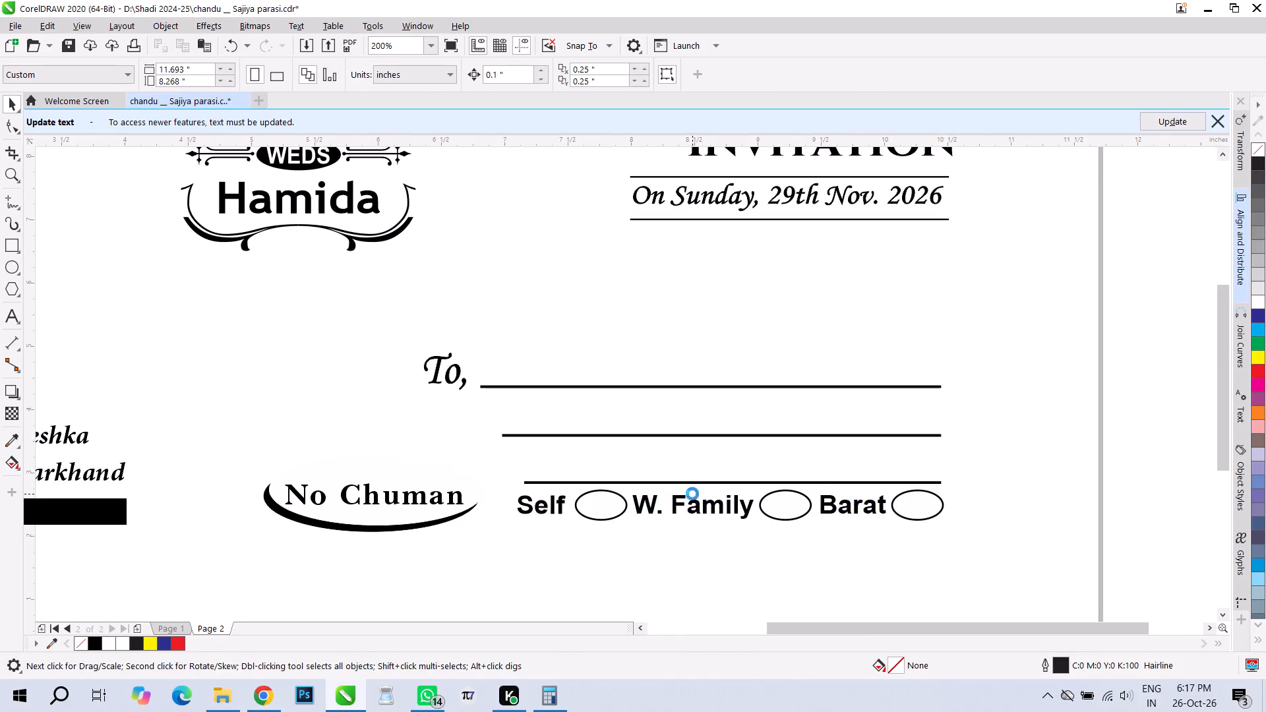
pyautogui.moveTo(595, 542); pyautogui.dragTo(505, 484)
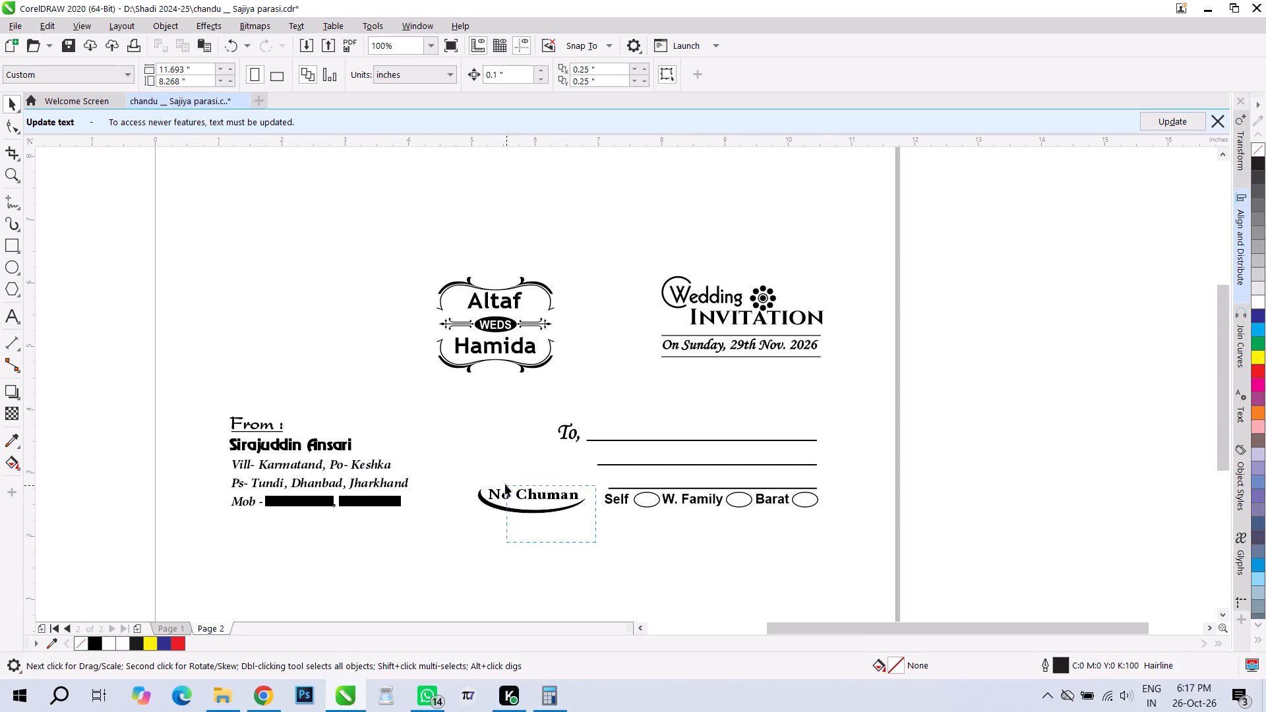
pyautogui.moveTo(505, 484); pyautogui.dragTo(475, 471)
pyautogui.moveTo(534, 496); pyautogui.dragTo(506, 471)
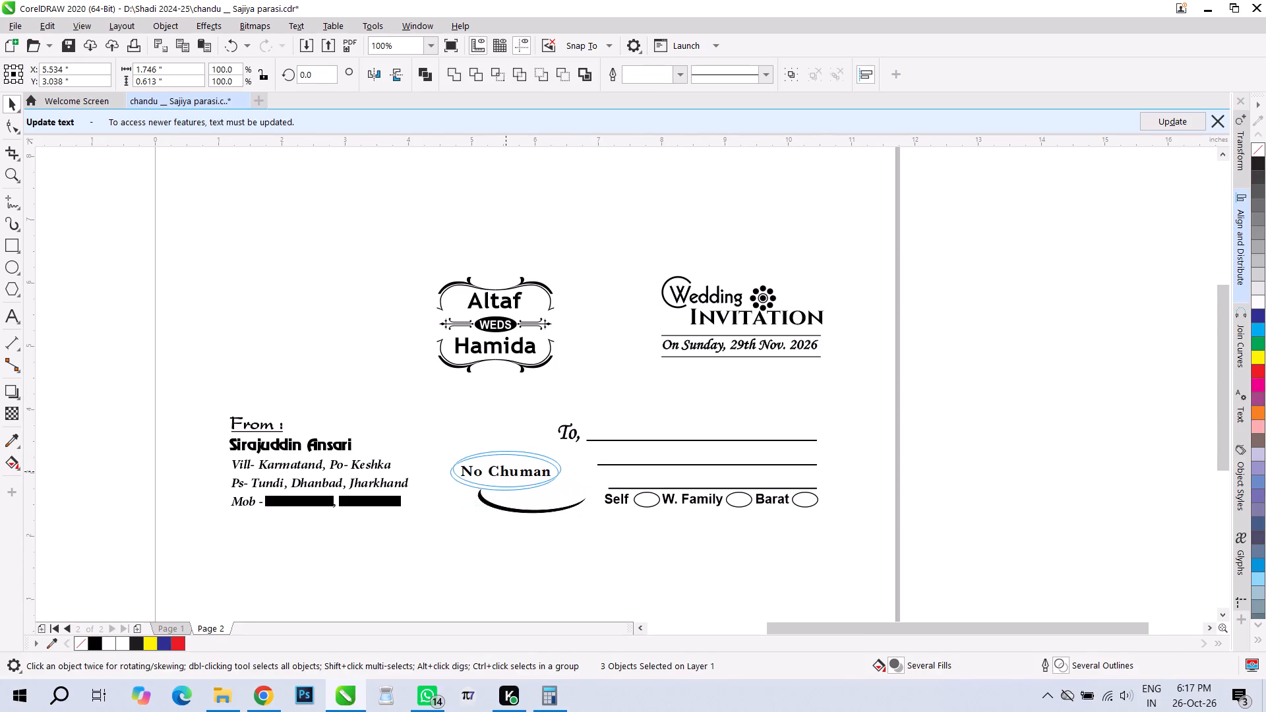
pyautogui.moveTo(506, 471); pyautogui.dragTo(497, 490)
pyautogui.click(514, 549)
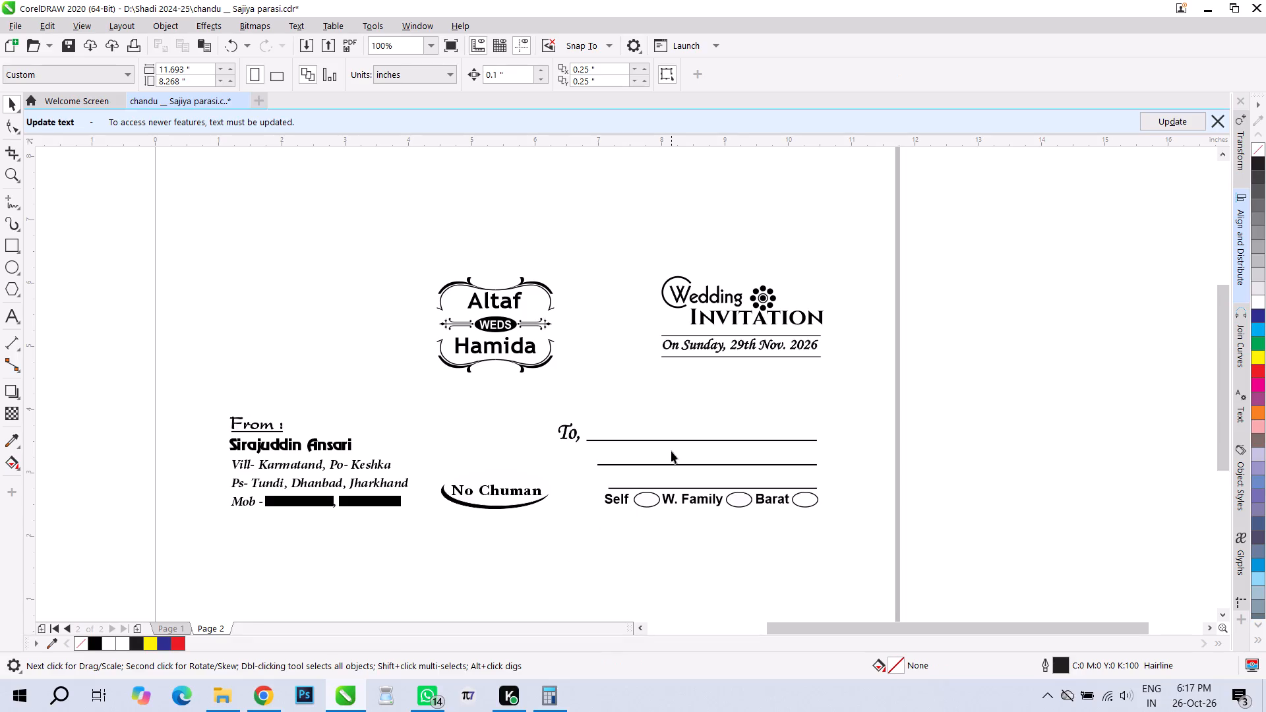
pyautogui.scroll(1, 361, 524)
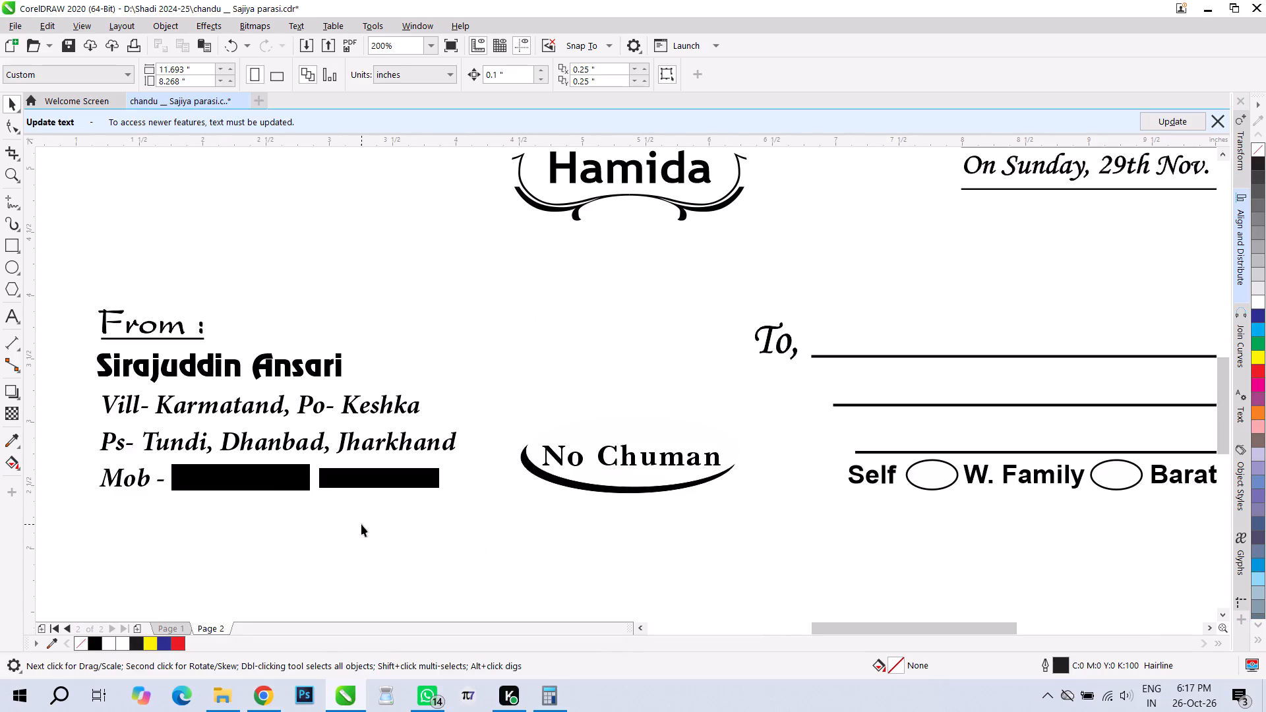
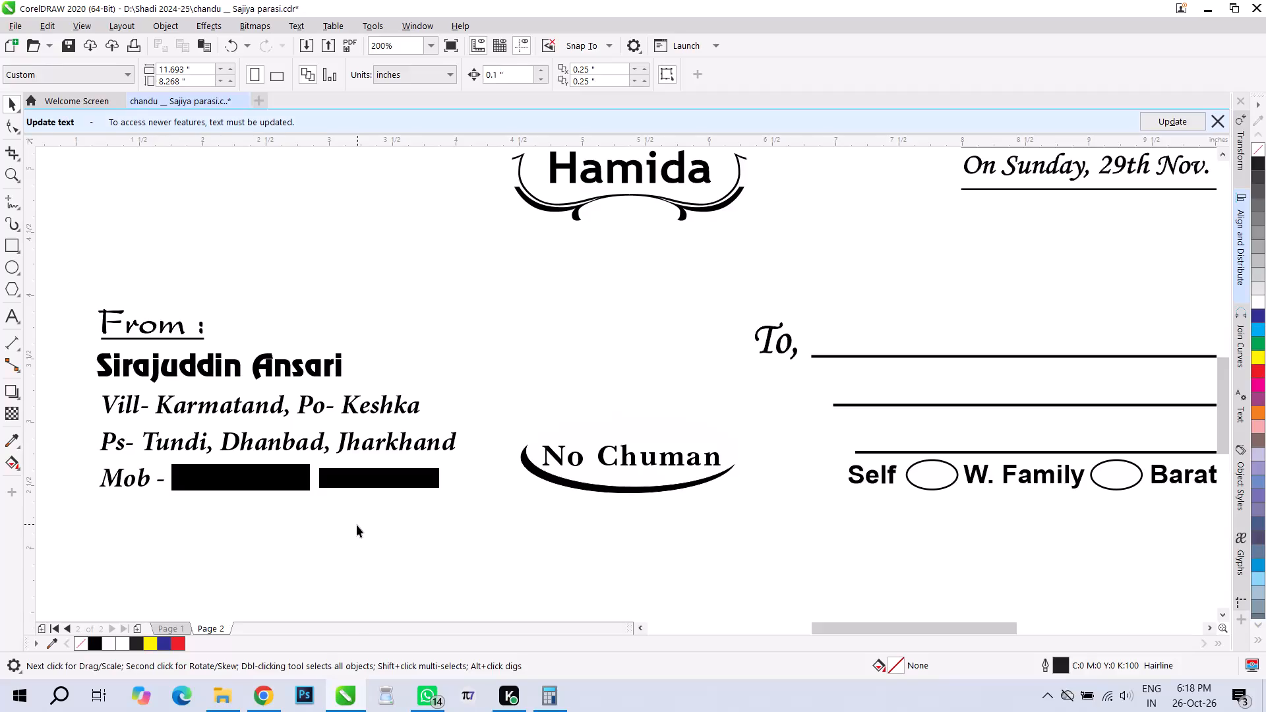
# Capture a screenshot of the page 2 envelope with the names, invitation heading, sender details and address block all in view.
pyautogui.scroll(-2, 356, 526)
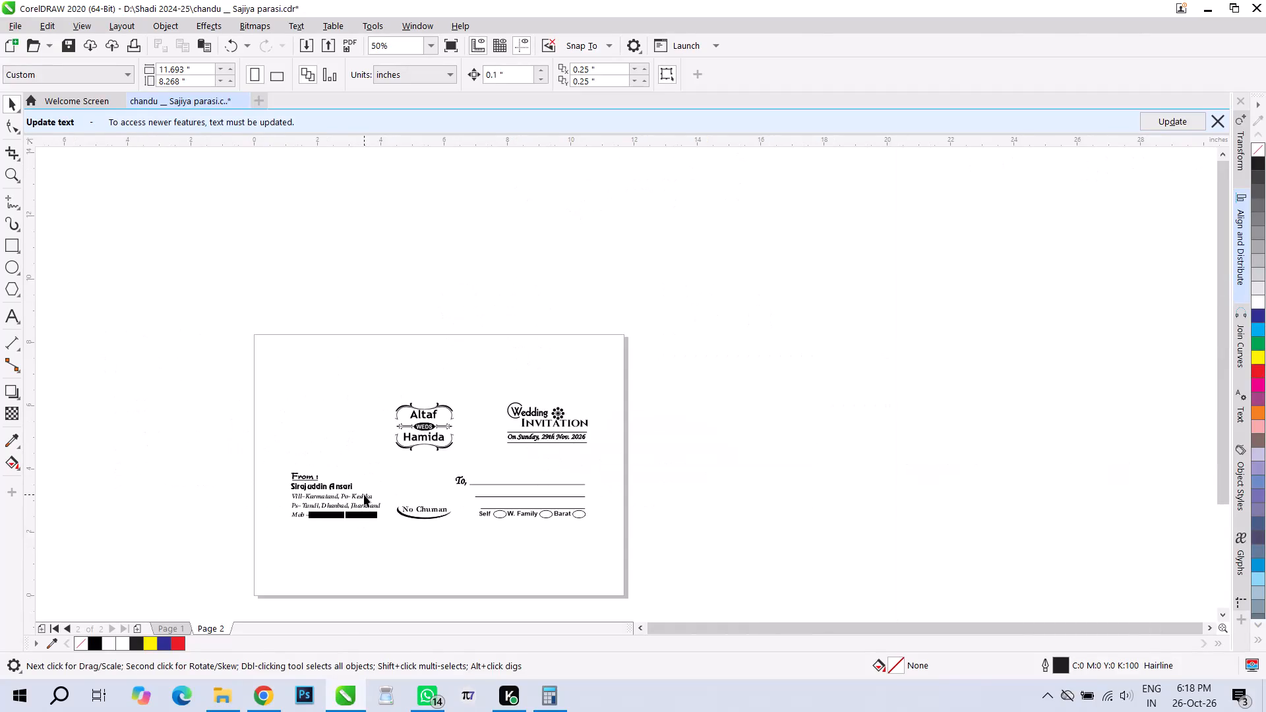
pyautogui.scroll(1, 364, 494)
pyautogui.press('z')
pyautogui.moveTo(207, 289); pyautogui.dragTo(764, 576)
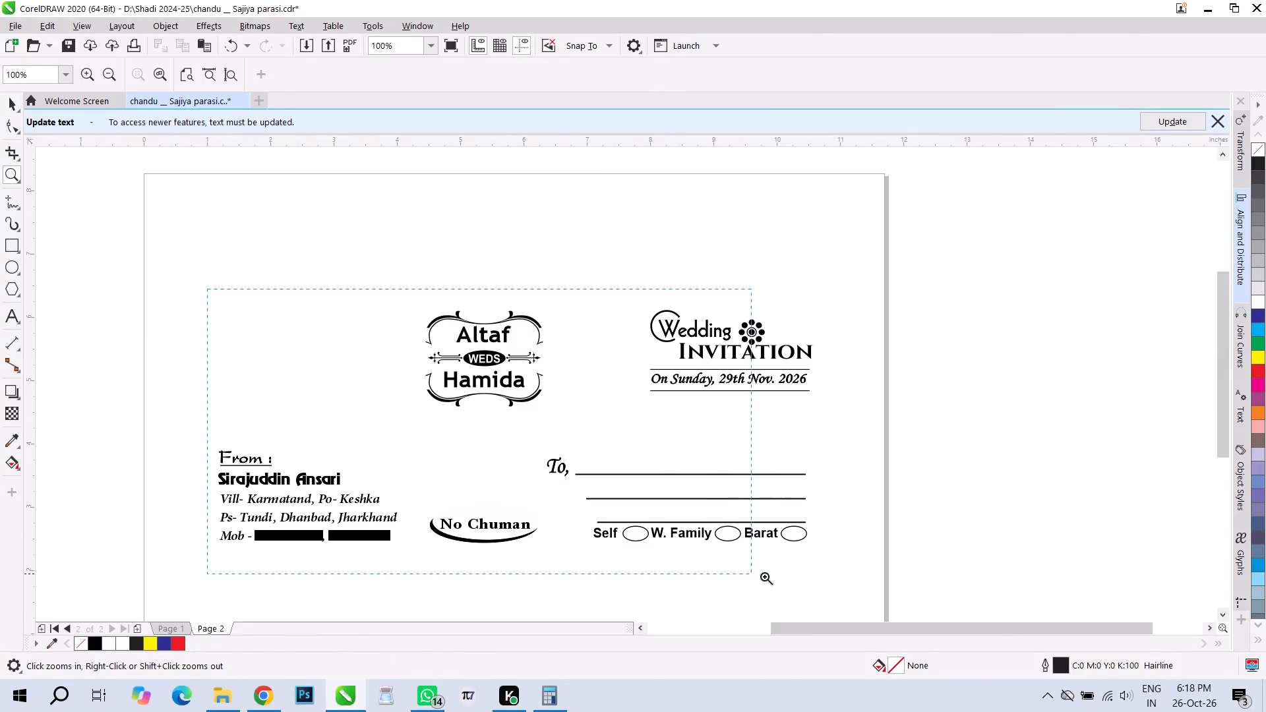
pyautogui.moveTo(764, 576); pyautogui.dragTo(833, 570)
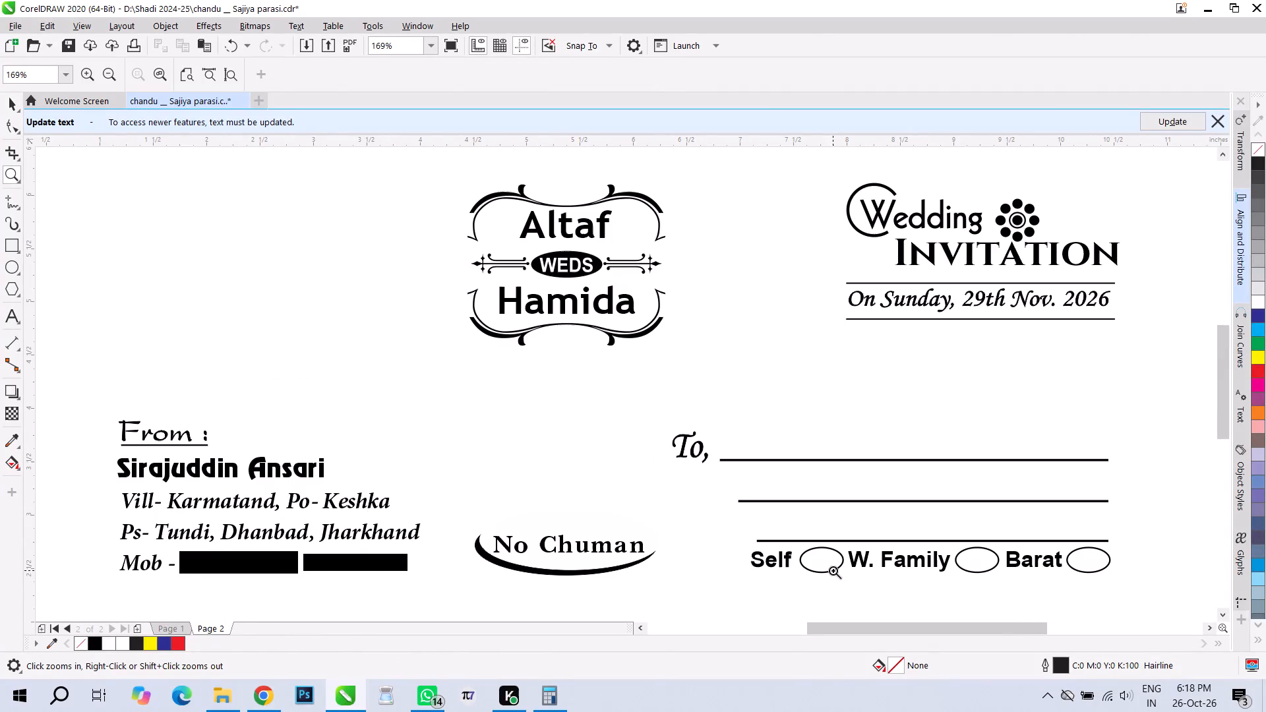
pyautogui.press('Print')
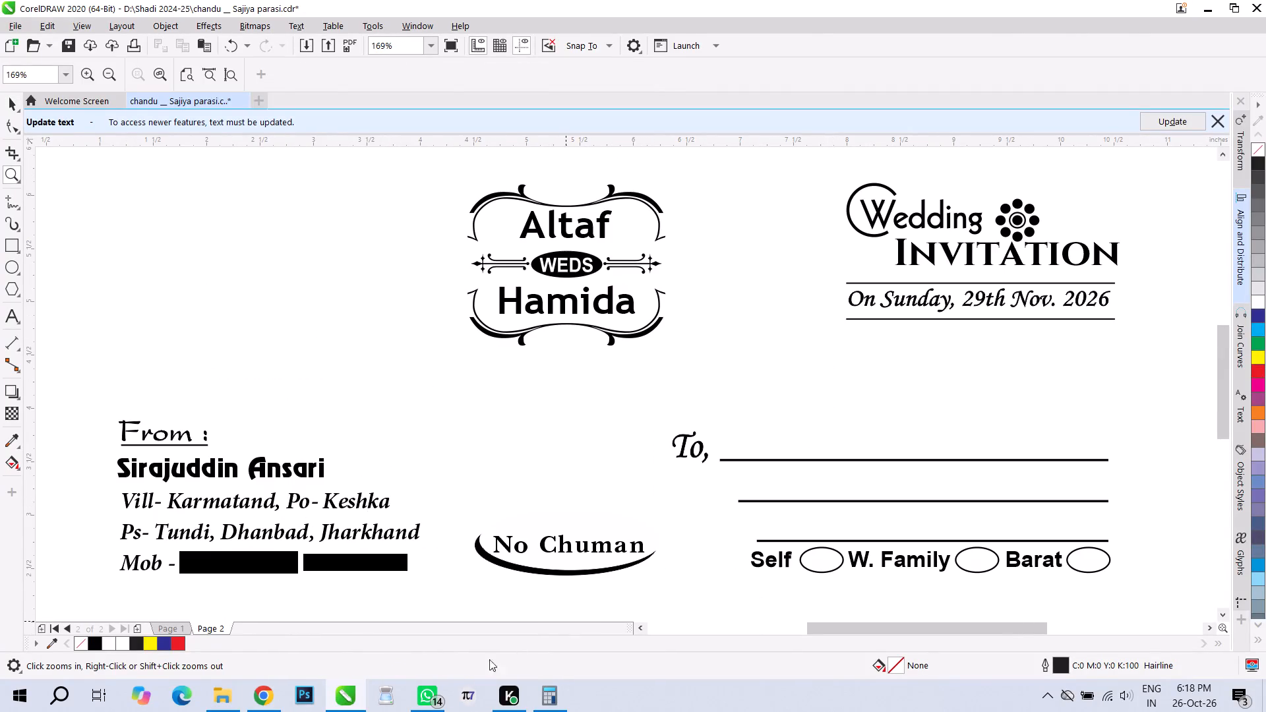
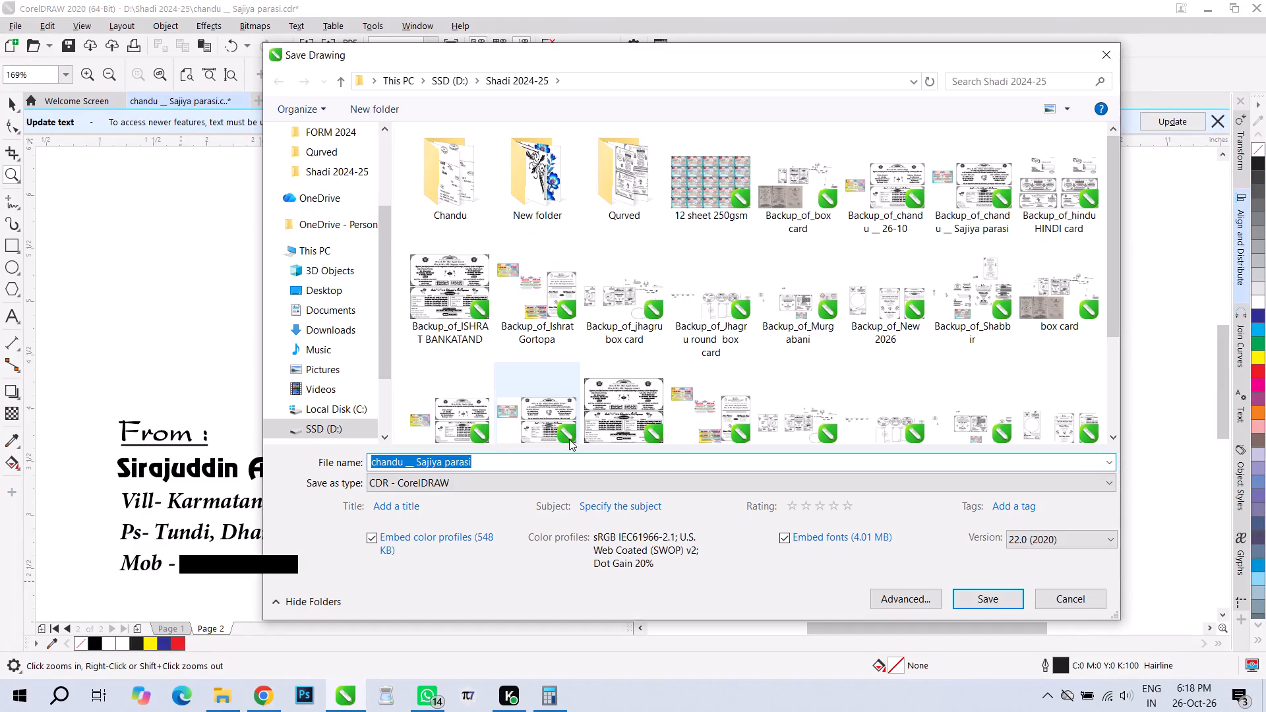
pyautogui.click(567, 486)
pyautogui.click(566, 489)
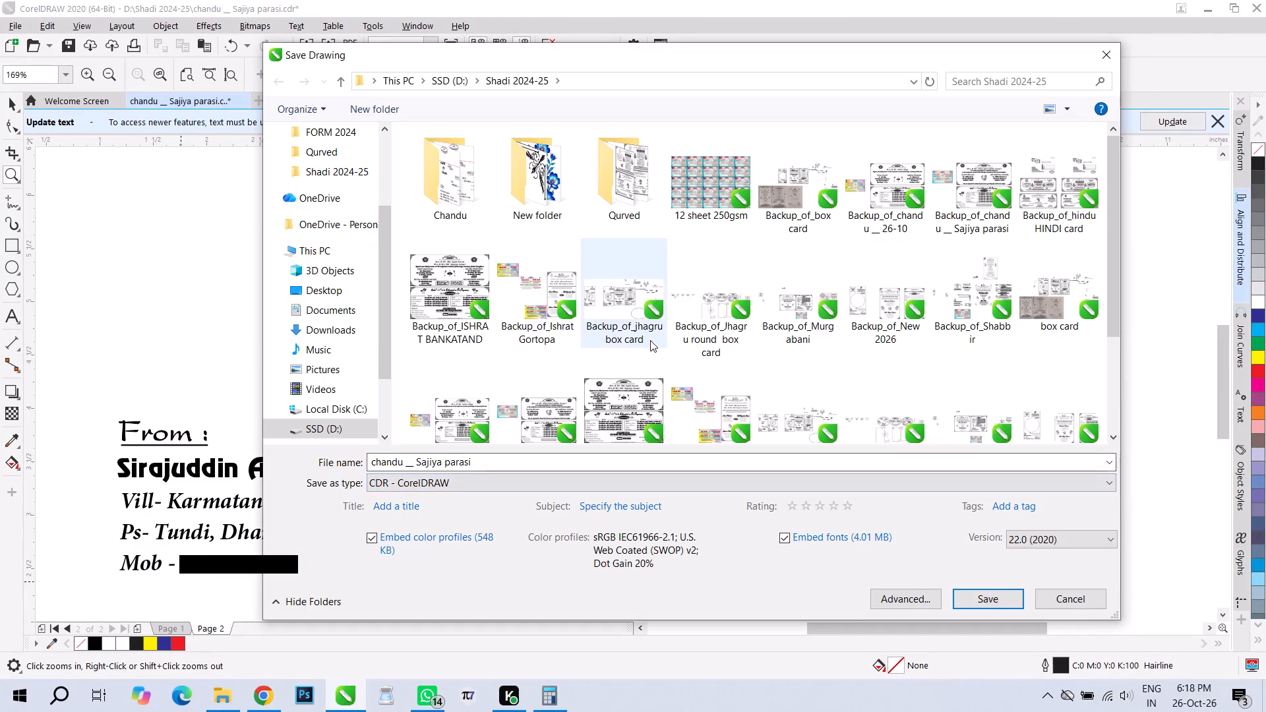
pyautogui.scroll(-4, 597, 297)
pyautogui.scroll(4, 597, 297)
pyautogui.scroll(-4, 597, 297)
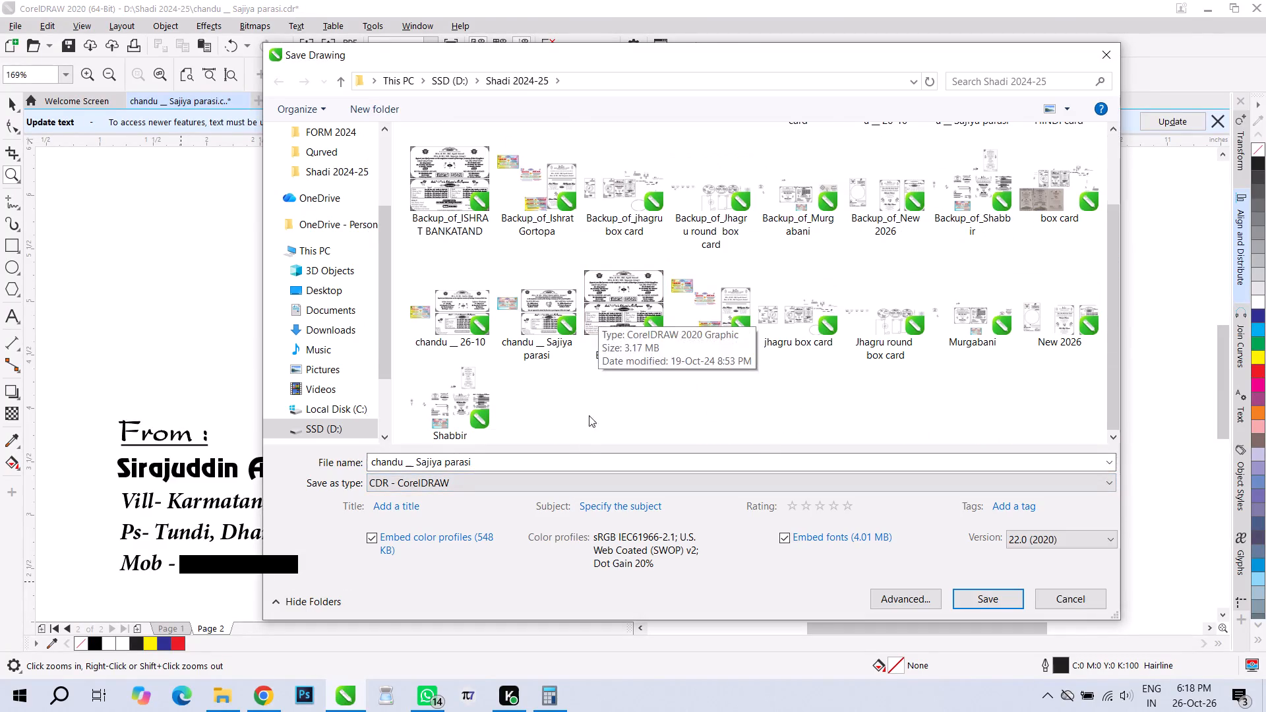
pyautogui.click(563, 459)
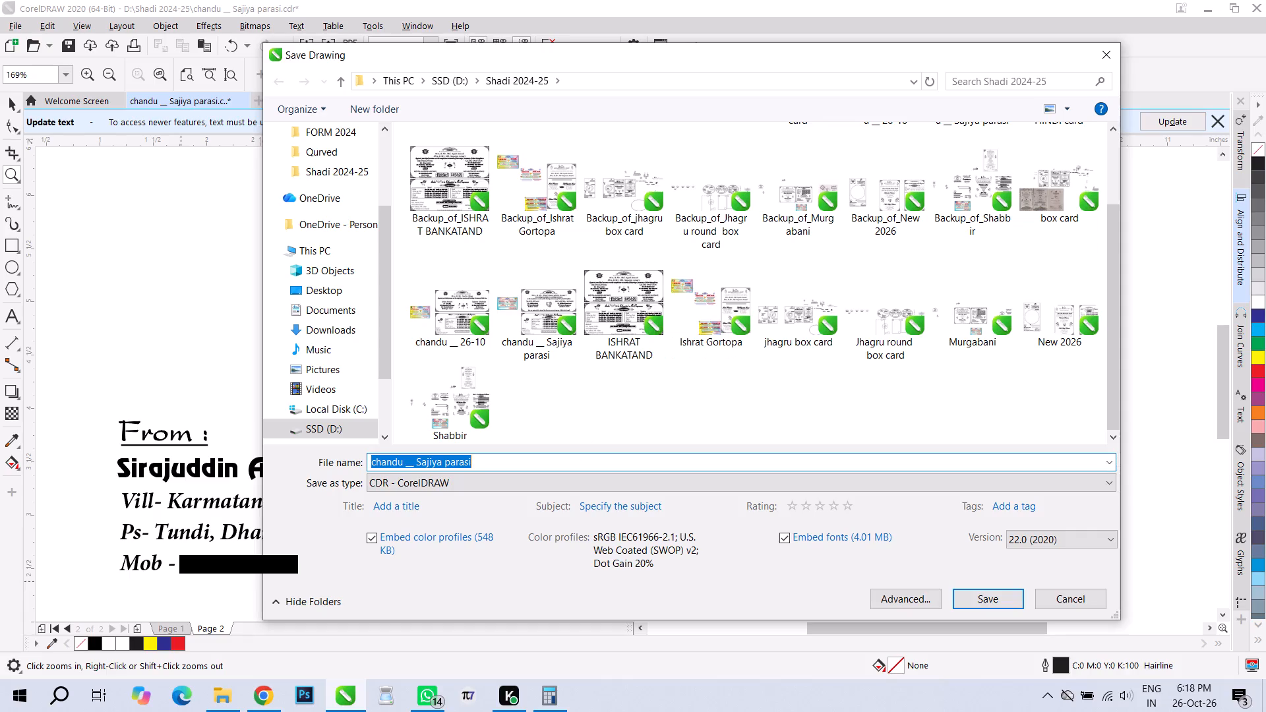
pyautogui.write('altaf')
pyautogui.press('space')
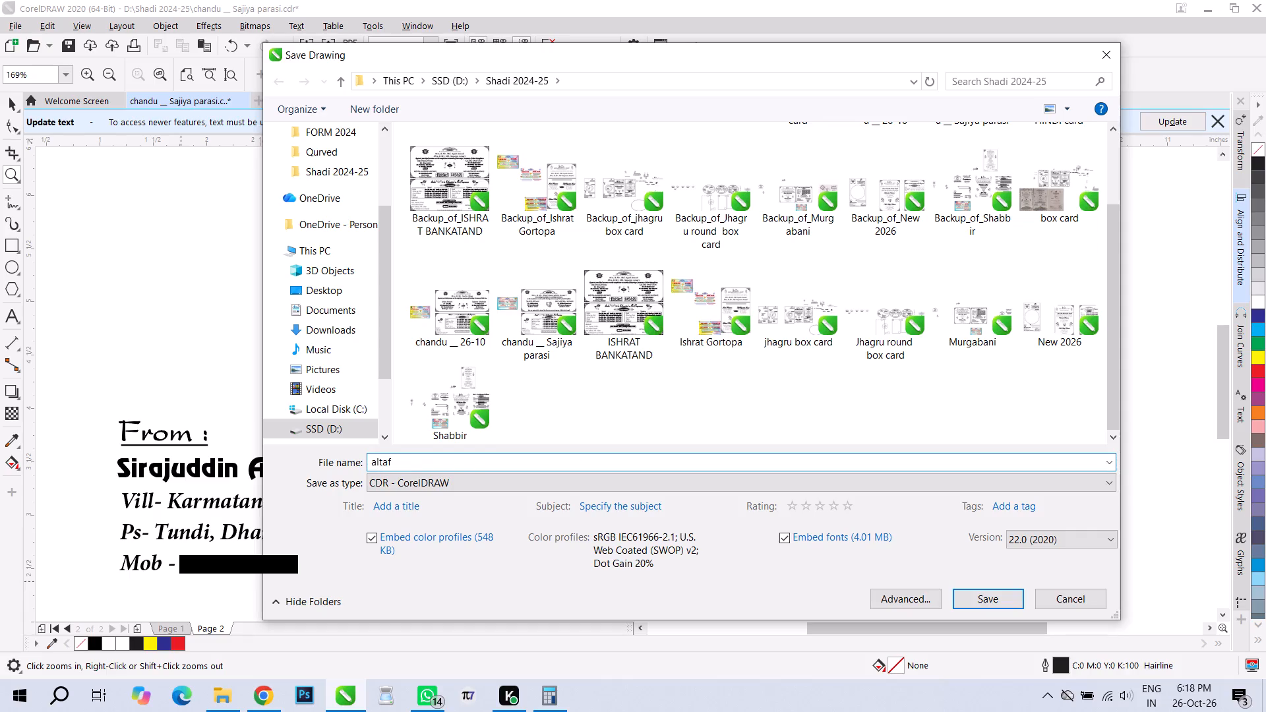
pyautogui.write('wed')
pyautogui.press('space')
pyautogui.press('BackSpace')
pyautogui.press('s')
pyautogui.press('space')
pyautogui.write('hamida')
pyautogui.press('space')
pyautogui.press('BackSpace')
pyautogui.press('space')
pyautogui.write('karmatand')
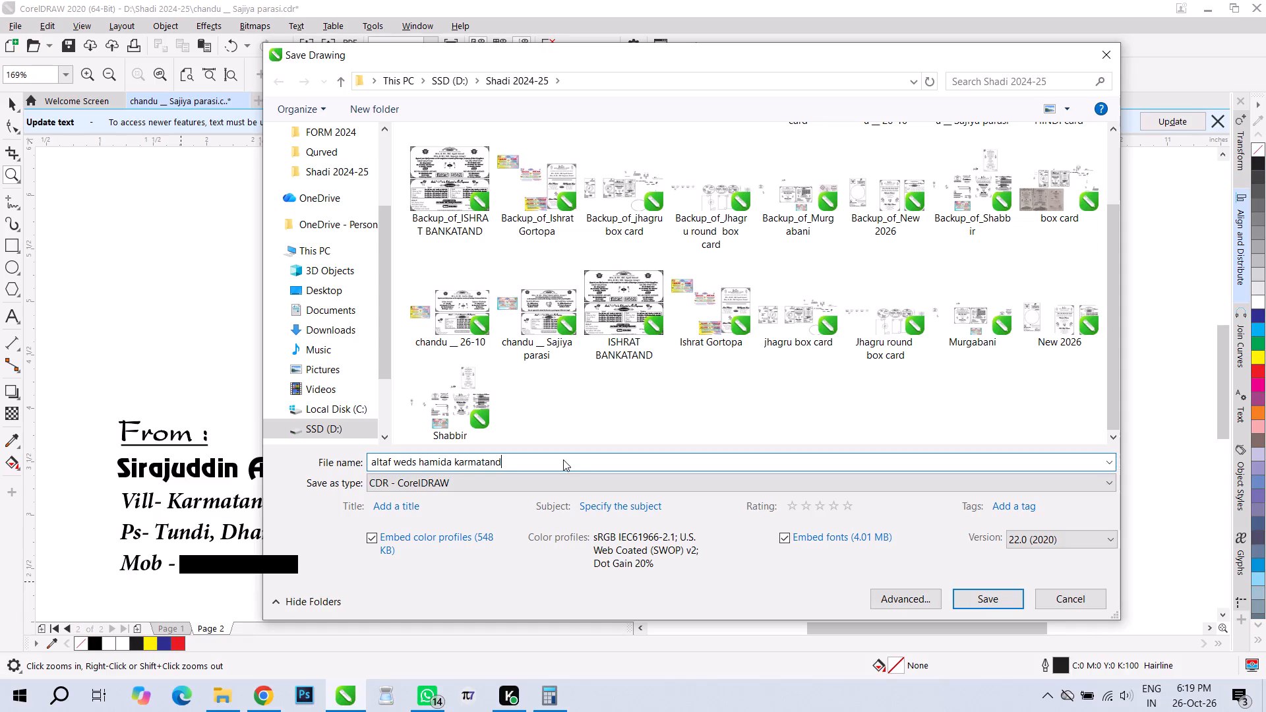
pyautogui.click(980, 601)
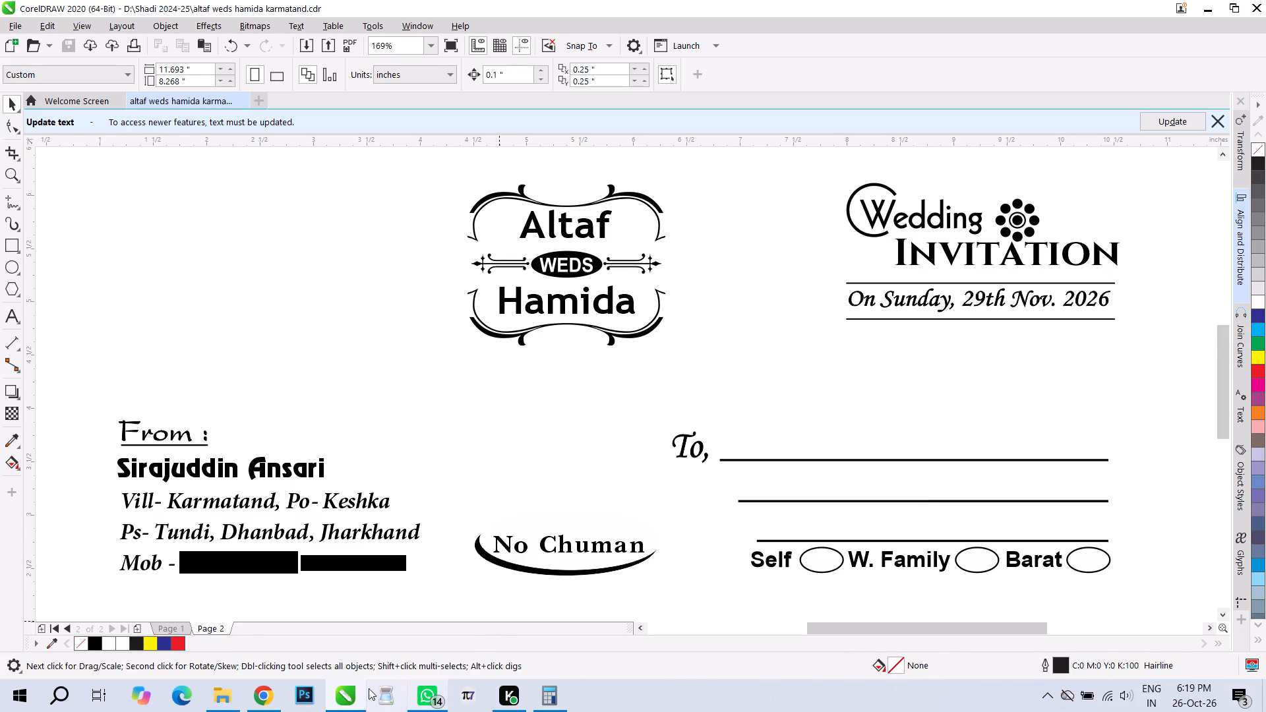
# Capture a full-screen preview screenshot of page 1 with both the invitation panel and the programme panel in view.
pyautogui.click(174, 628)
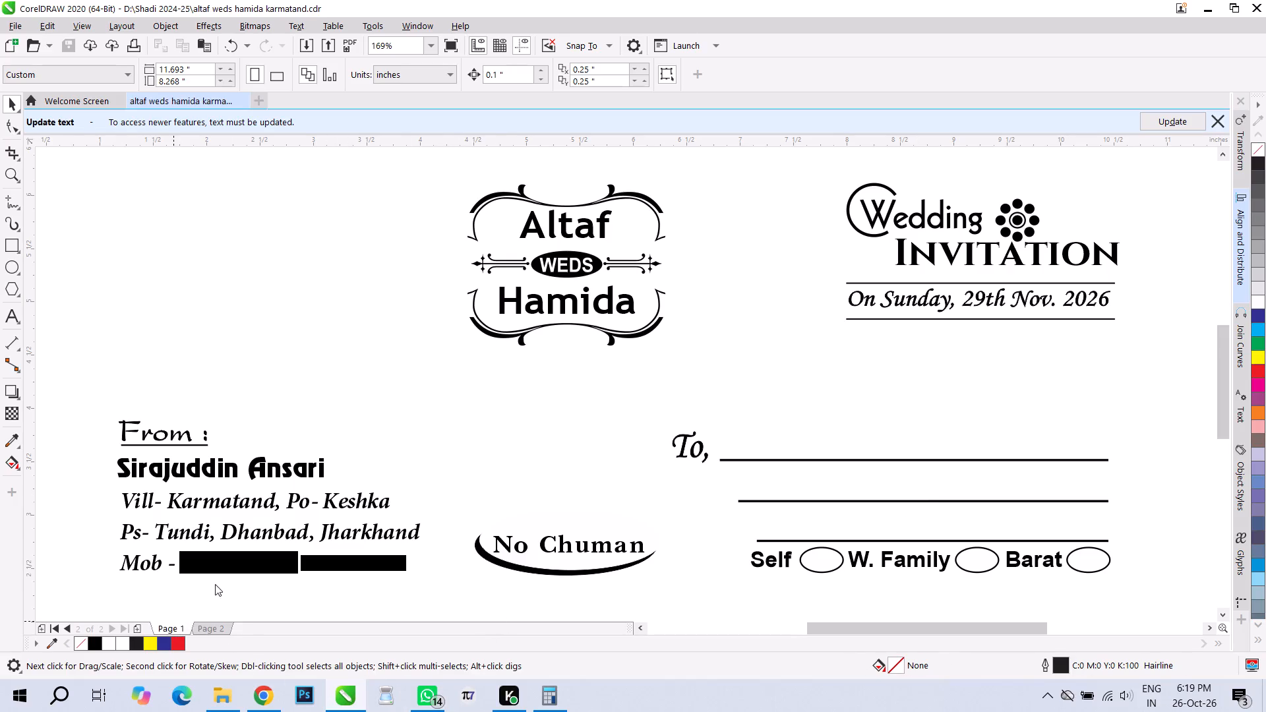
pyautogui.scroll(-1, 518, 410)
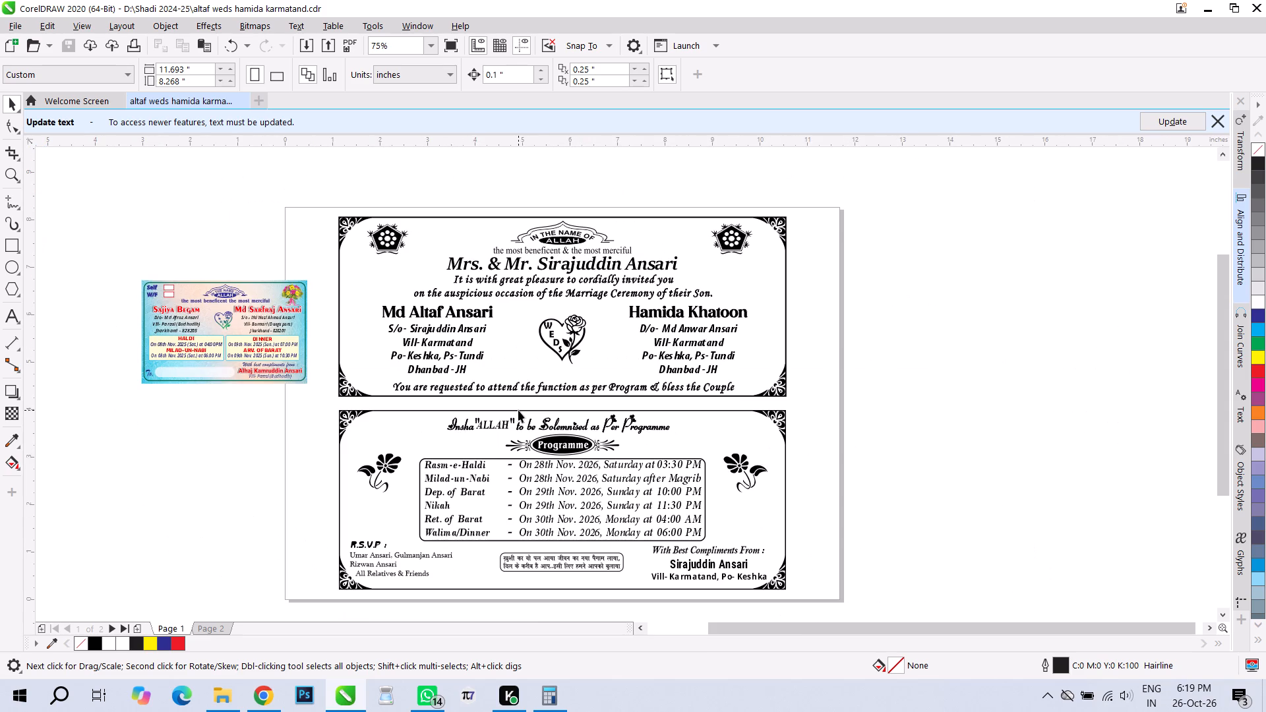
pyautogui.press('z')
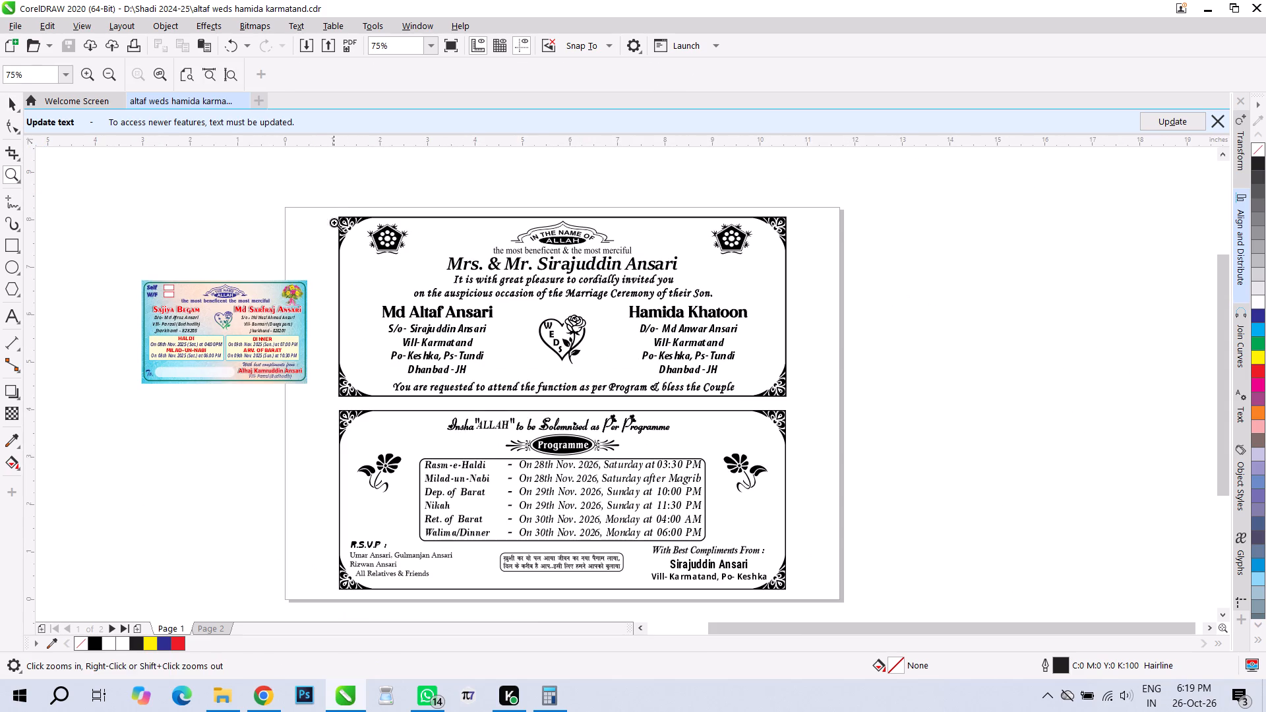
pyautogui.moveTo(335, 212); pyautogui.dragTo(789, 593)
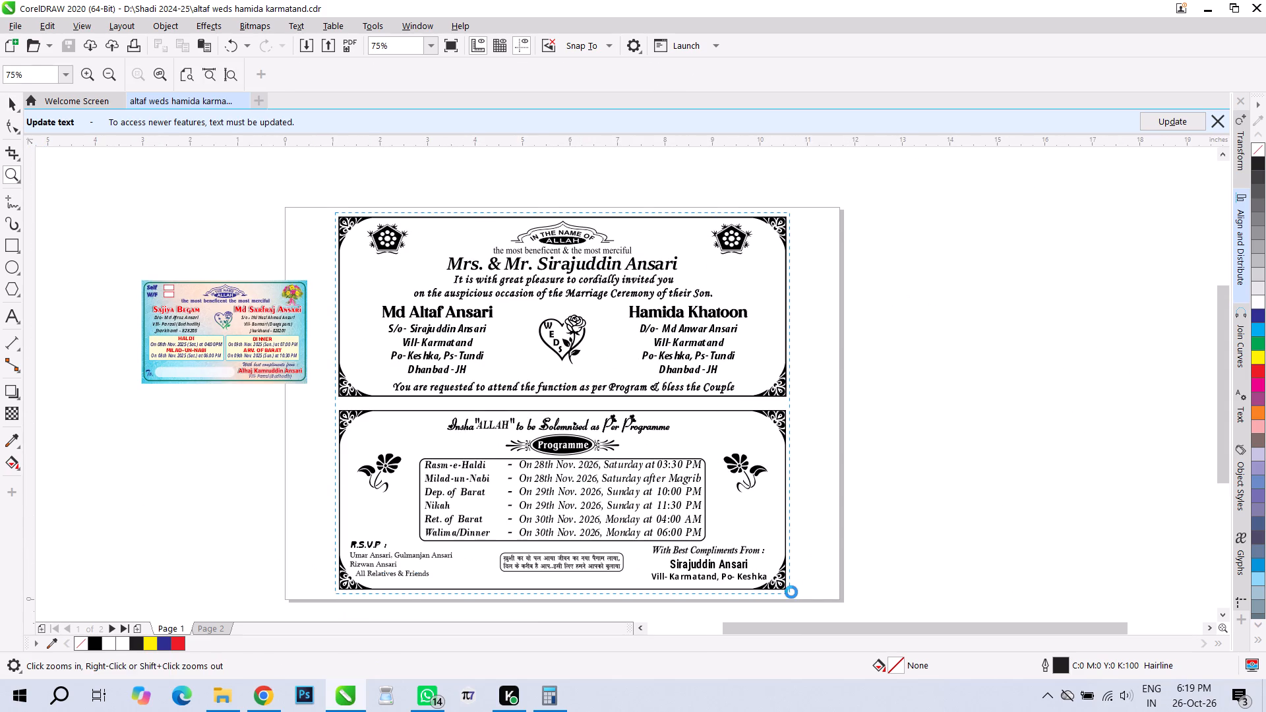
pyautogui.click(456, 48)
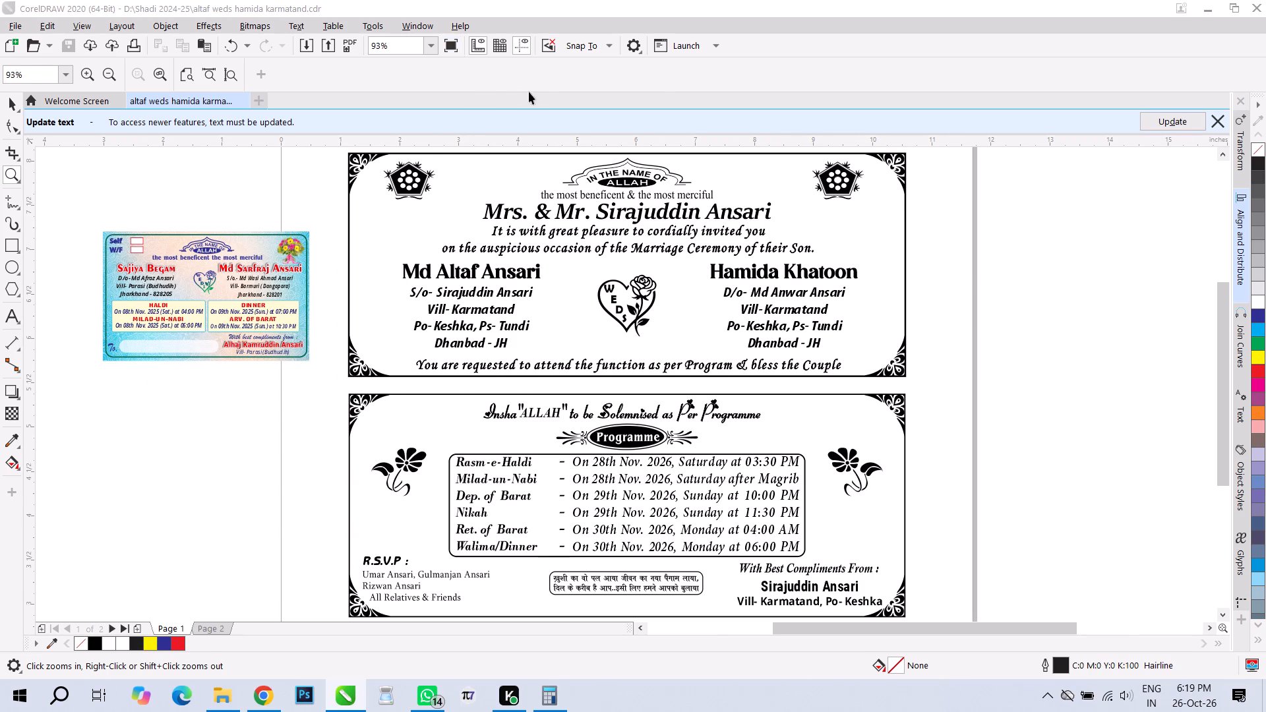
pyautogui.press('Print')
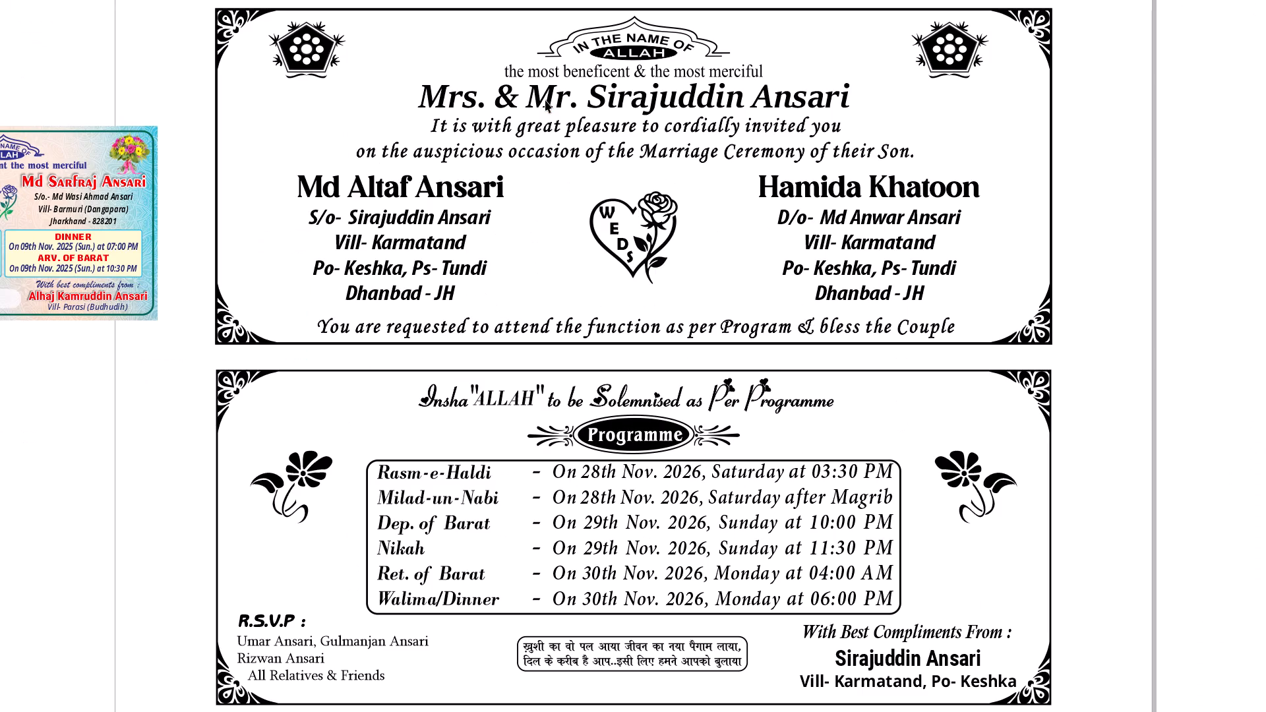
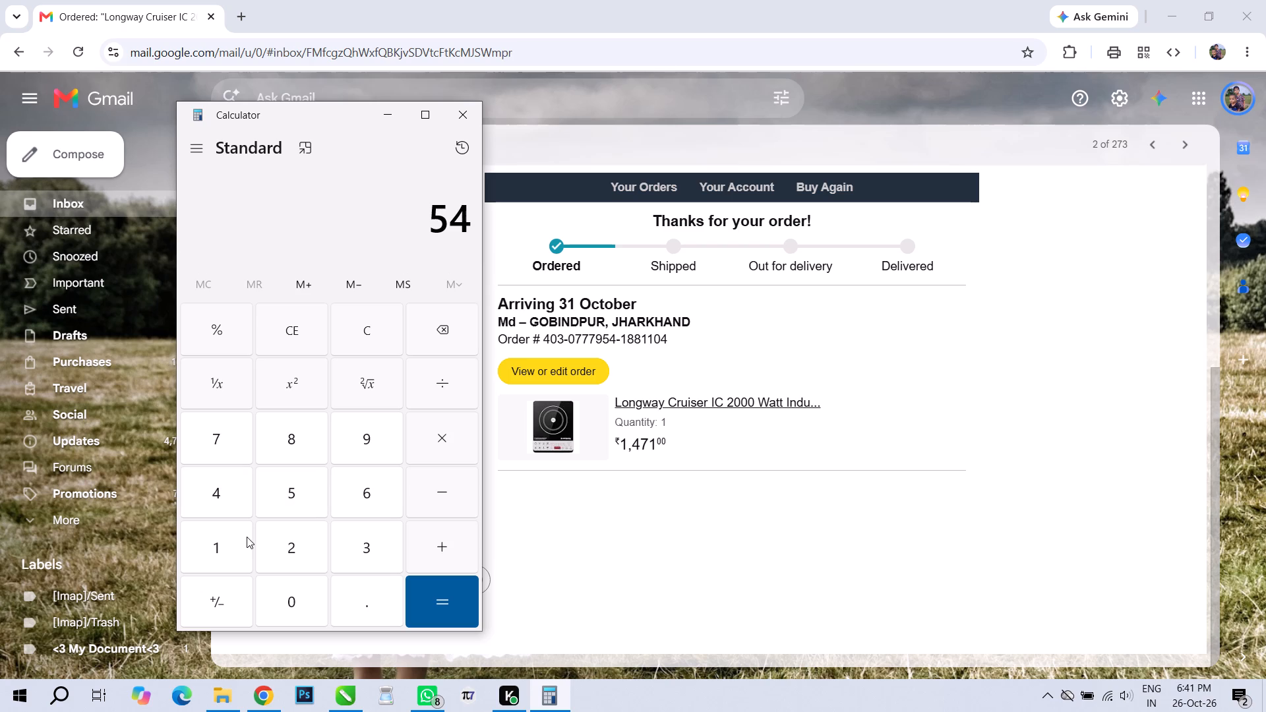
# Complete the amount 5400 in Calculator and subtract 2550 from it.
pyautogui.doubleClick(281, 601)
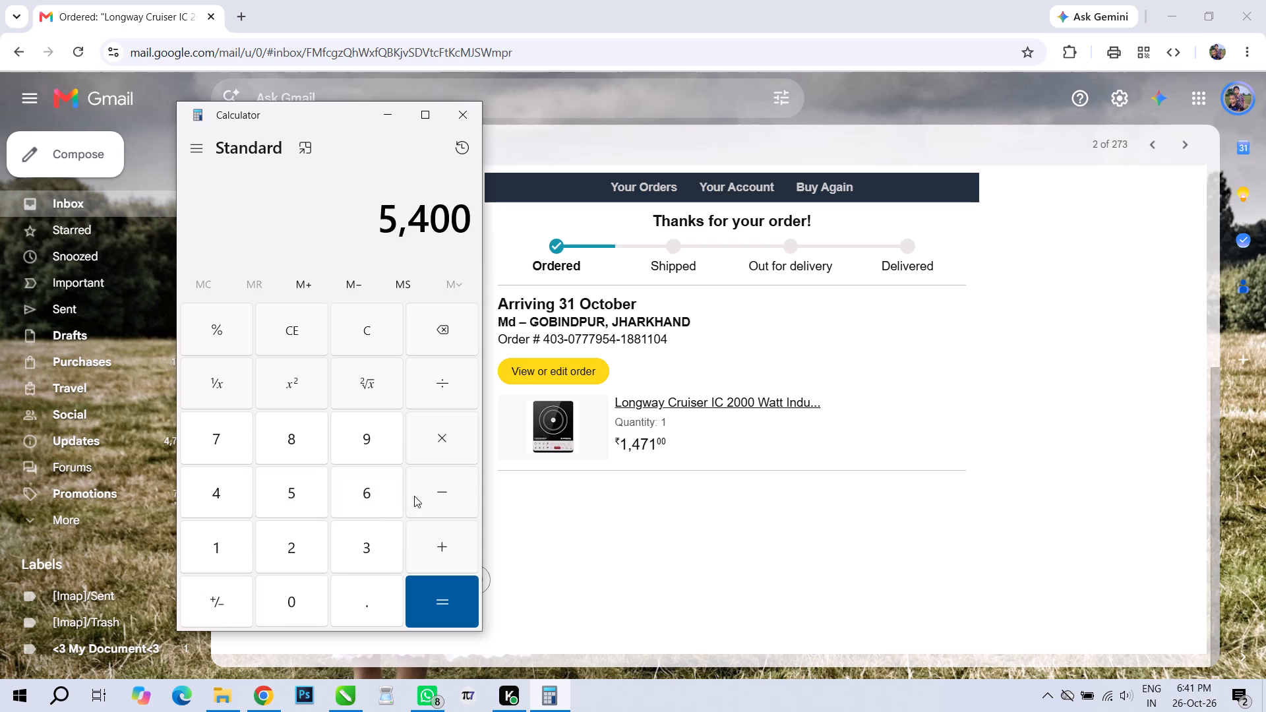
pyautogui.click(437, 488)
pyautogui.click(280, 549)
pyautogui.click(300, 506)
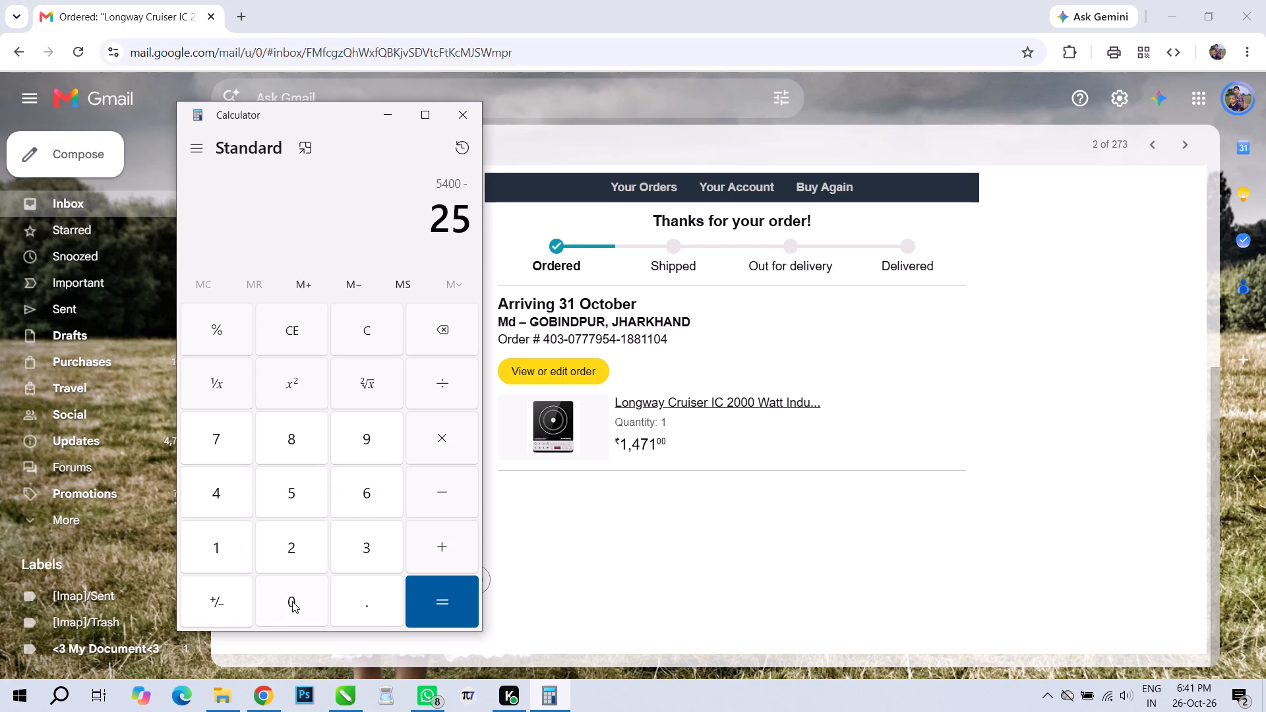
pyautogui.click(299, 504)
pyautogui.click(308, 596)
pyautogui.click(427, 584)
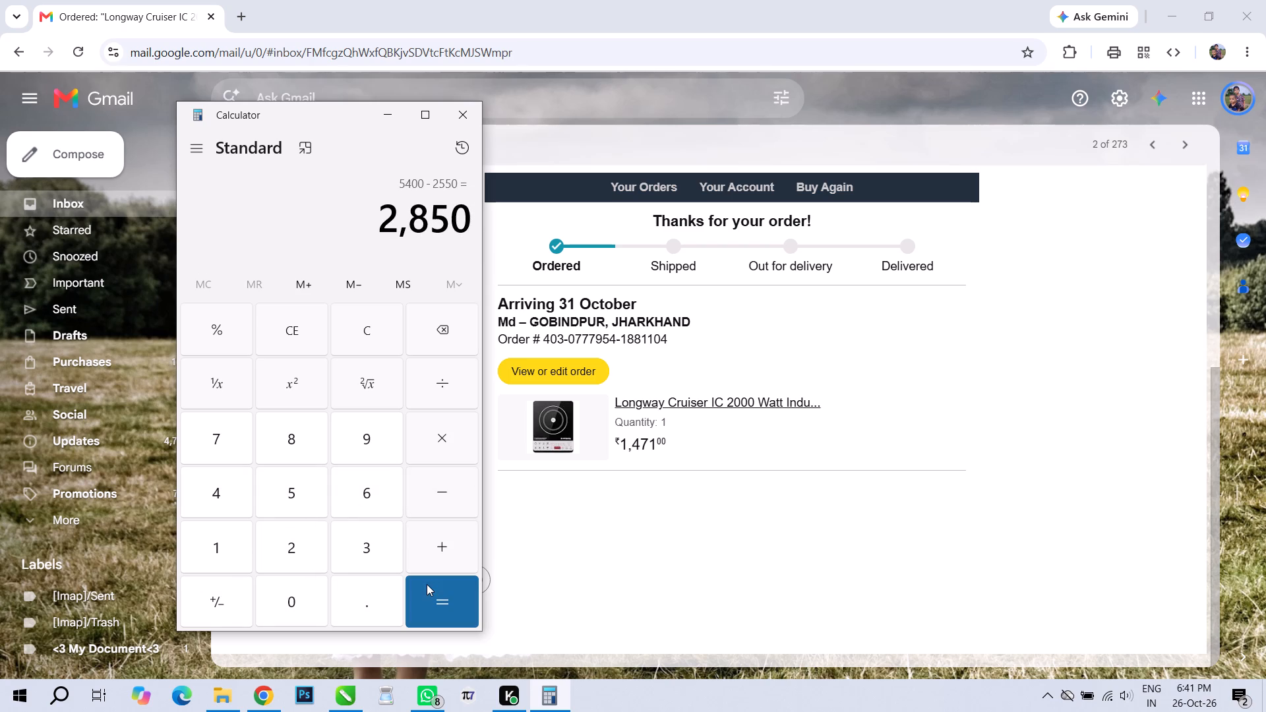
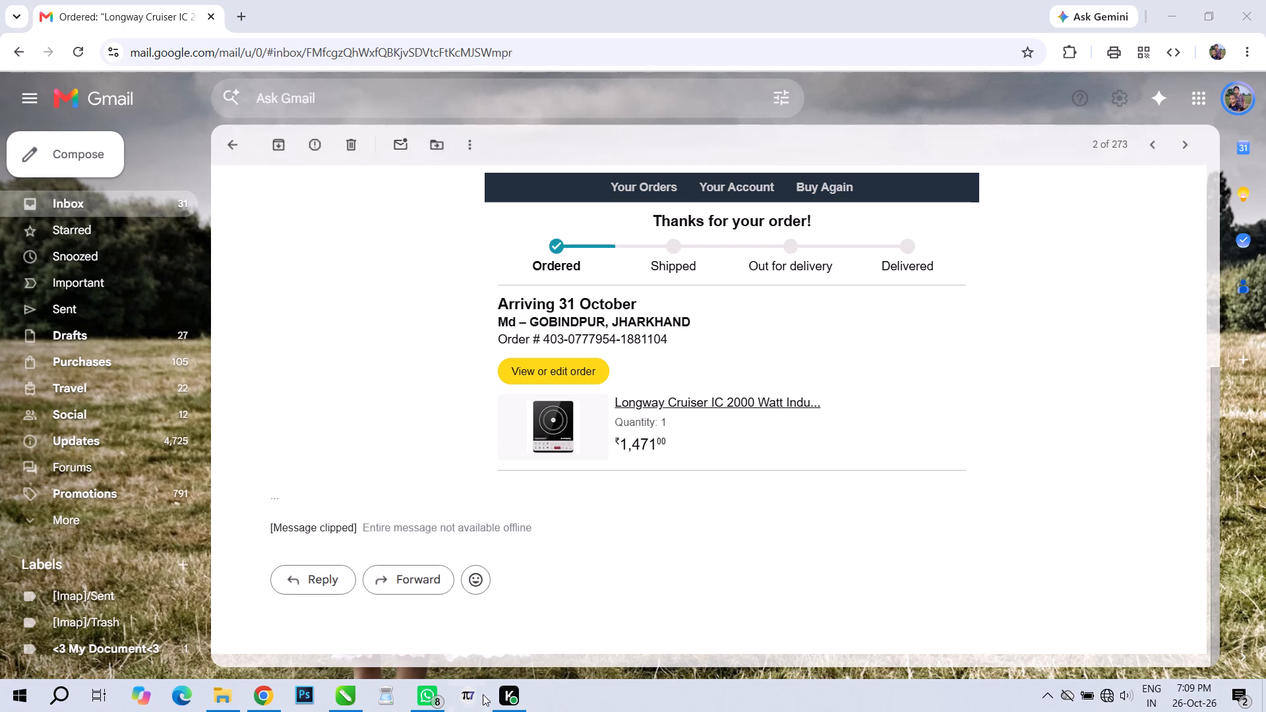
# Switch to CorelDRAW and select all objects of the upper invitation card on page 1, including its ornamental border.
pyautogui.click(344, 700)
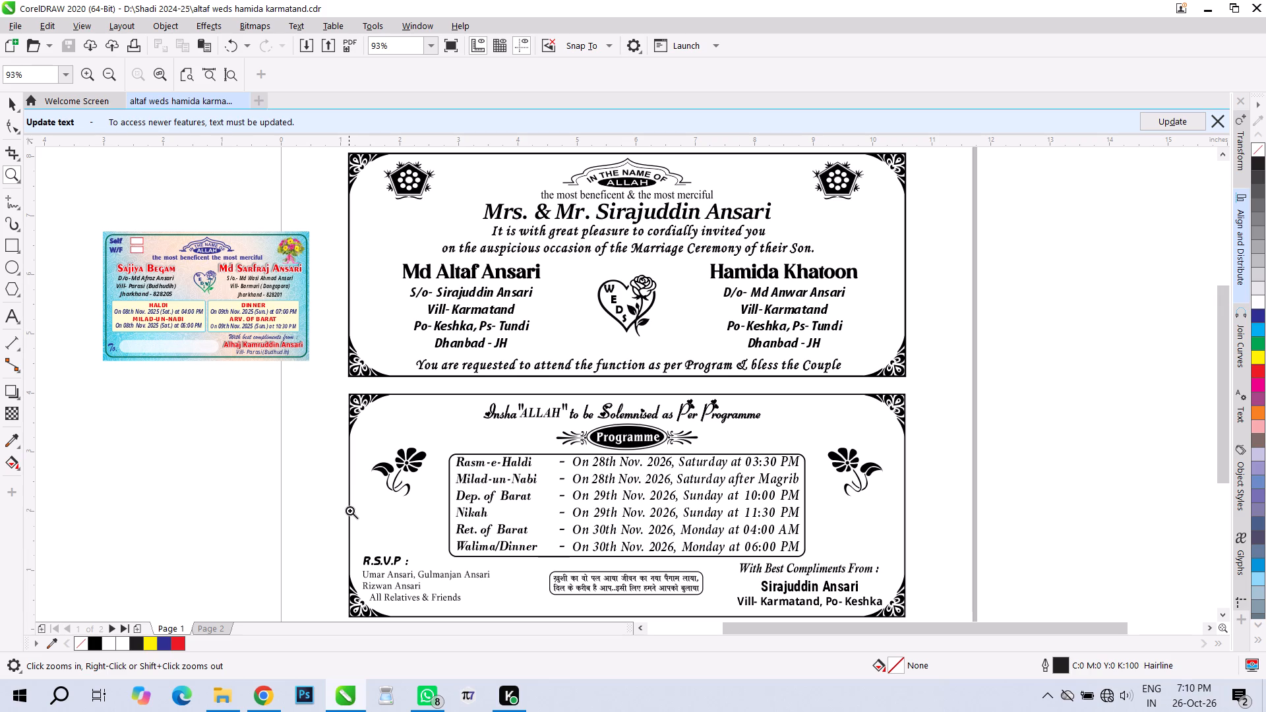
pyautogui.click(16, 111)
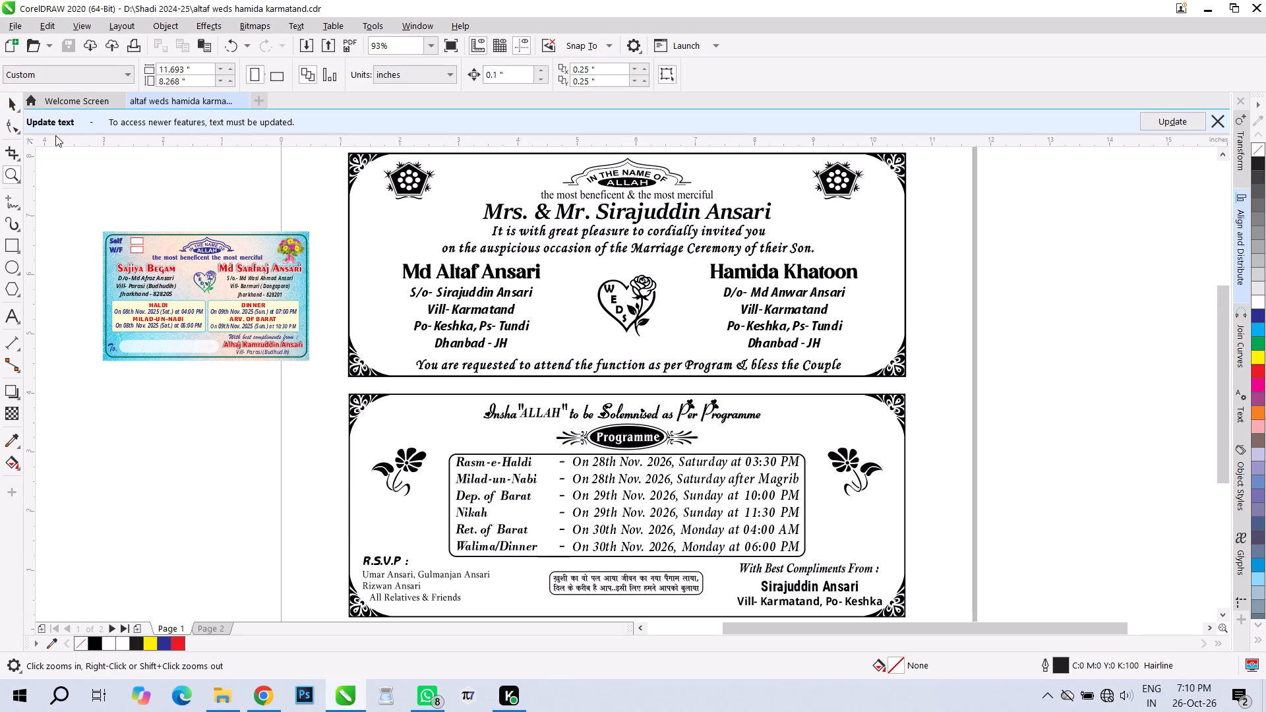
pyautogui.moveTo(338, 149); pyautogui.dragTo(932, 355)
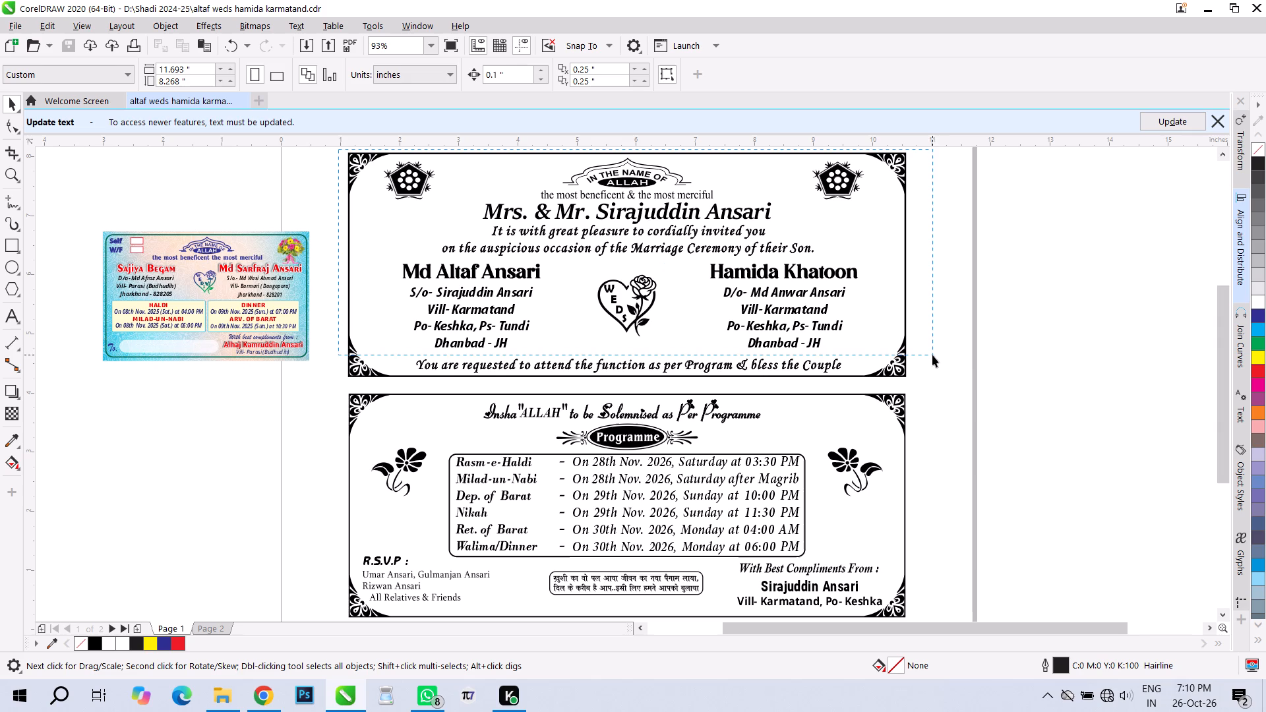
pyautogui.moveTo(932, 355); pyautogui.dragTo(952, 384)
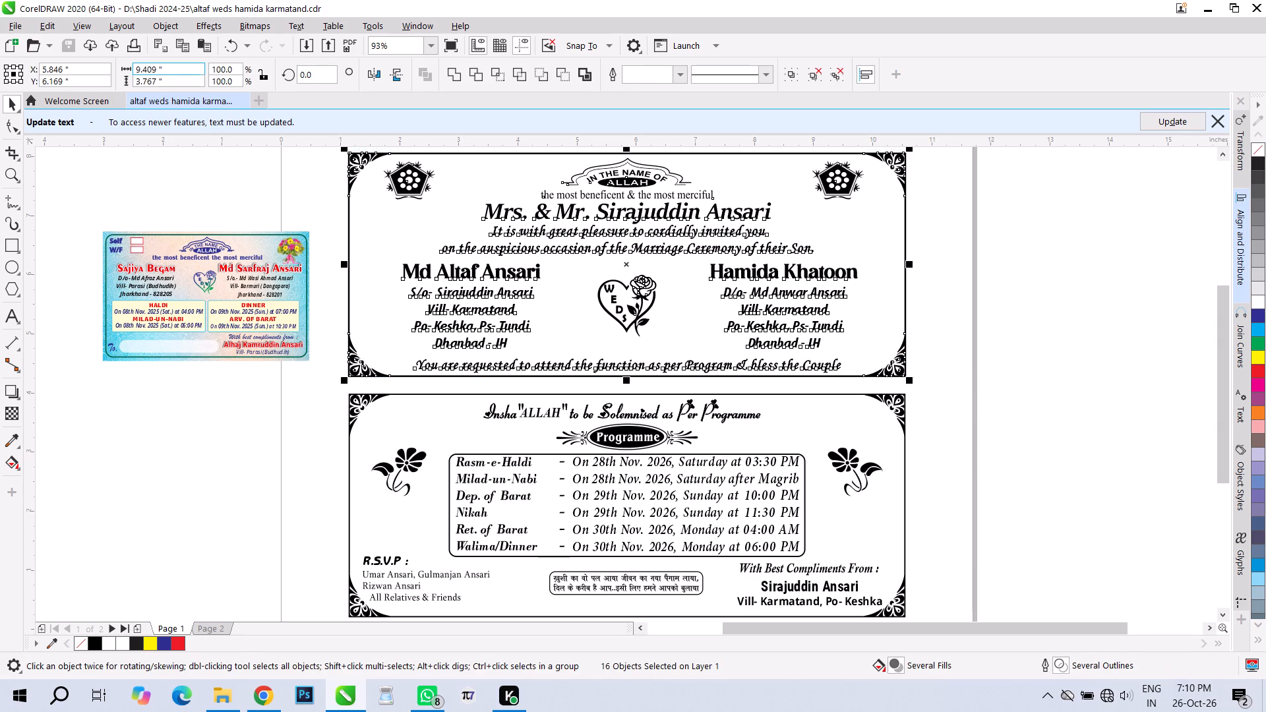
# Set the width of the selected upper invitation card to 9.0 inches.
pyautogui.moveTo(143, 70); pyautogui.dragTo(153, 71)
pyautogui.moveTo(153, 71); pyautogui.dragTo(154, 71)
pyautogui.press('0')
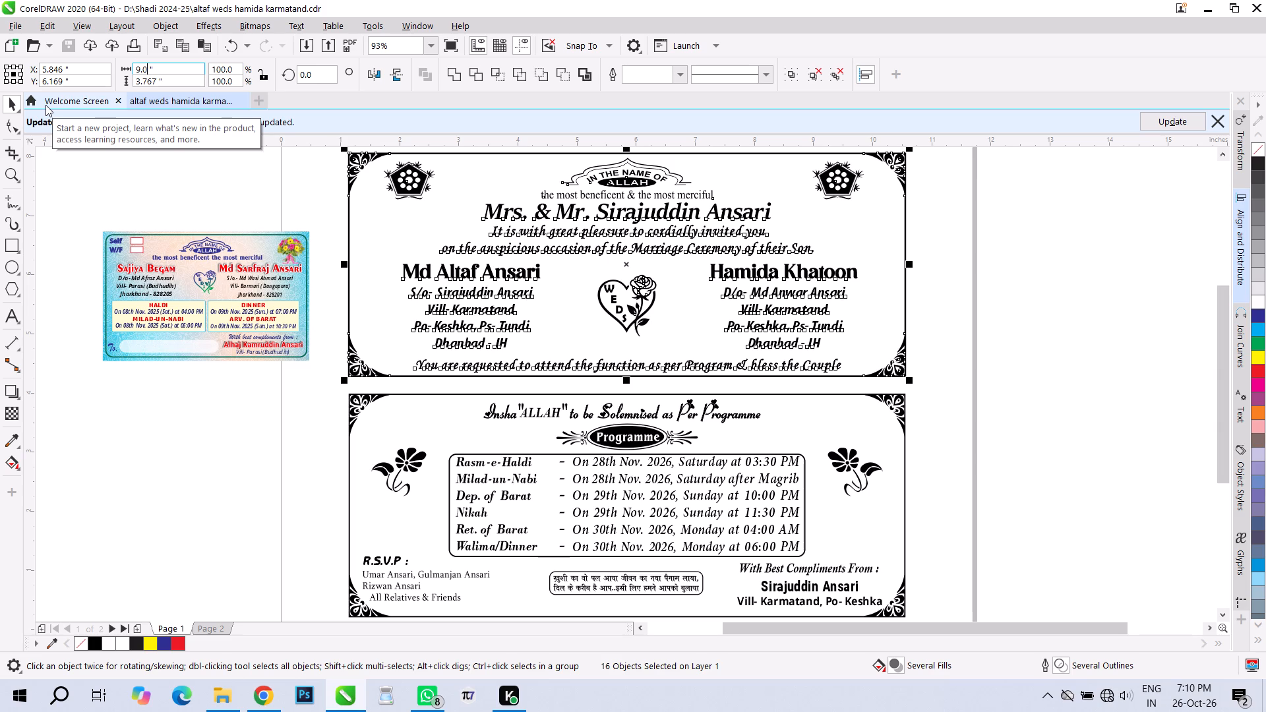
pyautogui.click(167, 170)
# Change the document's measurement units to centimeters.
pyautogui.click(386, 74)
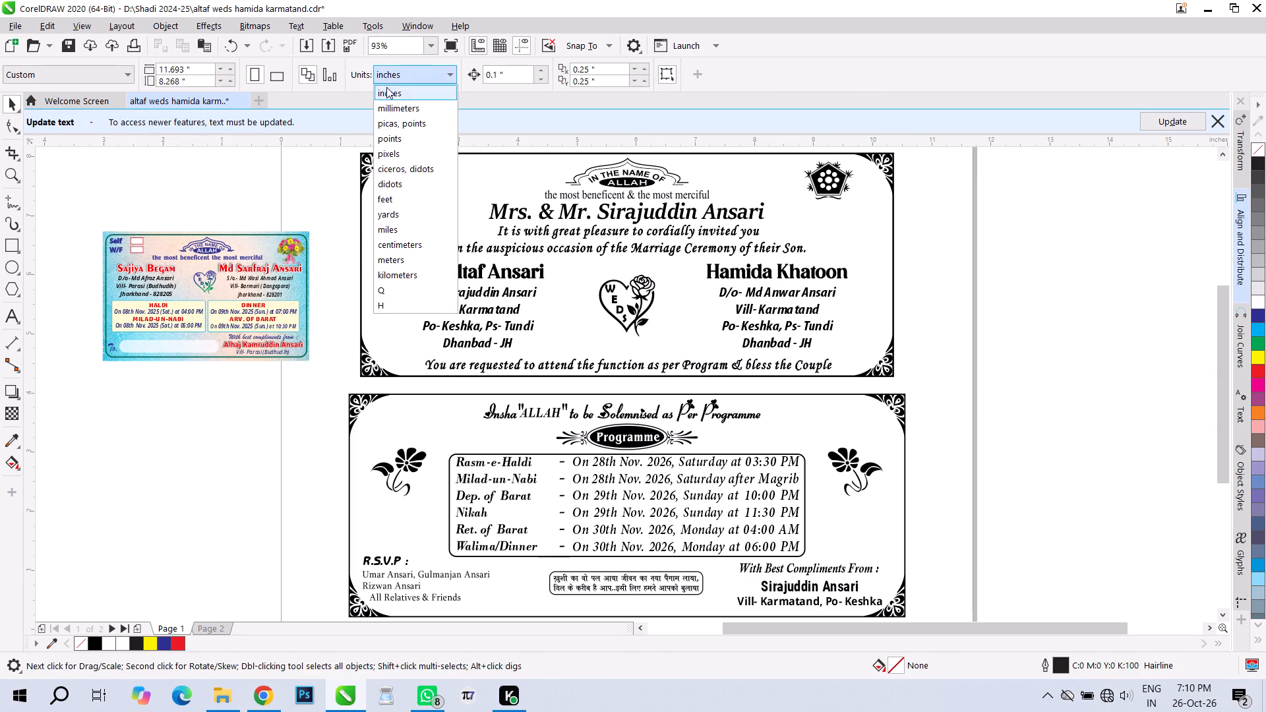
pyautogui.click(411, 246)
# Resize the whole upper invitation card, with all its contents, to 23 cm wide and 8.5 cm high.
pyautogui.moveTo(351, 150); pyautogui.dragTo(520, 251)
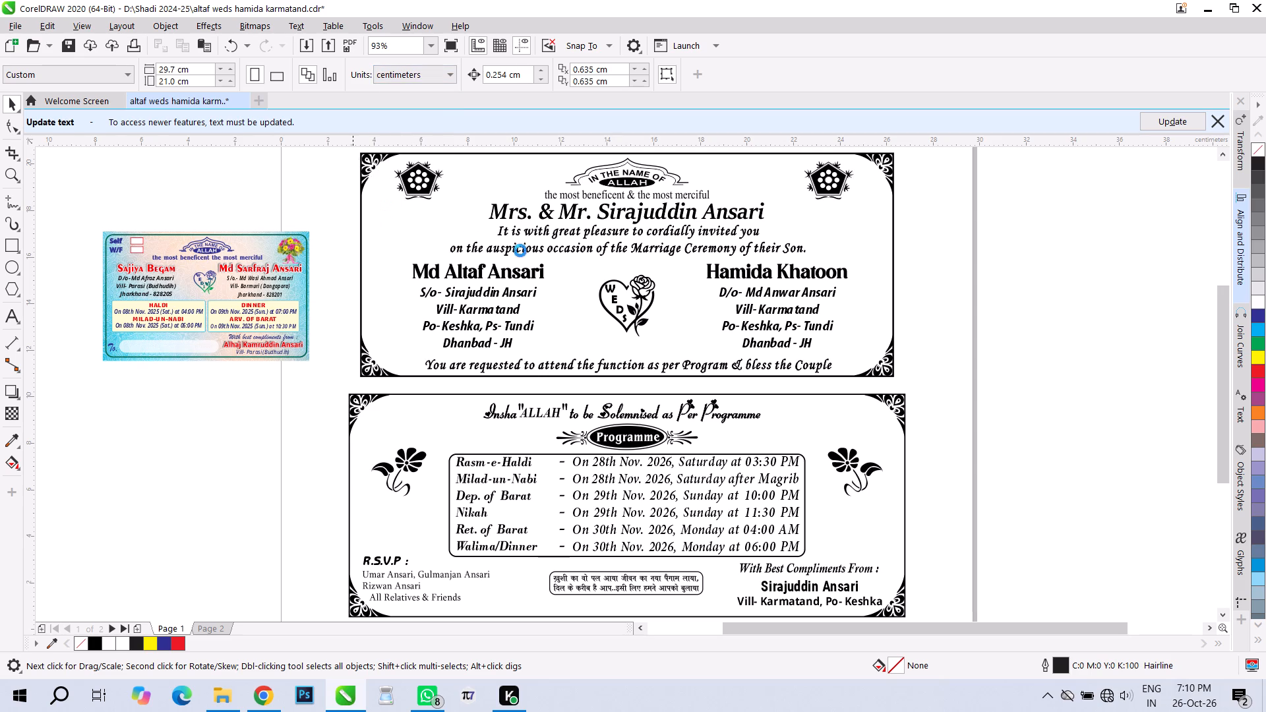
pyautogui.moveTo(520, 251); pyautogui.dragTo(915, 382)
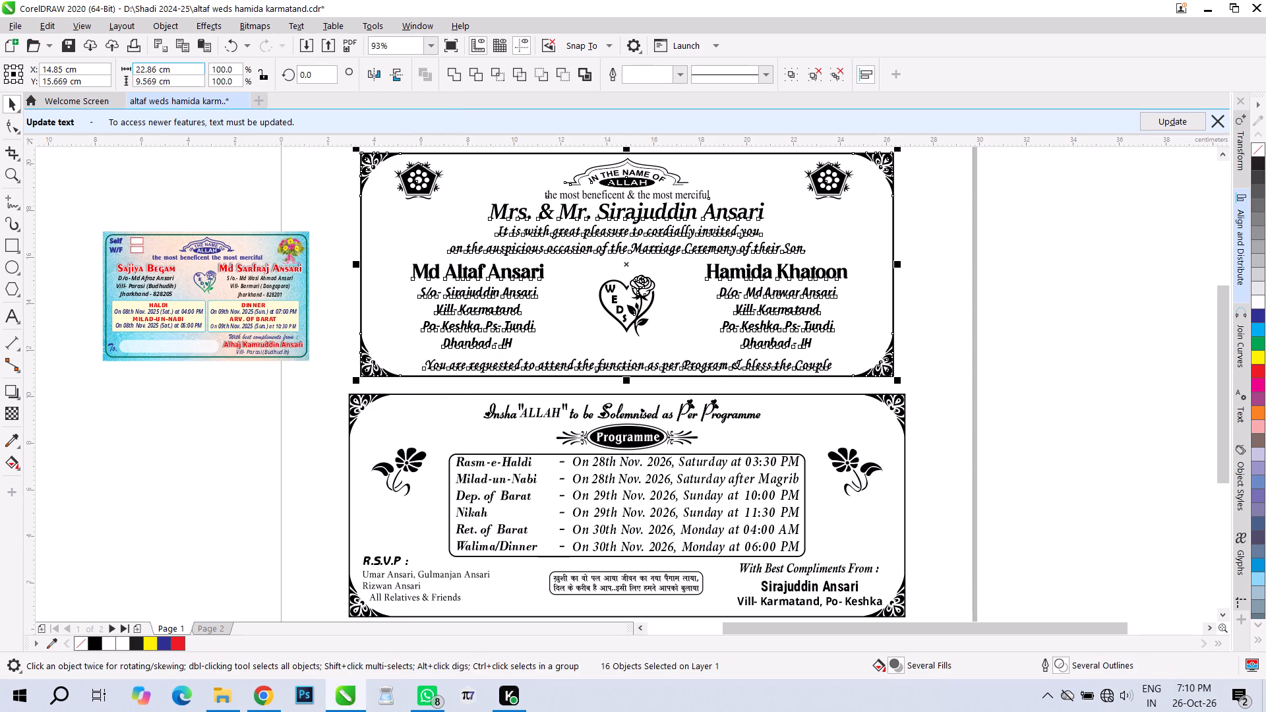
pyautogui.moveTo(174, 69); pyautogui.dragTo(109, 65)
pyautogui.write('23')
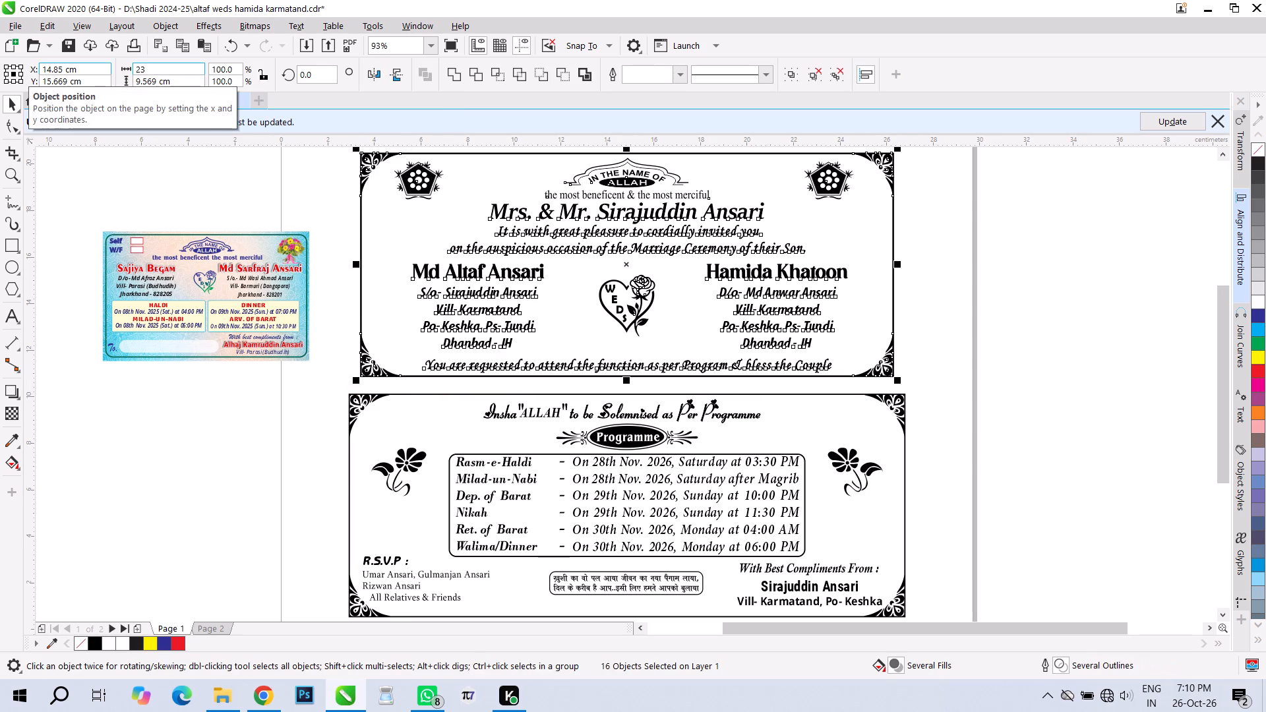
pyautogui.press('Tab')
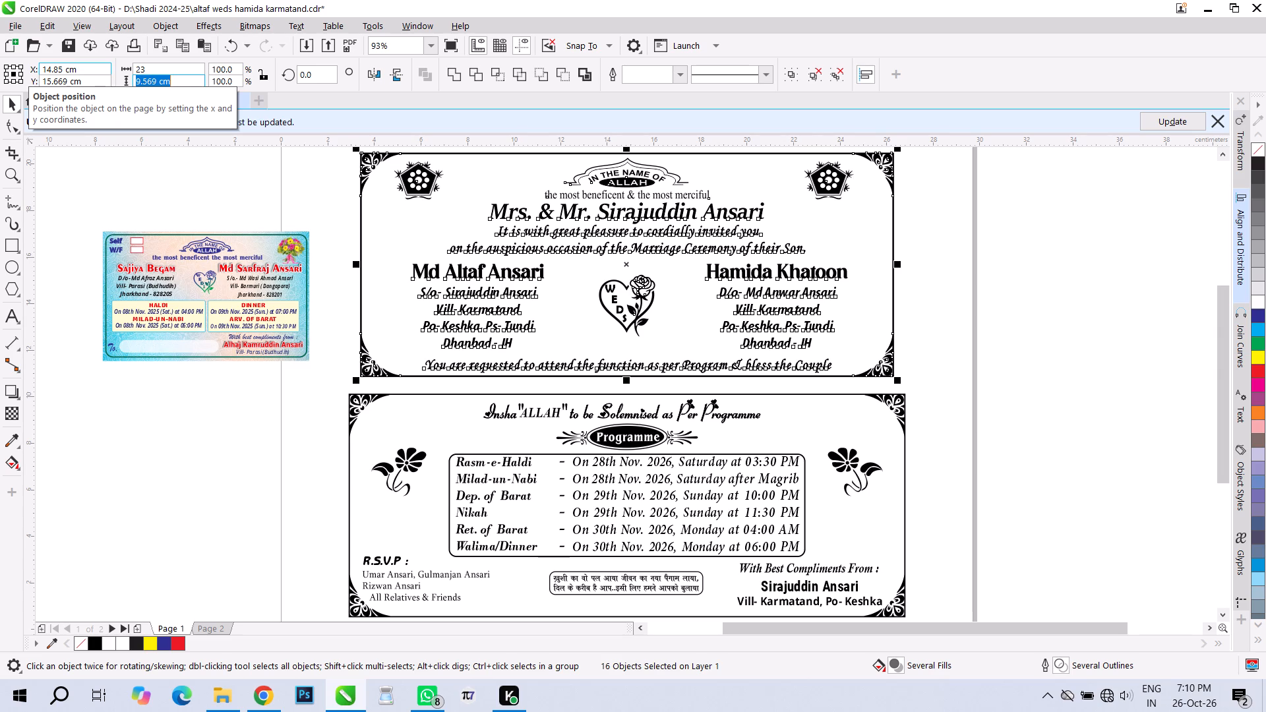
pyautogui.write('8.5')
pyautogui.press('Return')
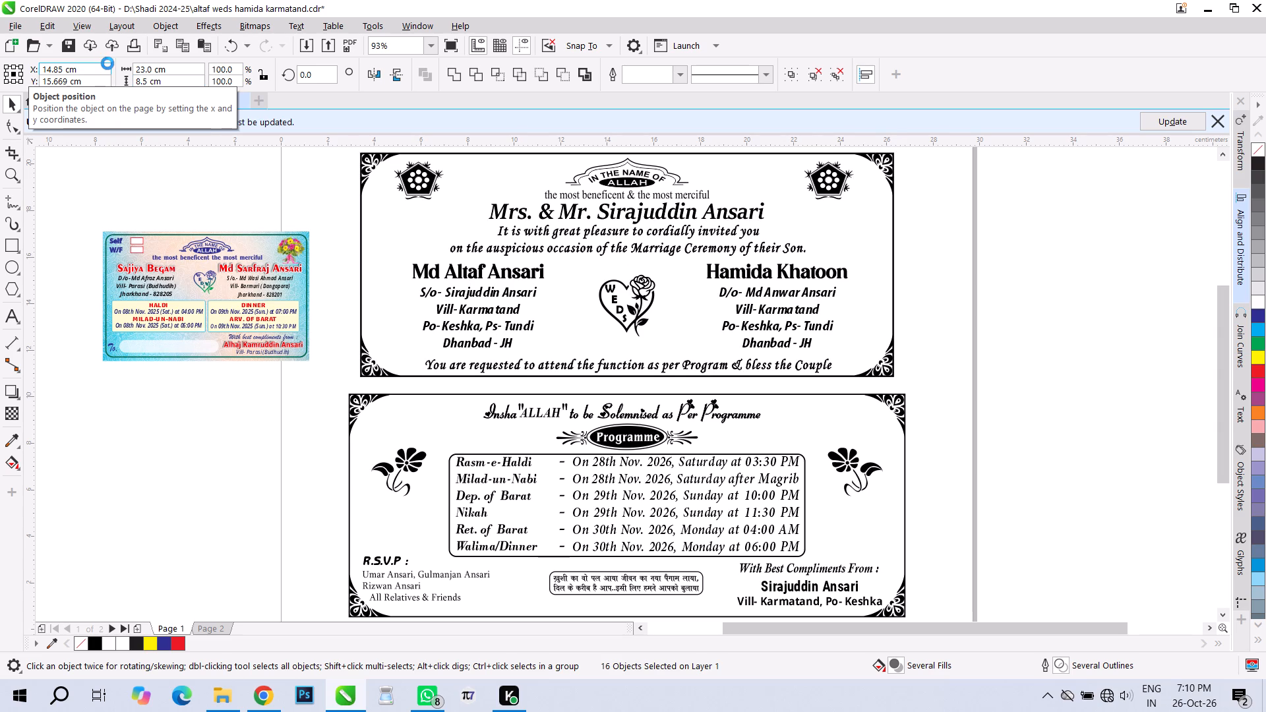
pyautogui.click(1025, 268)
# Select the entire Programme card and repeat the resize on it, making it 23 cm by 8.5 cm.
pyautogui.click(894, 403)
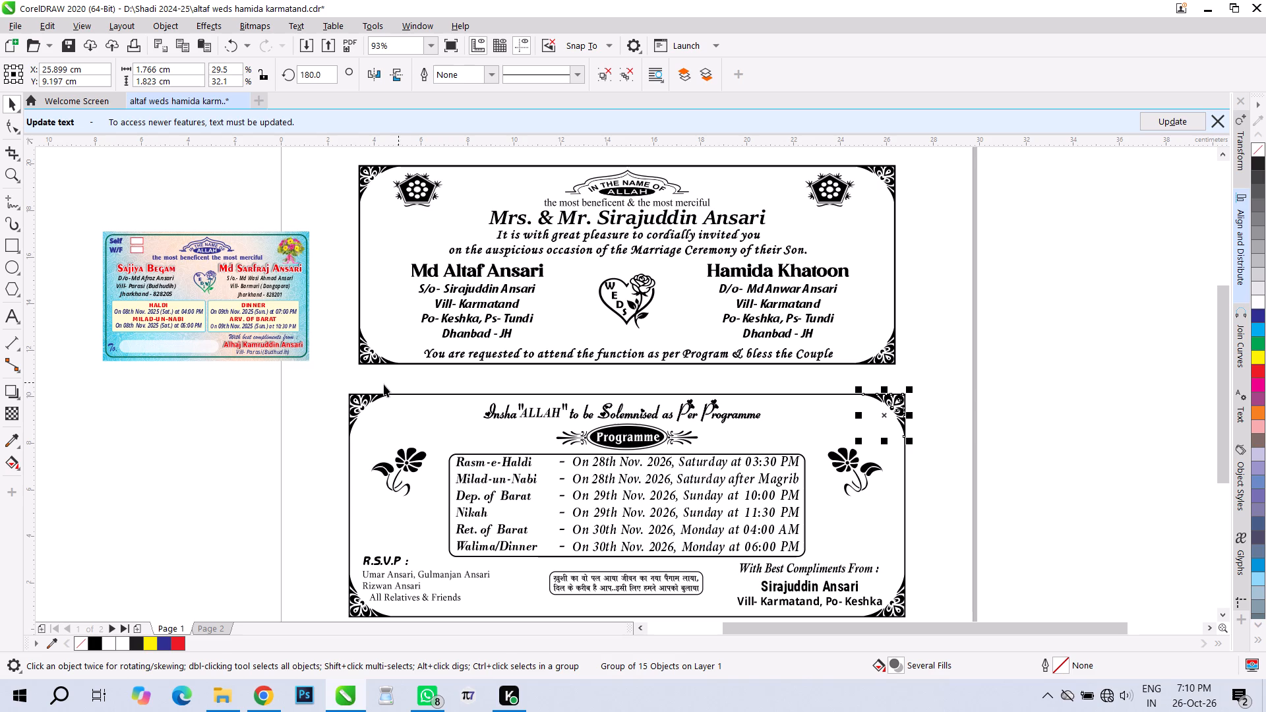
pyautogui.moveTo(914, 618); pyautogui.dragTo(438, 440)
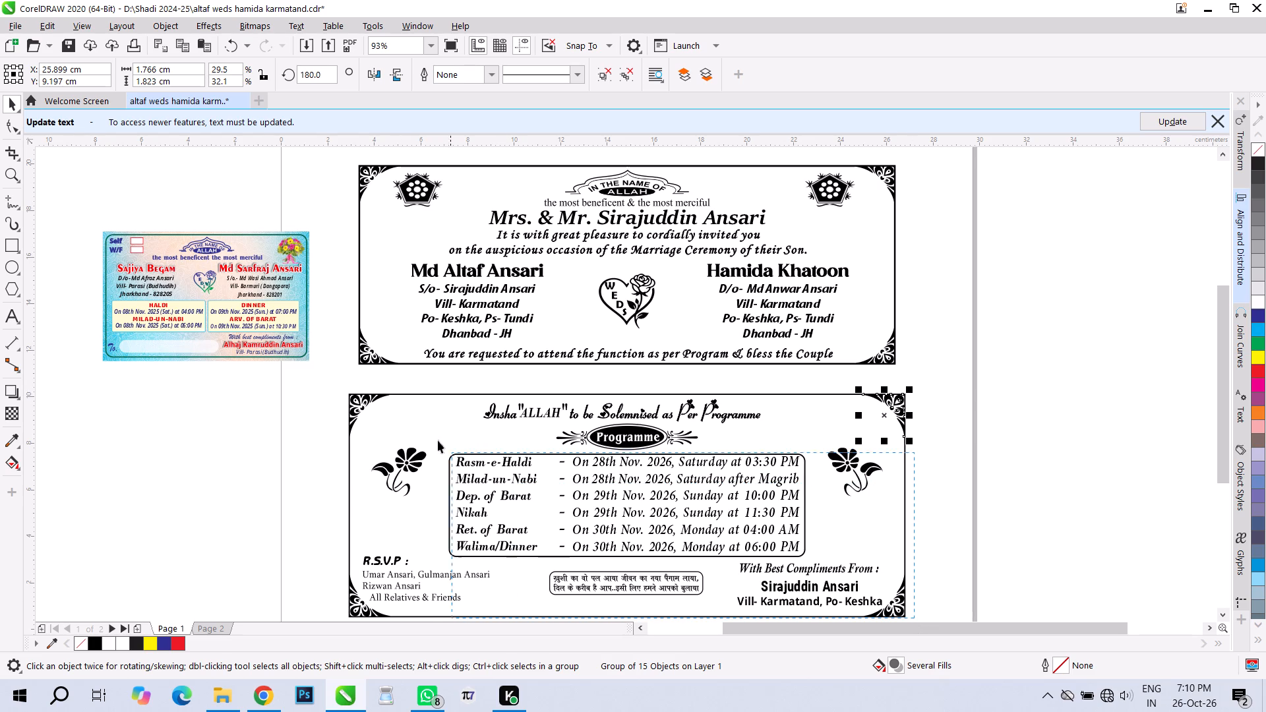
pyautogui.moveTo(438, 440); pyautogui.dragTo(342, 383)
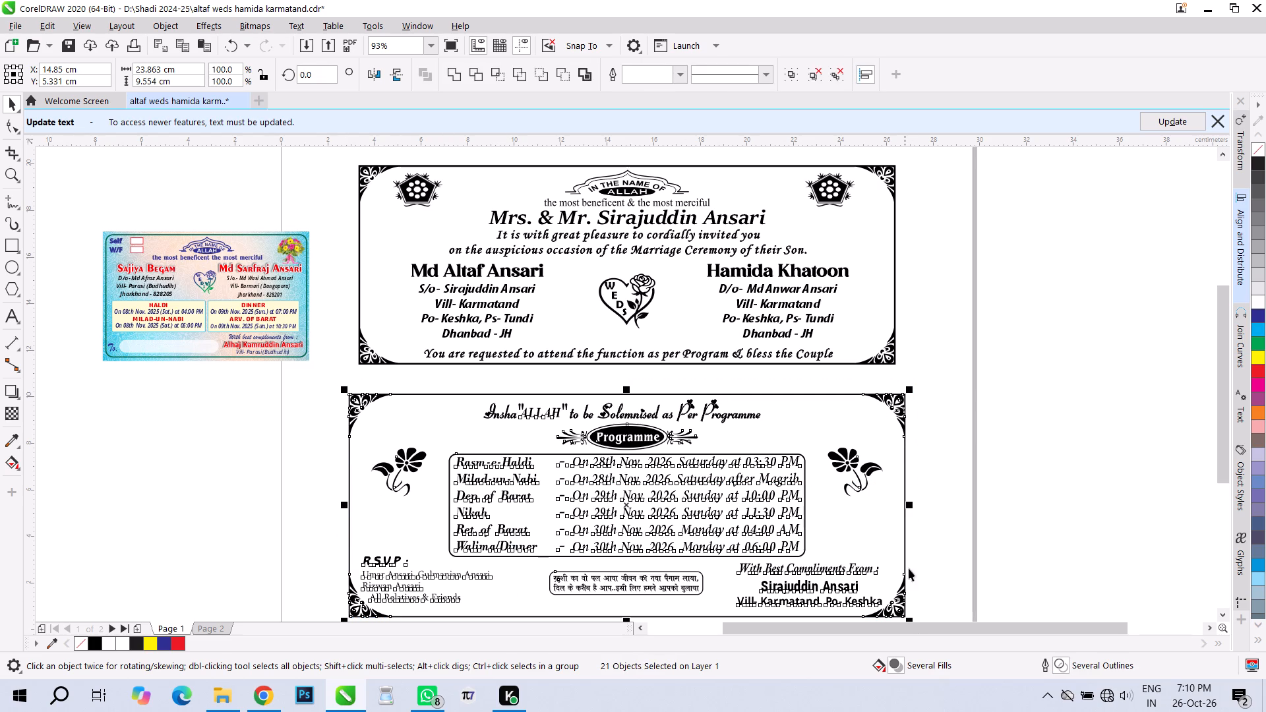
pyautogui.click(924, 615)
pyautogui.moveTo(917, 619); pyautogui.dragTo(826, 593)
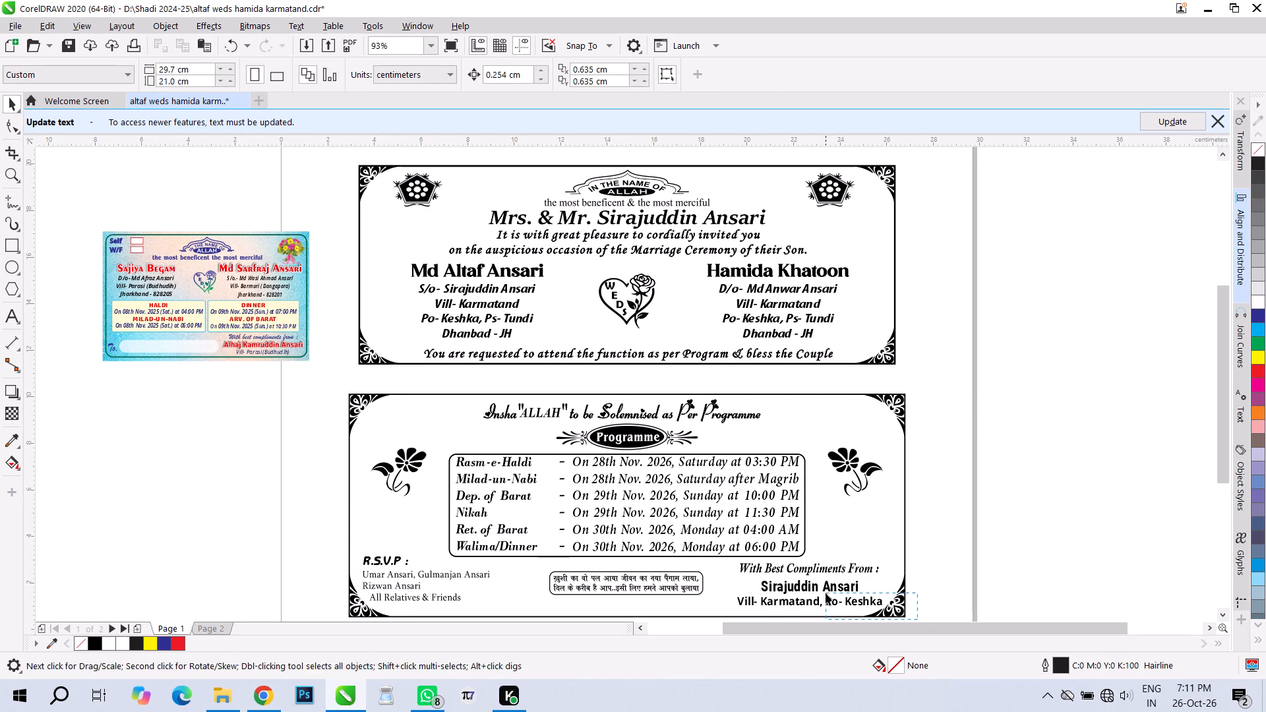
pyautogui.moveTo(826, 593); pyautogui.dragTo(337, 383)
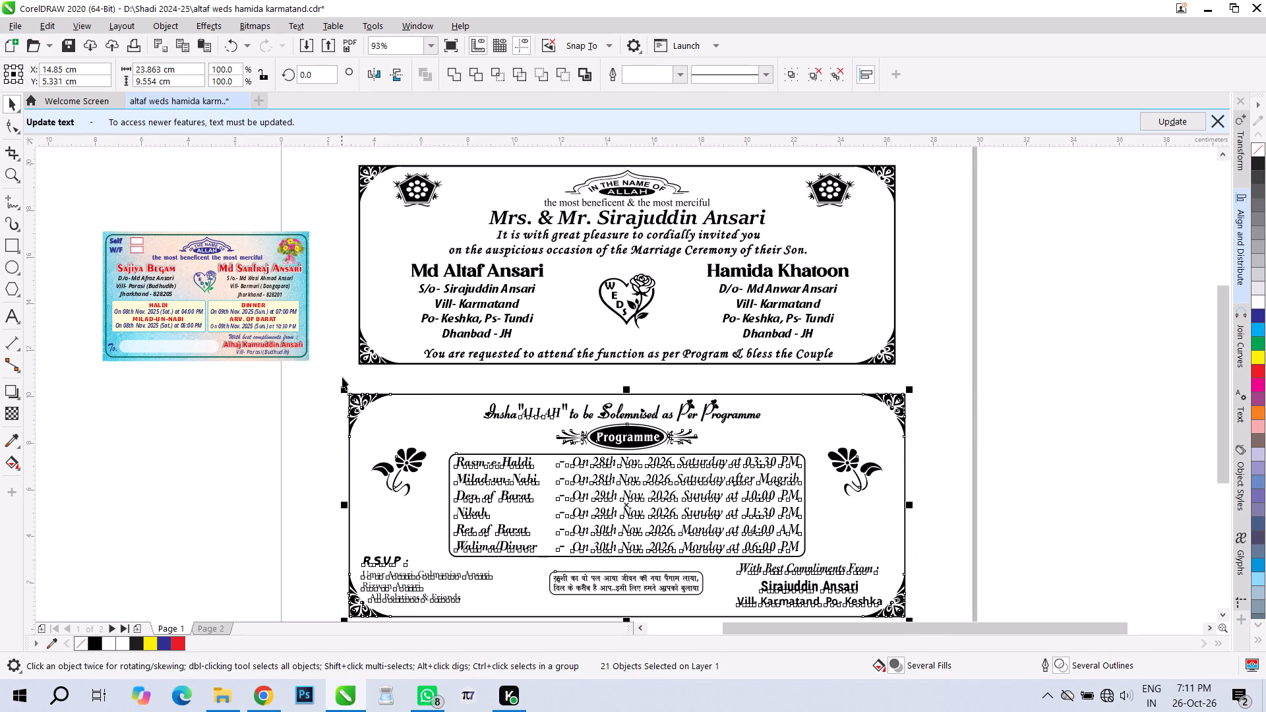
pyautogui.hotkey('ctrl', 'r')
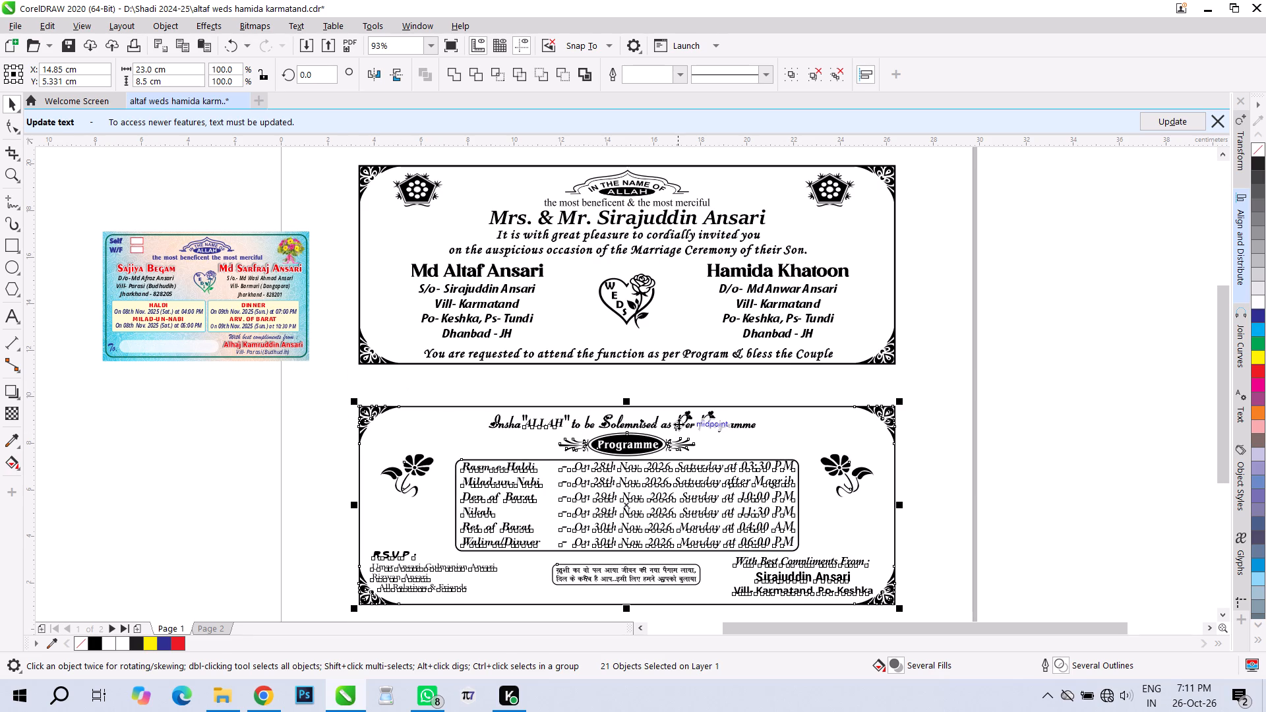
# Move the Programme card straight up by about 1 cm, closer to the invitation card above it.
pyautogui.moveTo(678, 421); pyautogui.dragTo(681, 396)
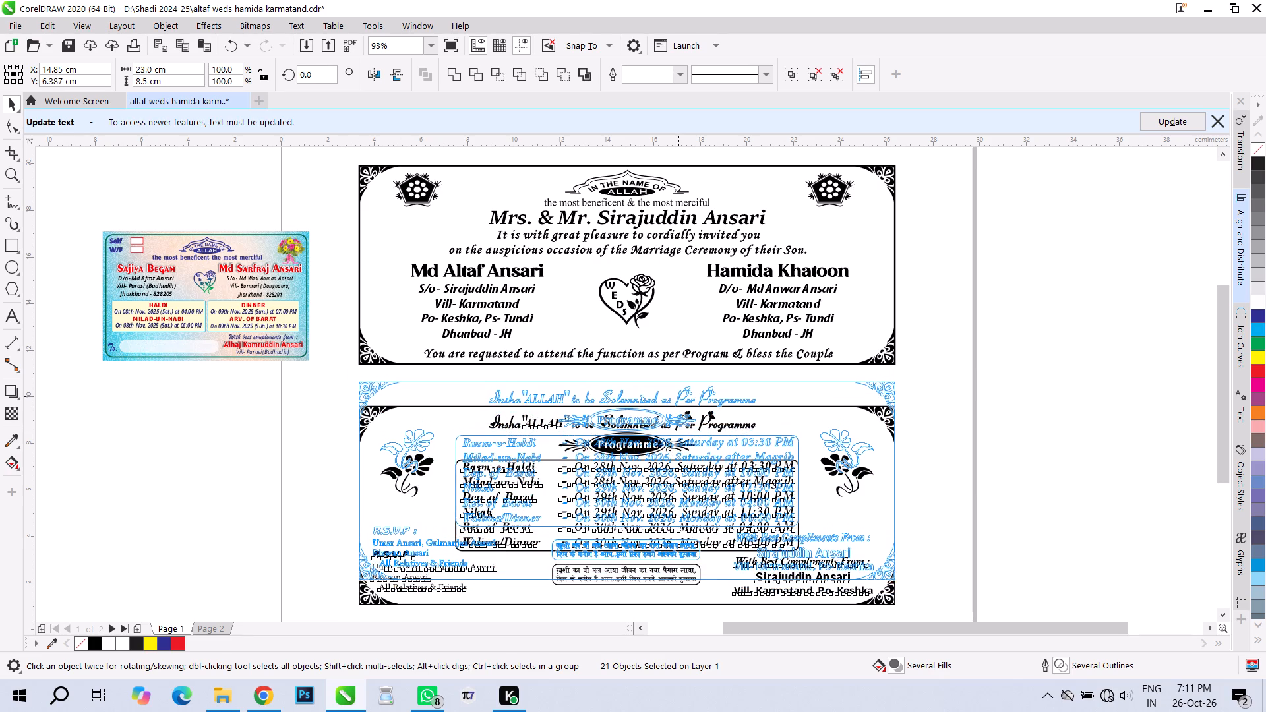
pyautogui.moveTo(681, 396); pyautogui.dragTo(681, 398)
pyautogui.click(963, 372)
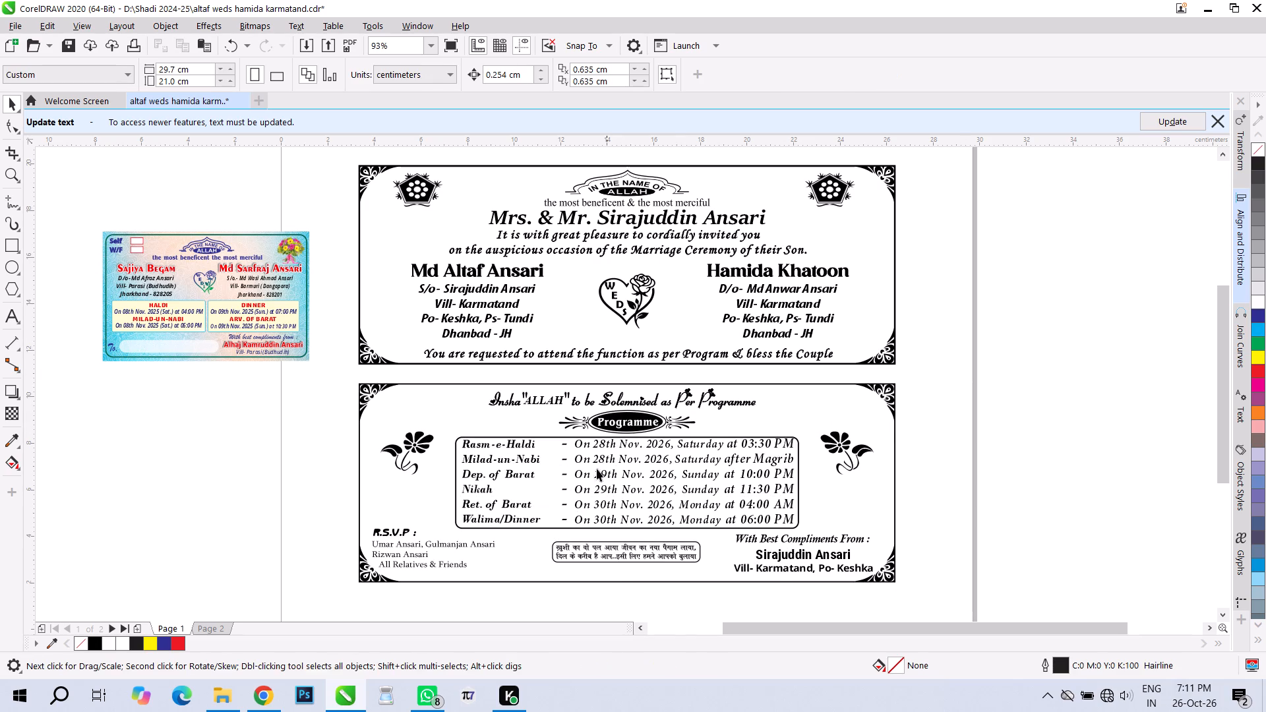
# Stretch the groom's name and family address block on the upper card slightly upward, to about 3.22 cm high.
pyautogui.press('z')
pyautogui.moveTo(353, 165); pyautogui.dragTo(752, 352)
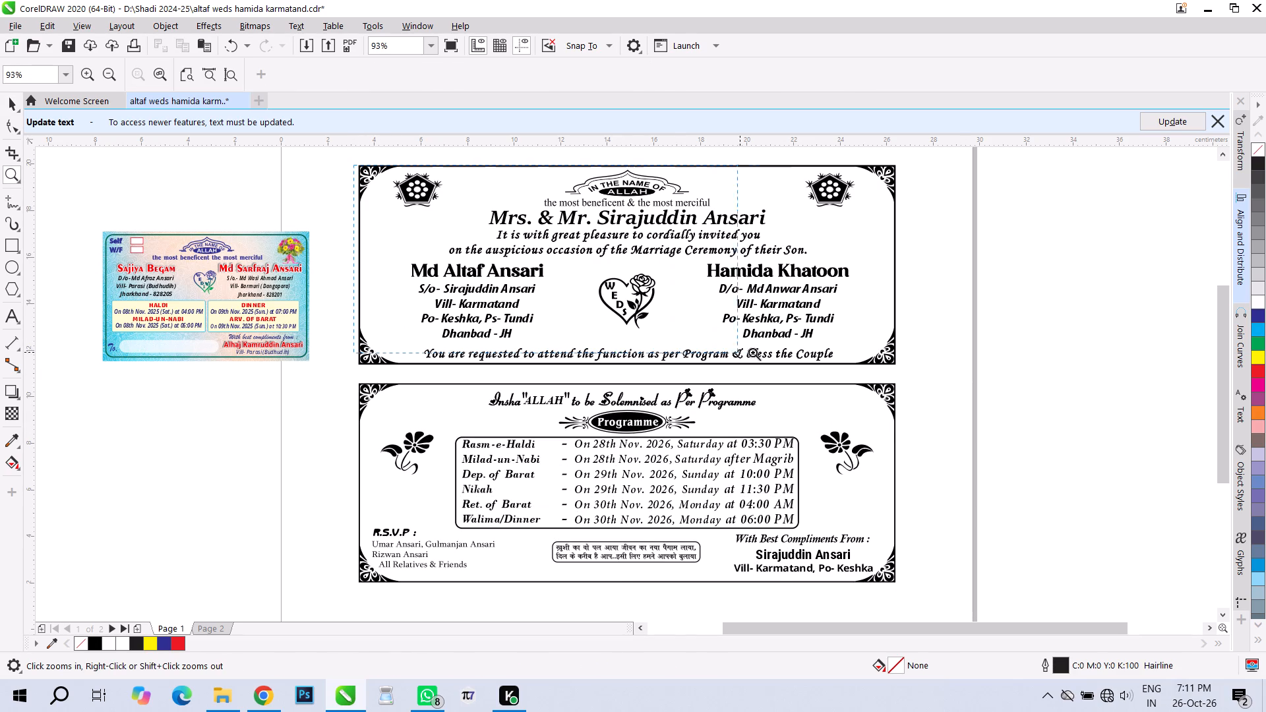
pyautogui.moveTo(752, 352); pyautogui.dragTo(879, 371)
pyautogui.press('space')
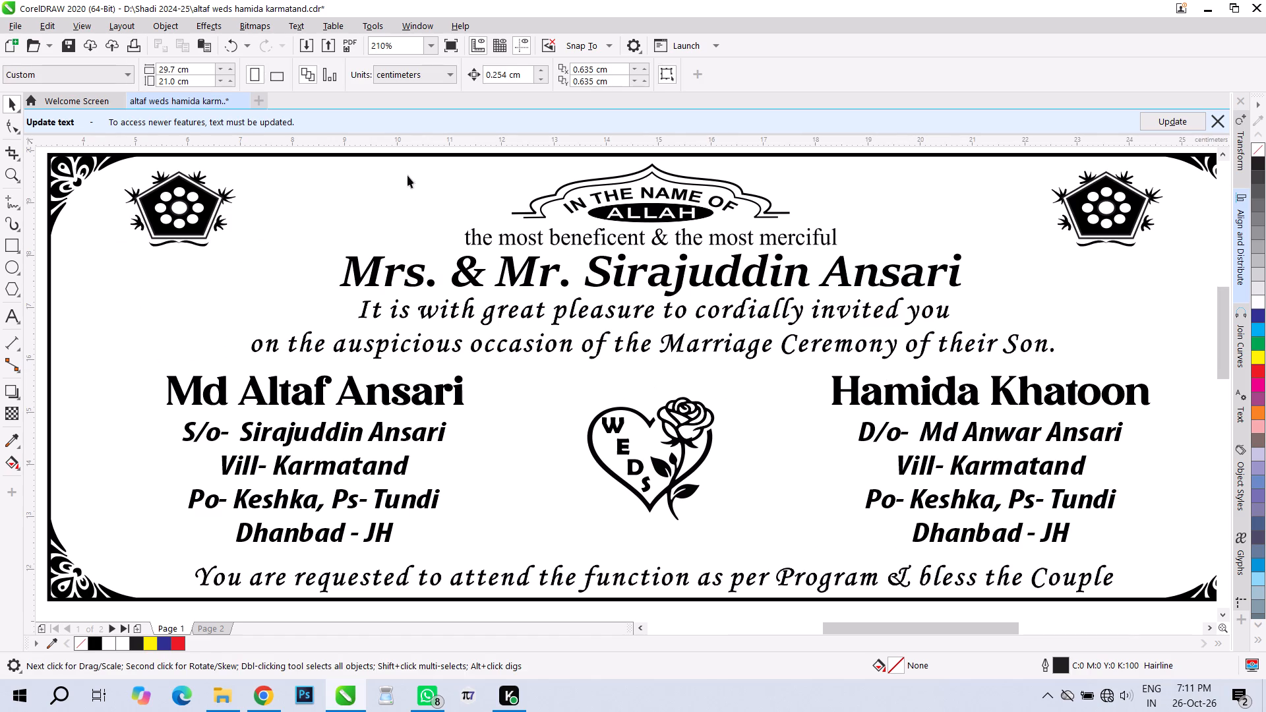
pyautogui.click(370, 150)
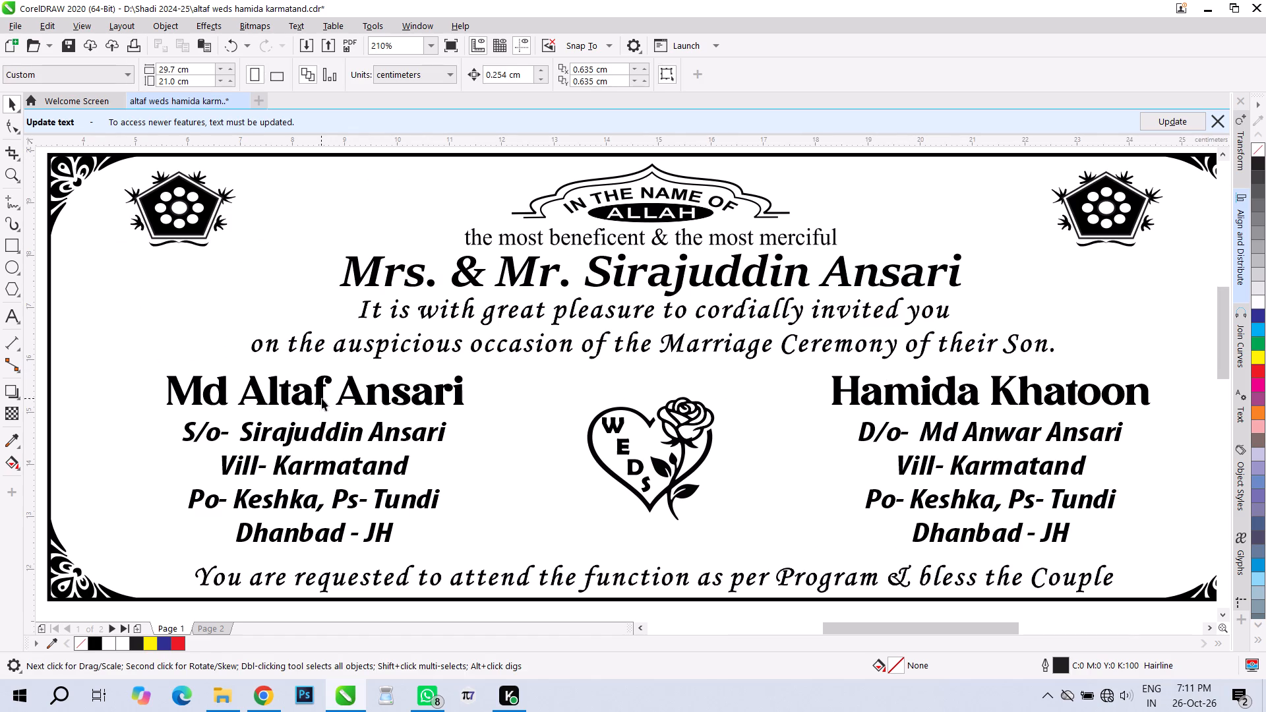
pyautogui.click(322, 398)
pyautogui.keyDown('shift'); pyautogui.click(320, 433); pyautogui.keyUp('shift')
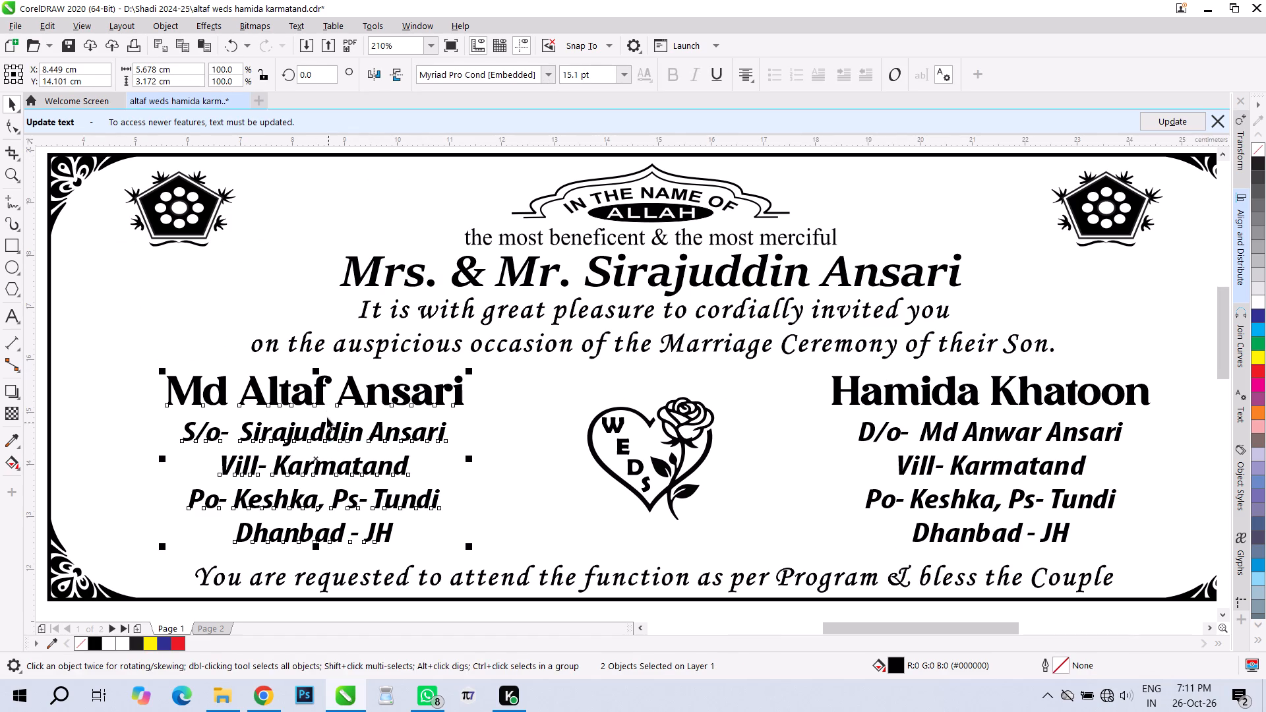
pyautogui.click(317, 370)
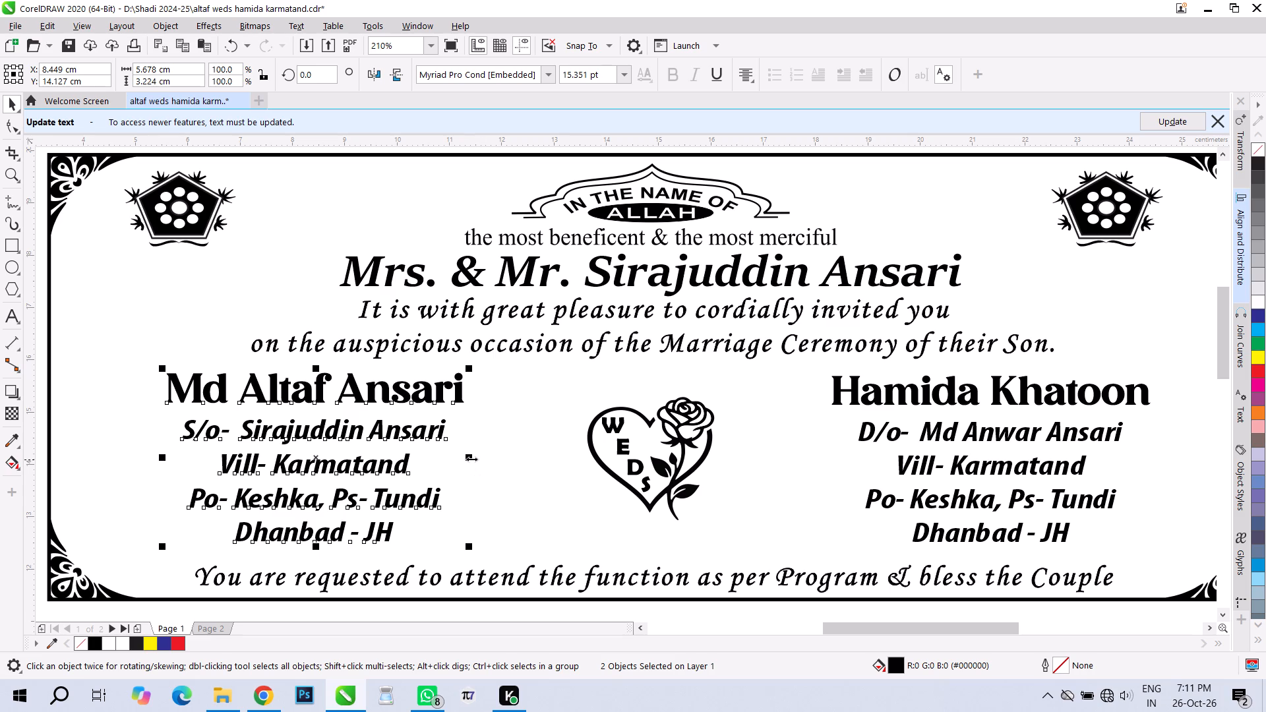
# Repeat the same upward stretch on the bride's name and family address block.
pyautogui.click(1011, 436)
pyautogui.keyDown('shift'); pyautogui.click(1014, 404); pyautogui.keyUp('shift')
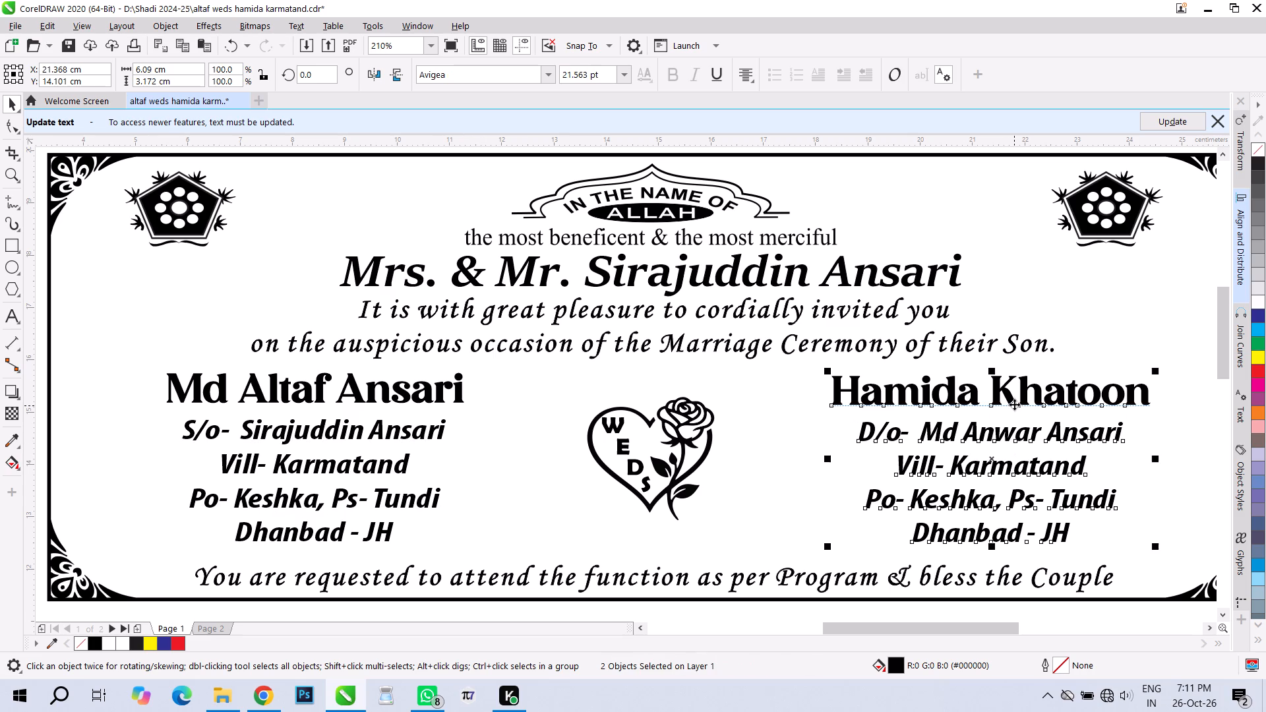
pyautogui.hotkey('ctrl', 'r')
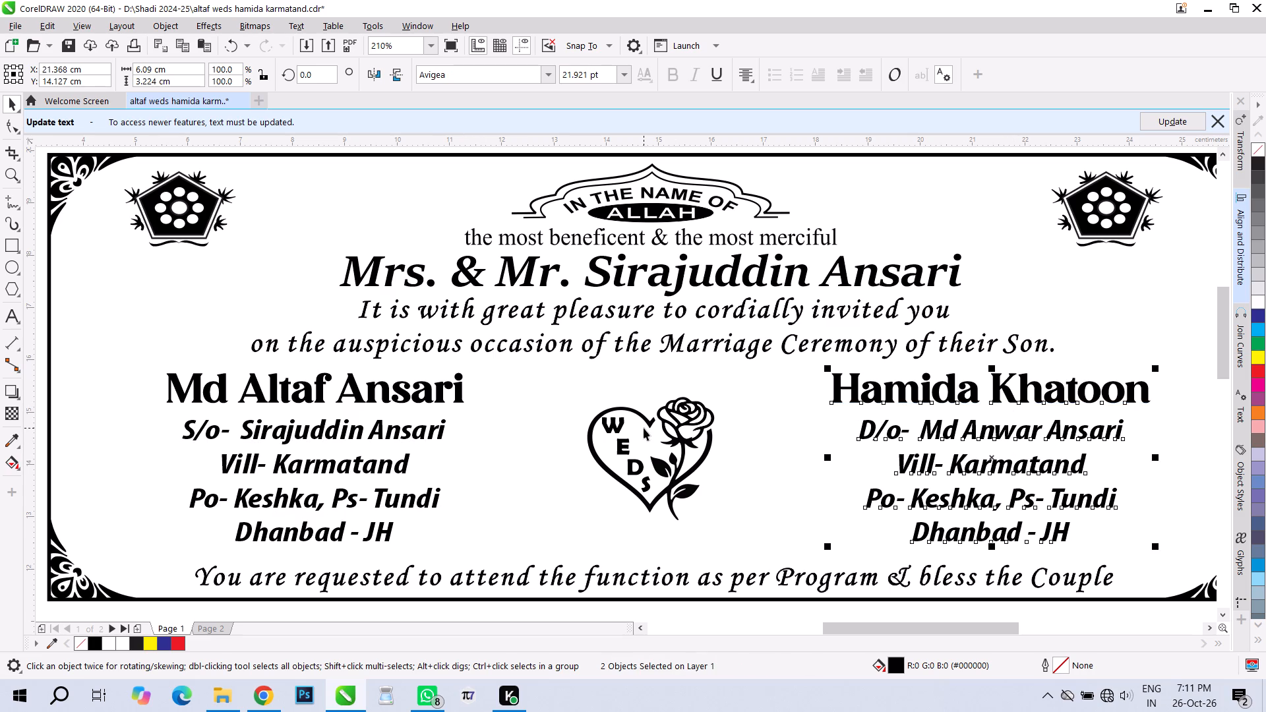
# Scale down the "You are requested to attend the function" line about its centre to about 16.45 cm wide.
pyautogui.scroll(-1, 409, 392)
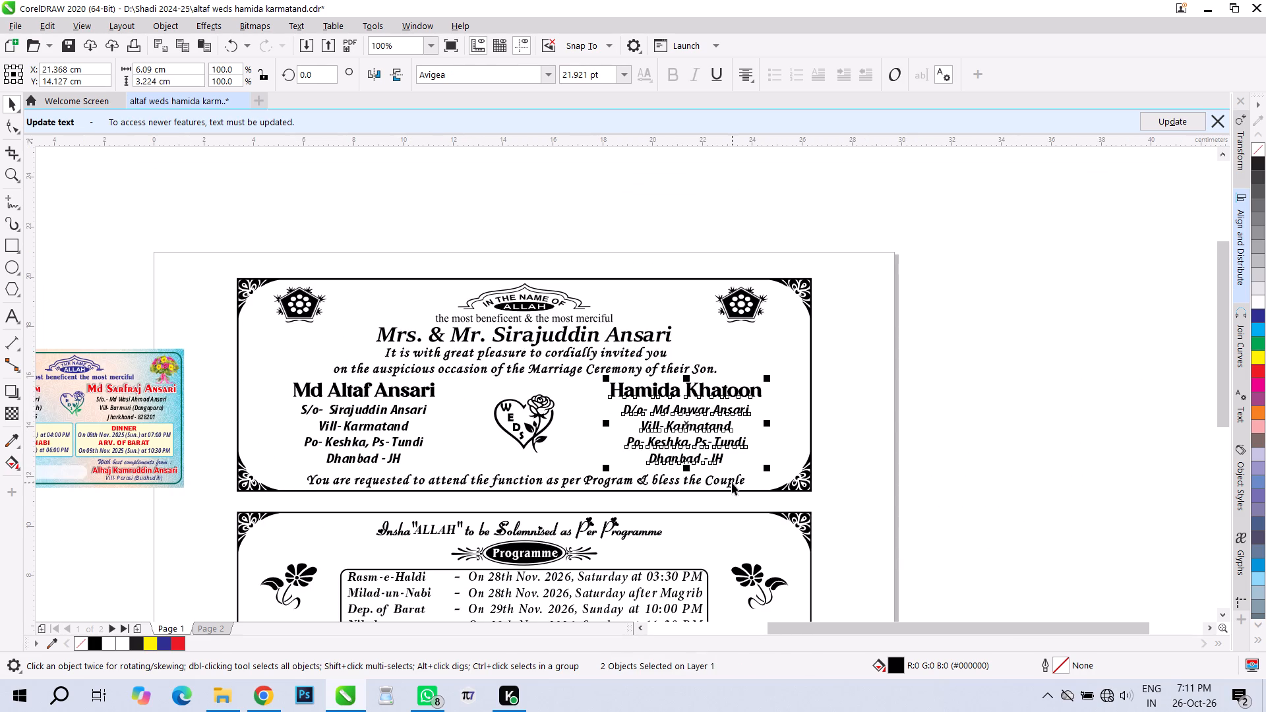
pyautogui.click(732, 483)
pyautogui.keyDown('shift'); pyautogui.click(756, 470); pyautogui.keyUp('shift')
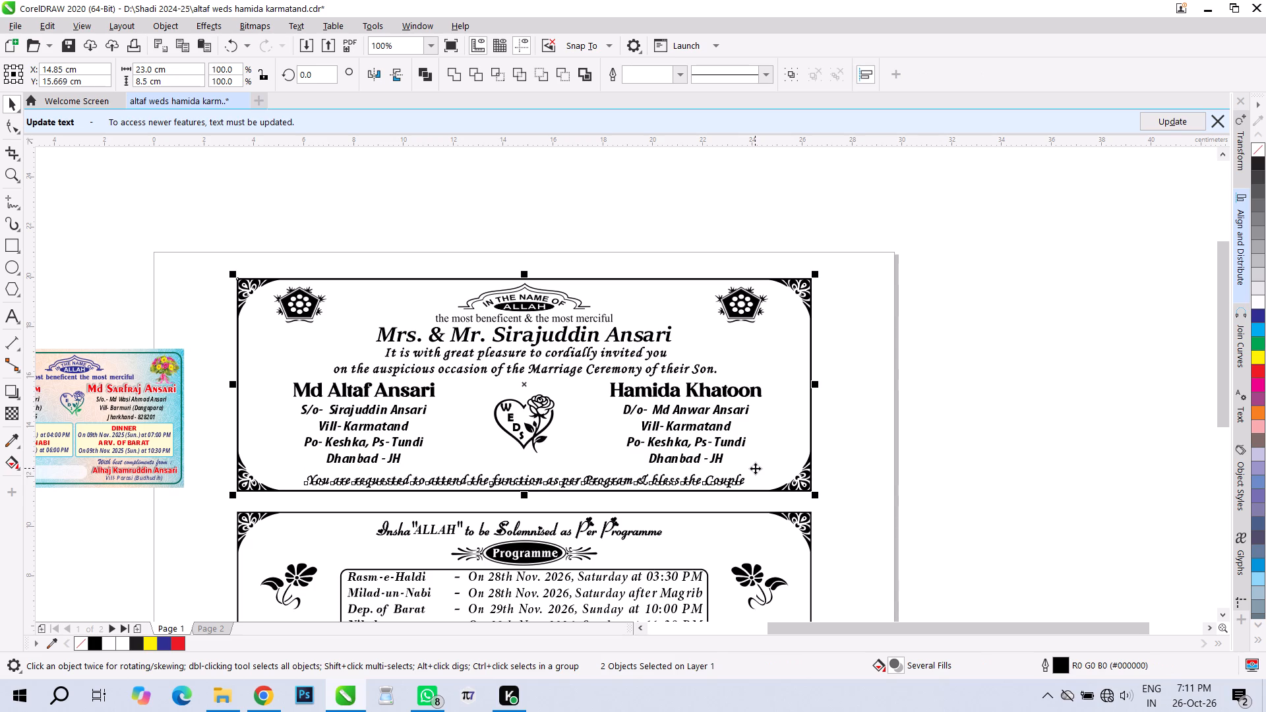
pyautogui.click(895, 452)
pyautogui.click(737, 481)
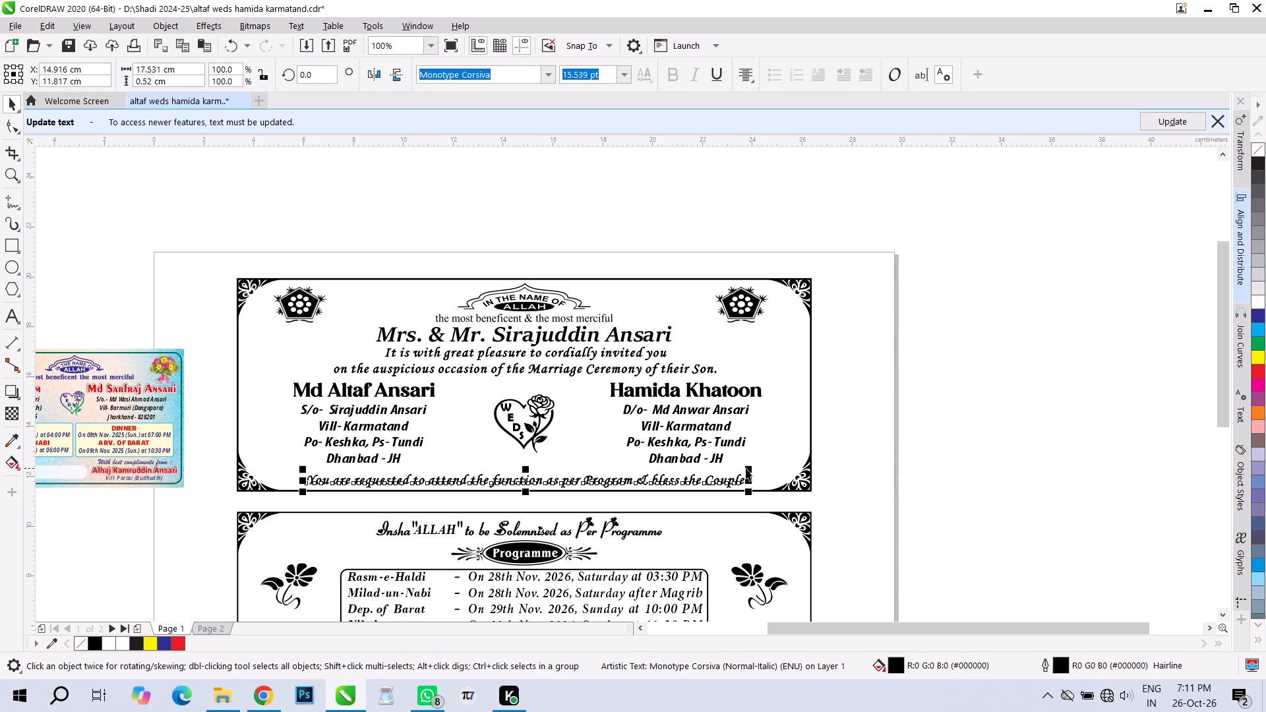
pyautogui.moveTo(746, 468); pyautogui.dragTo(737, 464)
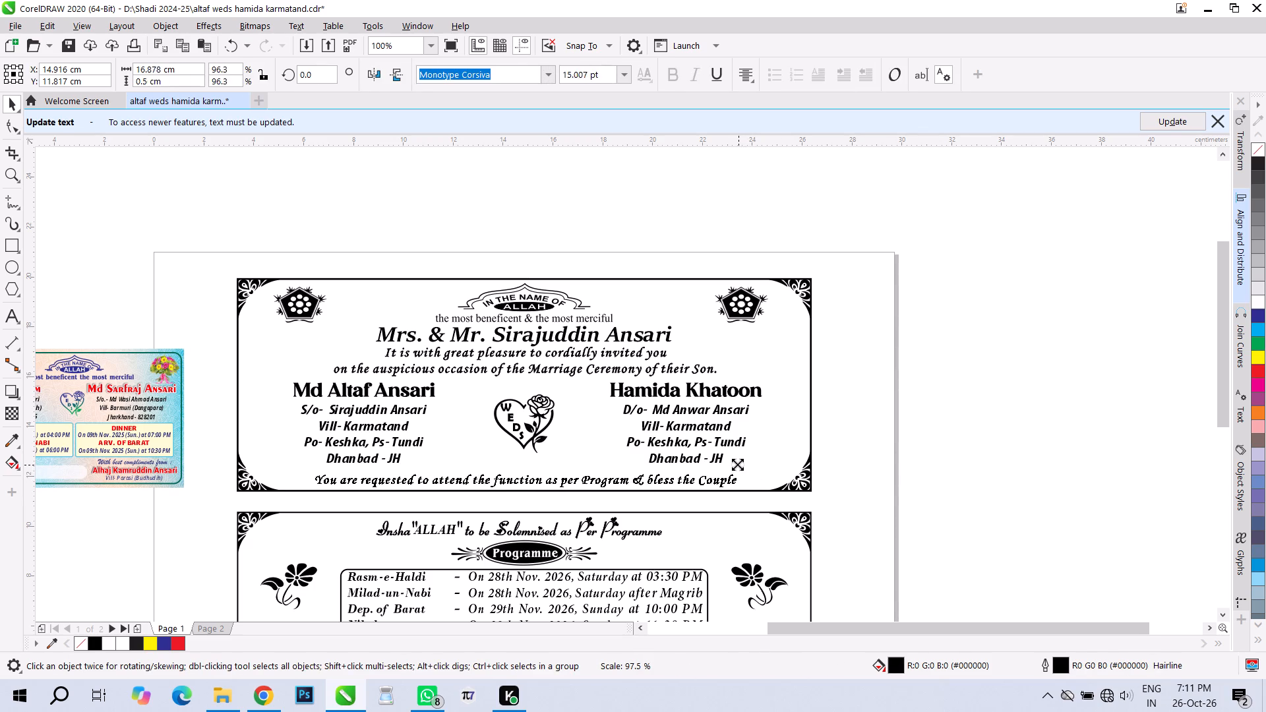
pyautogui.moveTo(737, 464); pyautogui.dragTo(733, 462)
pyautogui.click(876, 390)
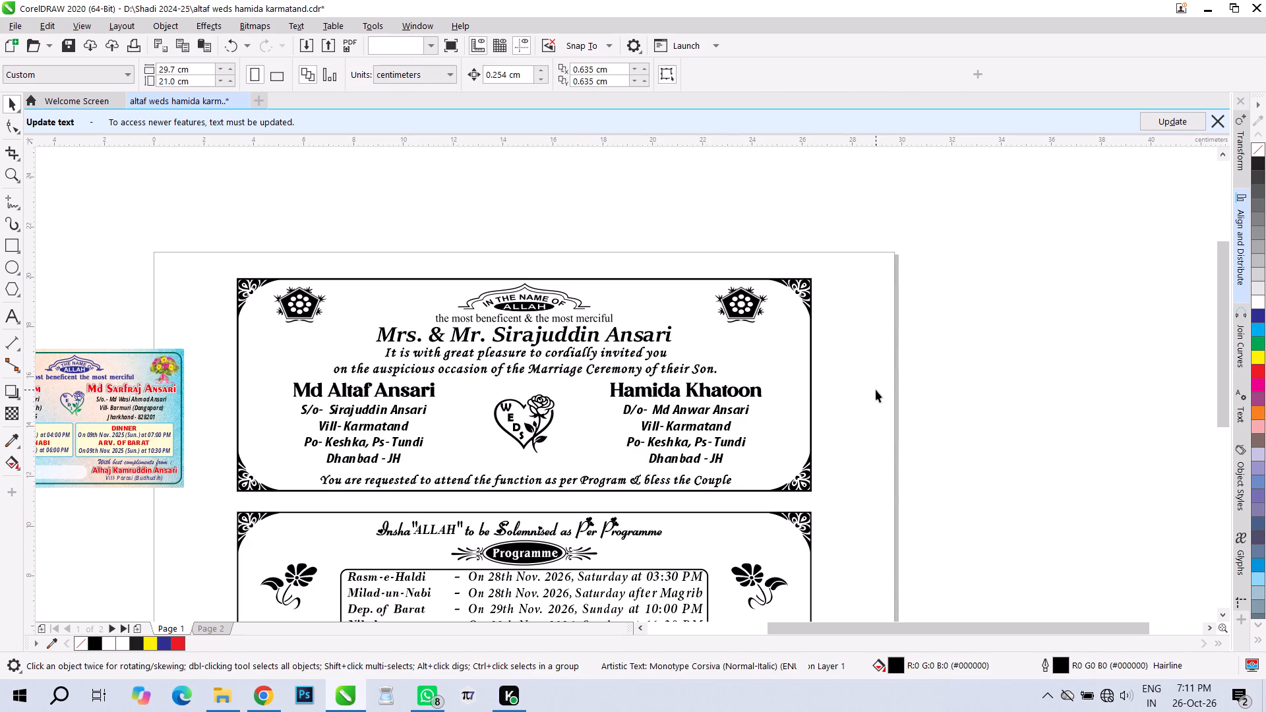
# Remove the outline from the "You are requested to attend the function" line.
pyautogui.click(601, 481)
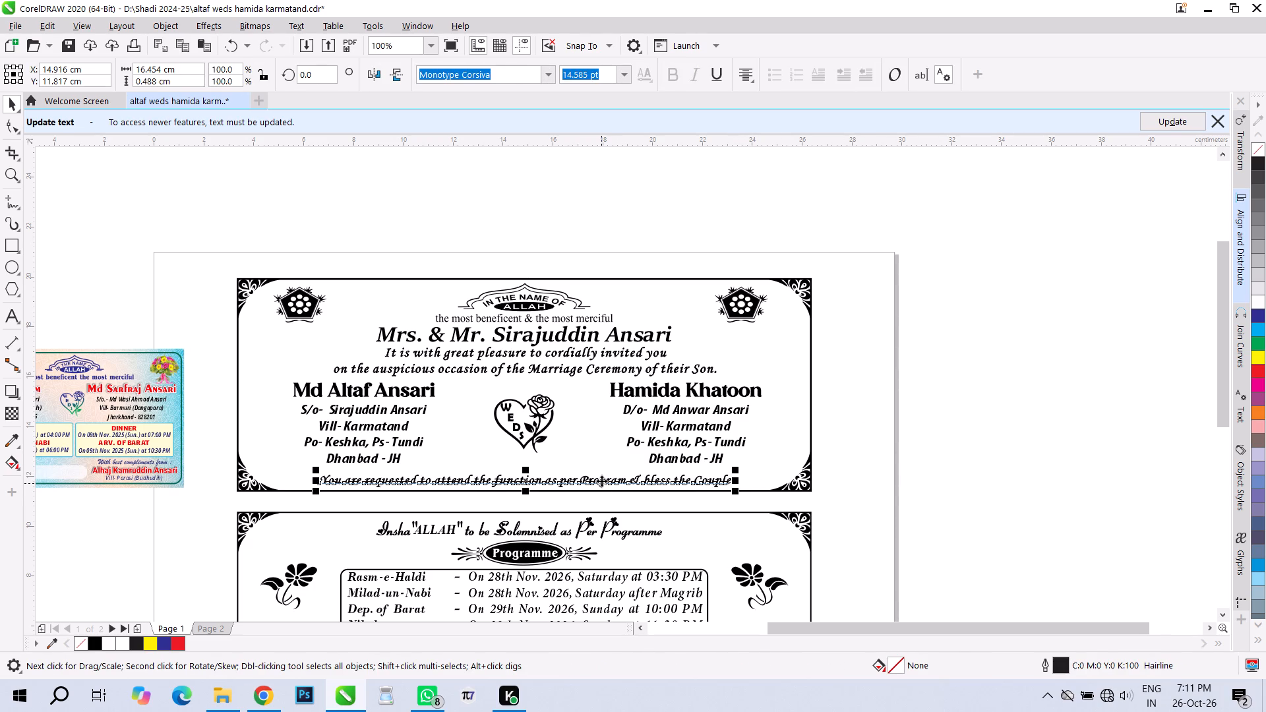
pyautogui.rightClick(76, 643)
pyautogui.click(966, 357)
# Apply a black outline to the "You are requested to attend the function" line at the bottom of the upper card.
pyautogui.scroll(2, 632, 490)
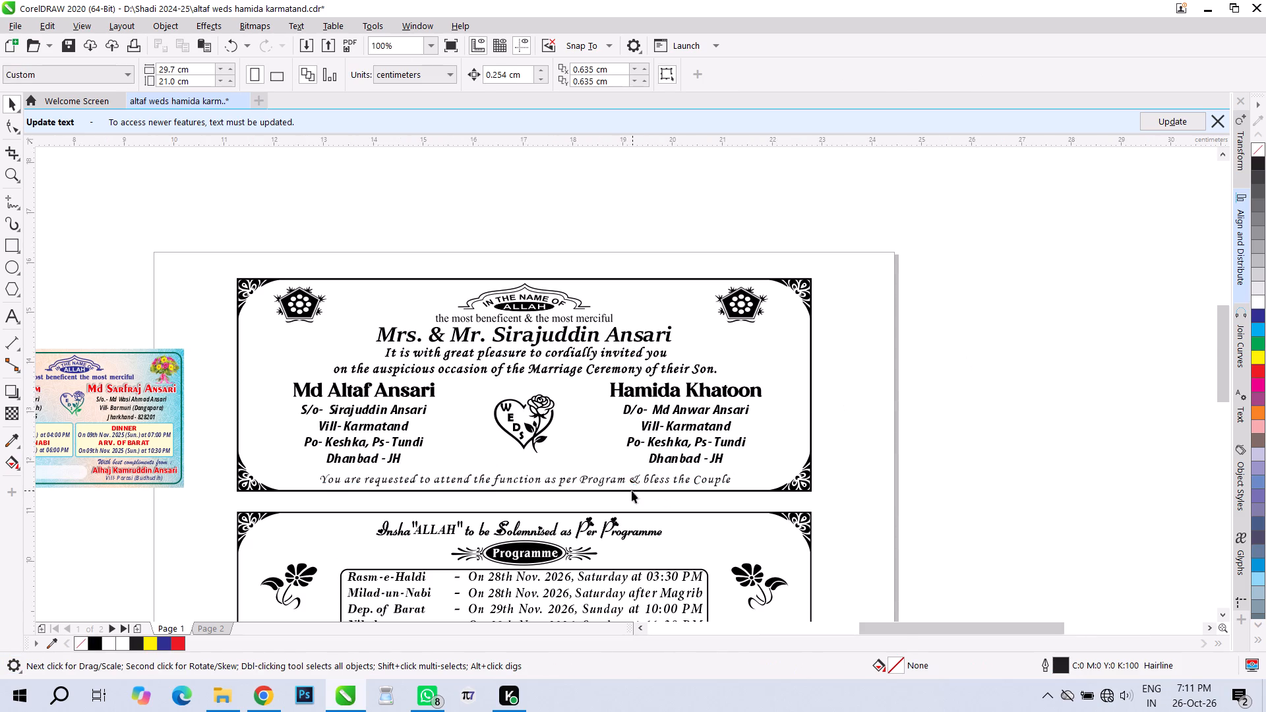
pyautogui.scroll(-2, 684, 436)
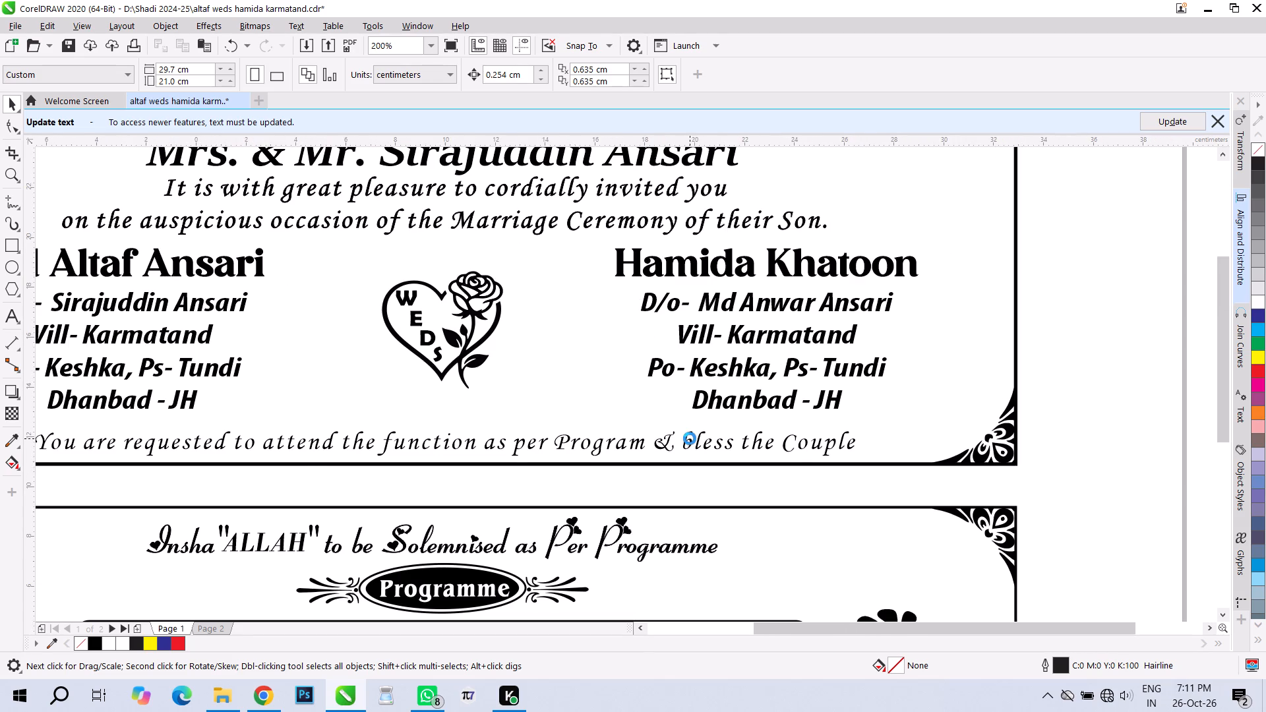
pyautogui.scroll(1, 441, 451)
pyautogui.click(449, 432)
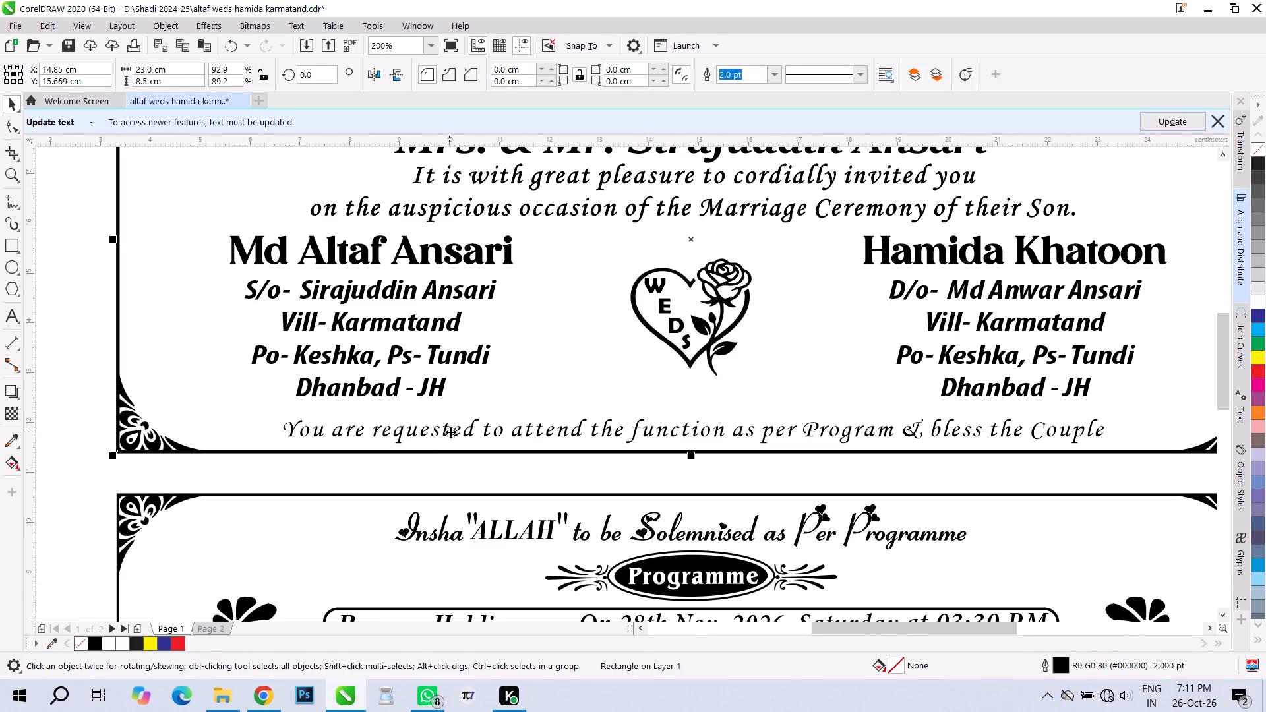
pyautogui.click(458, 434)
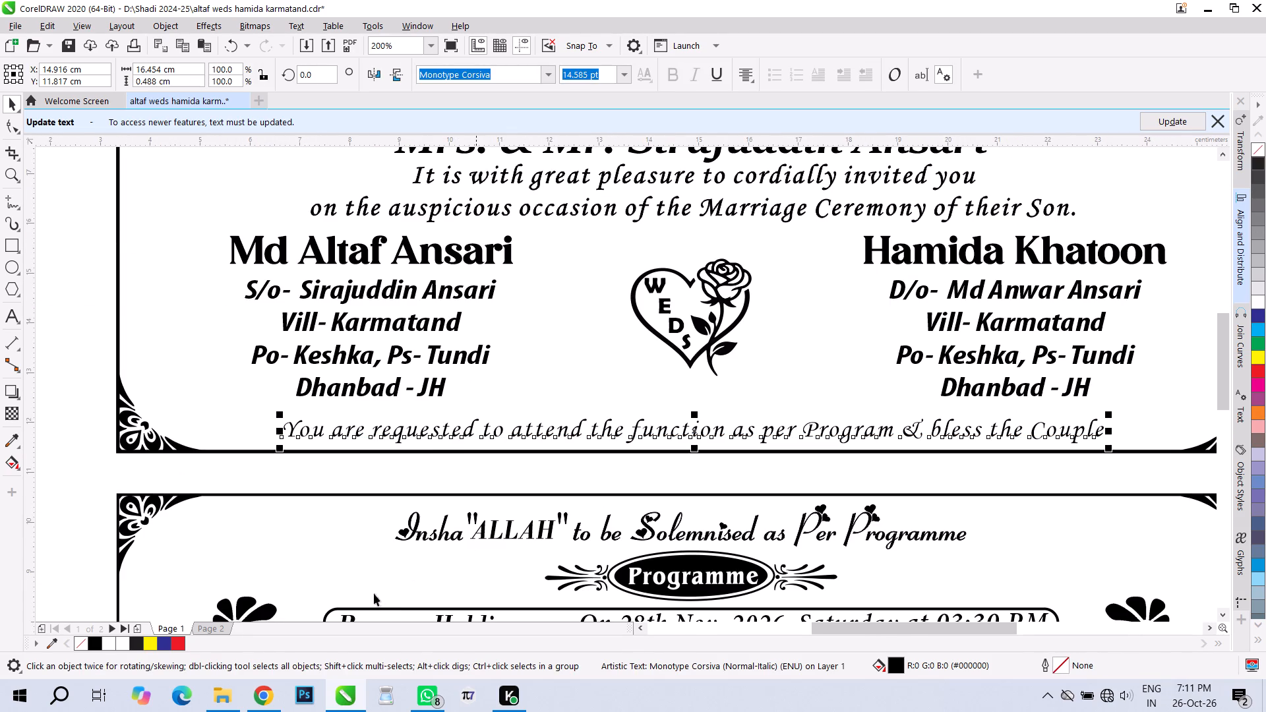
pyautogui.rightClick(93, 645)
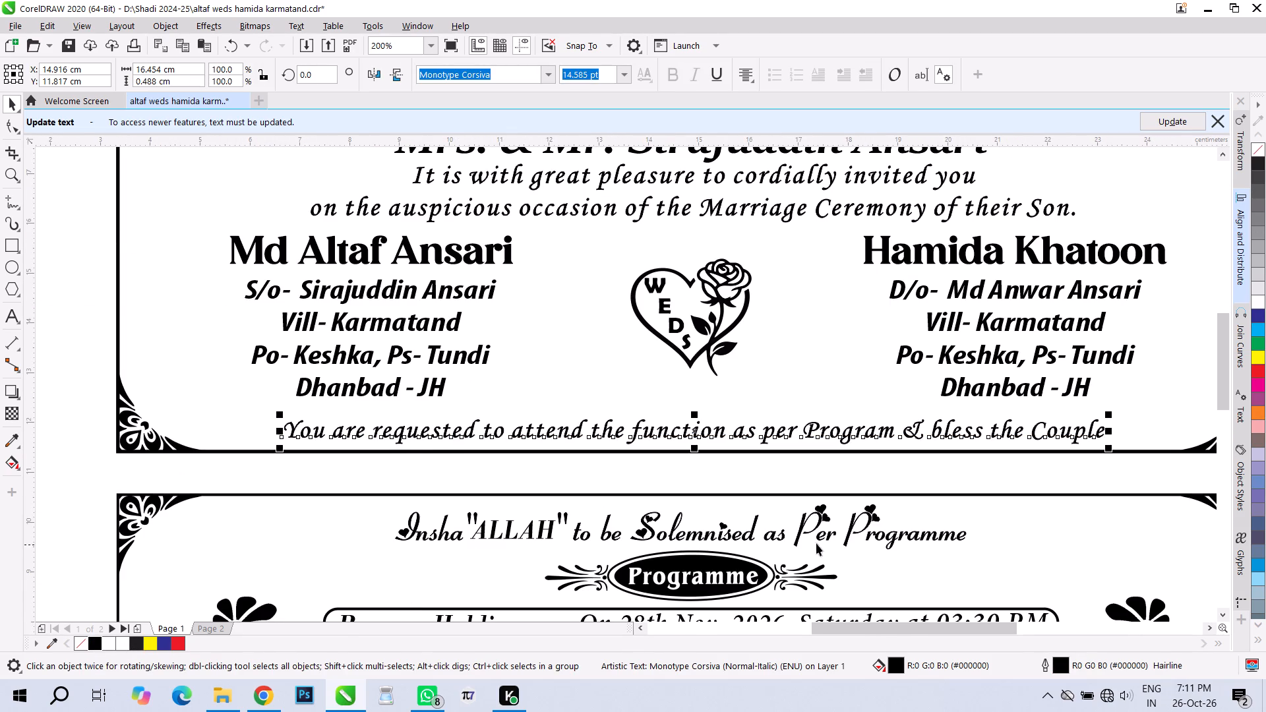
pyautogui.click(814, 469)
pyautogui.scroll(-1, 453, 465)
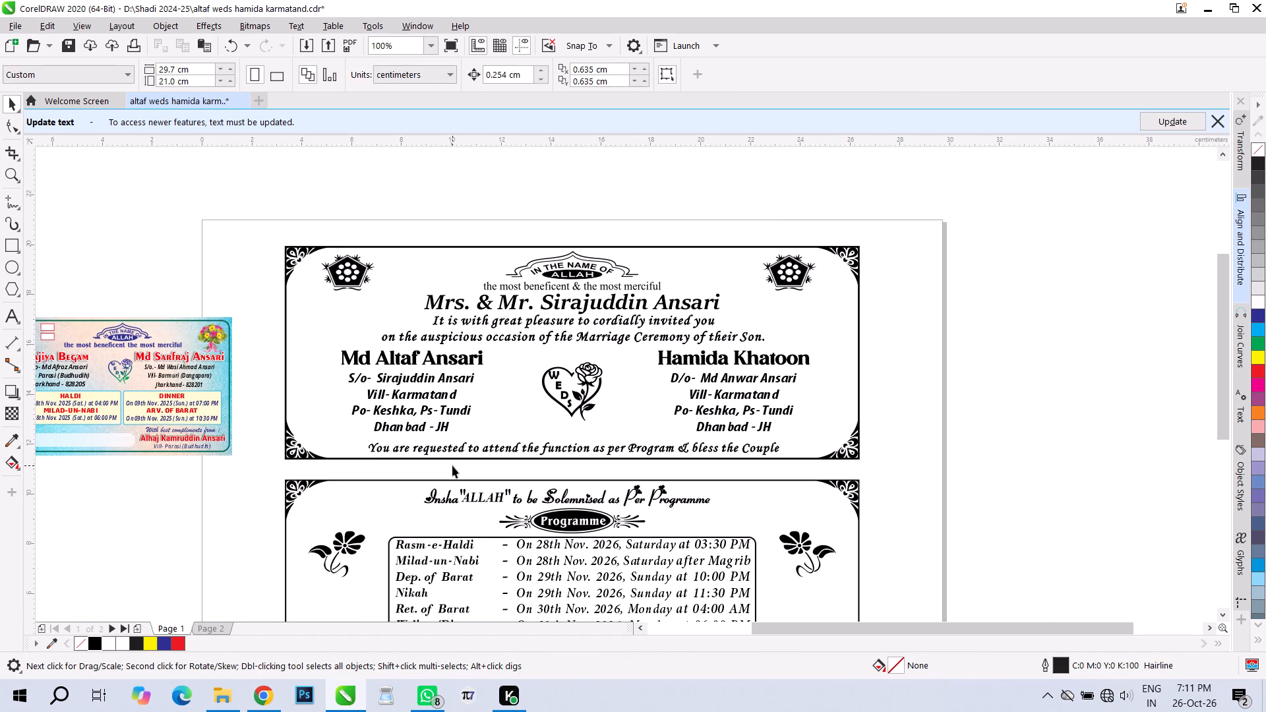
# Stretch the R.S.V.P names block on the lower card slightly downward to about 1.2 cm tall.
pyautogui.scroll(-1, 489, 320)
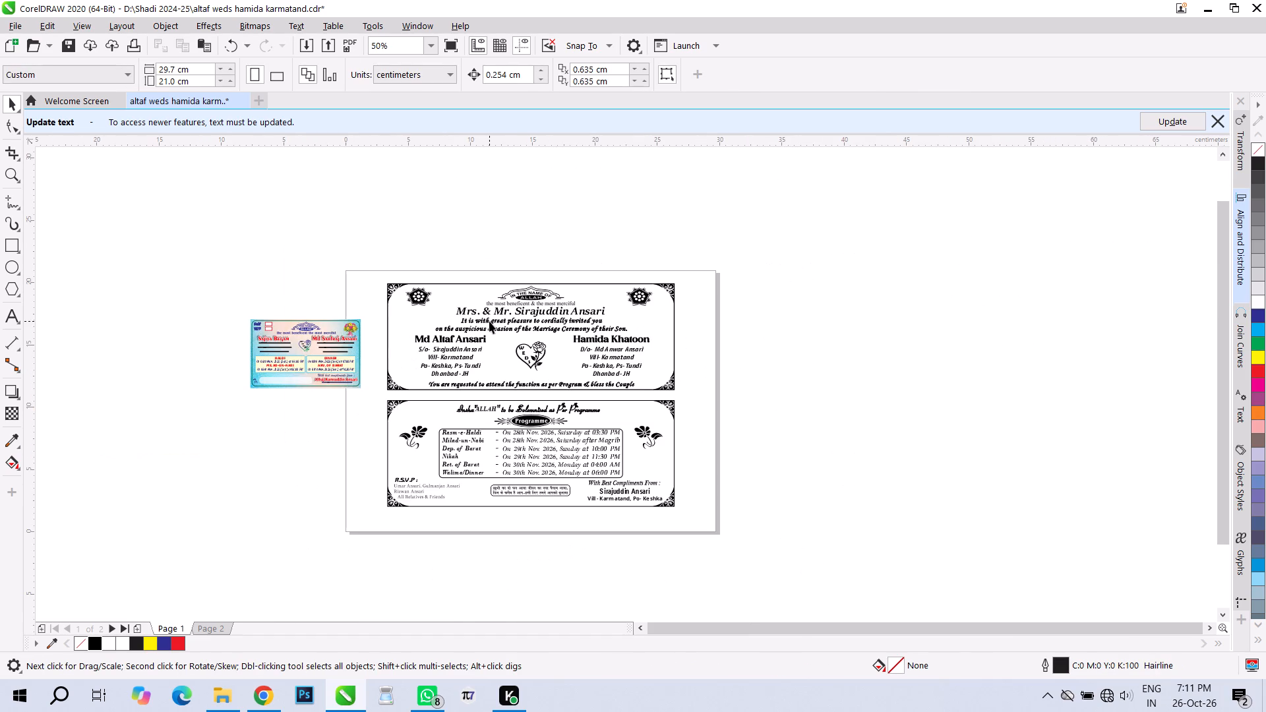
pyautogui.scroll(1, 522, 456)
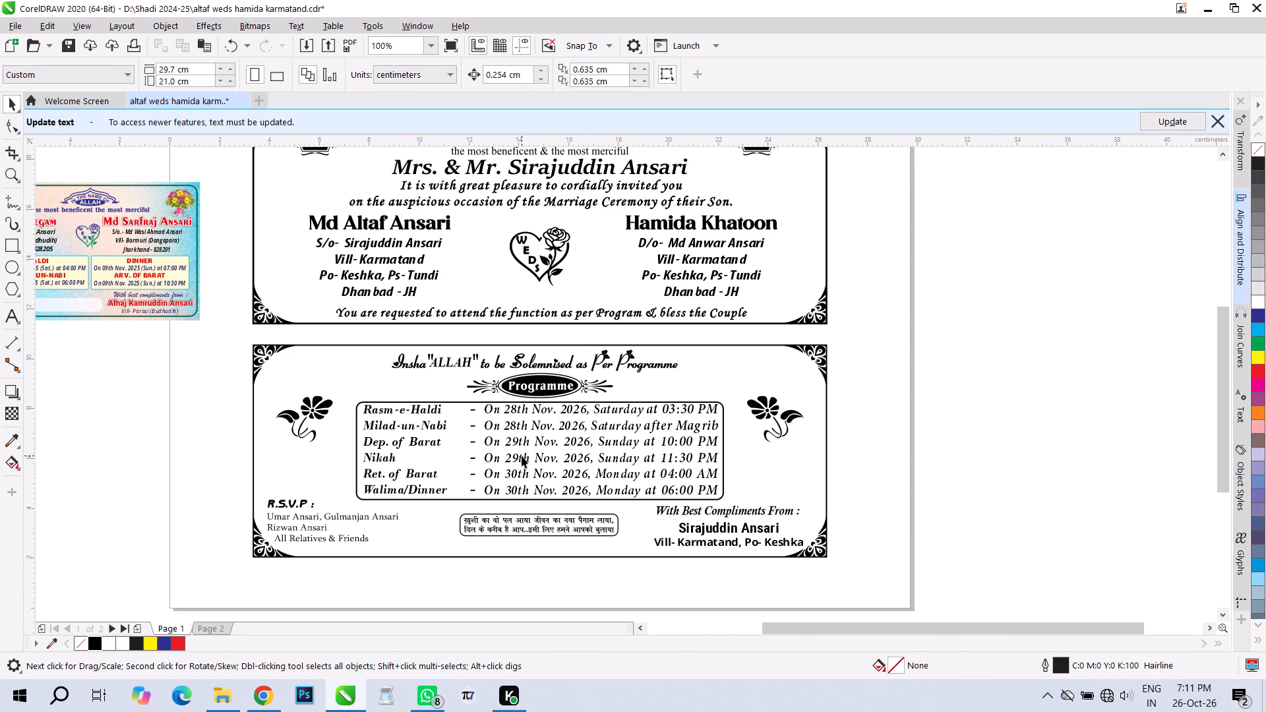
pyautogui.scroll(1, 497, 168)
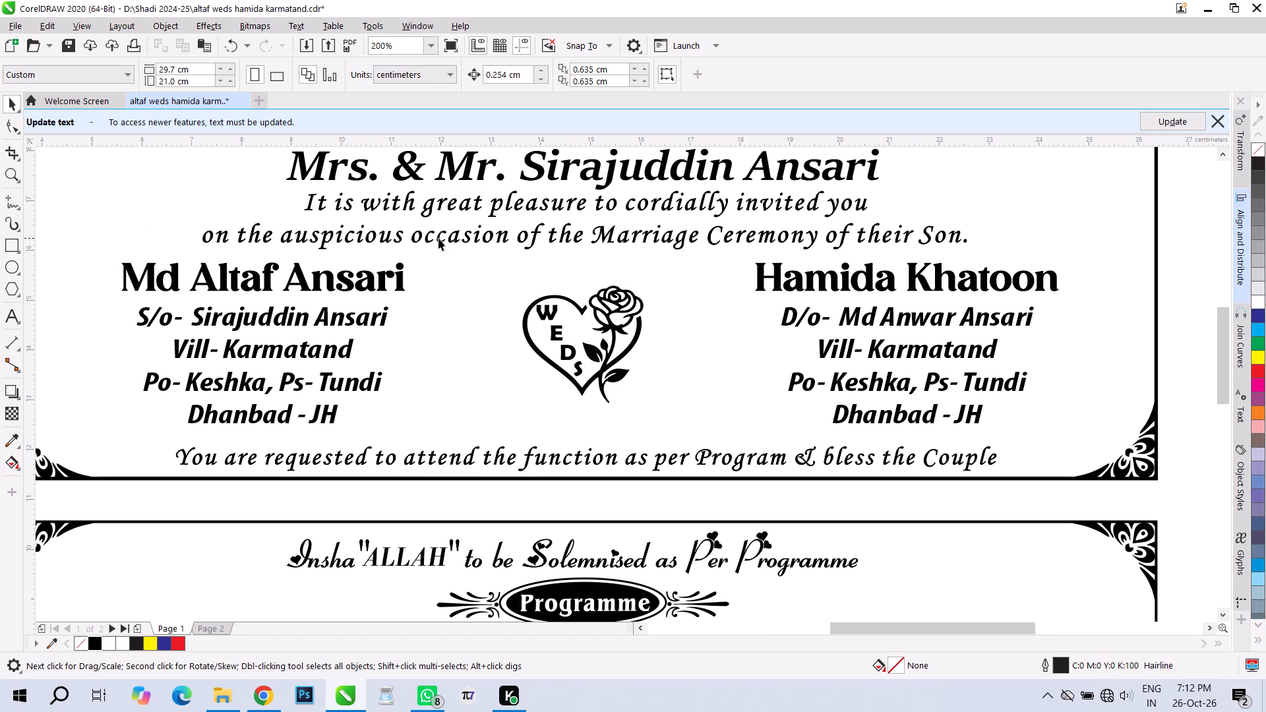
pyautogui.scroll(-1, 438, 238)
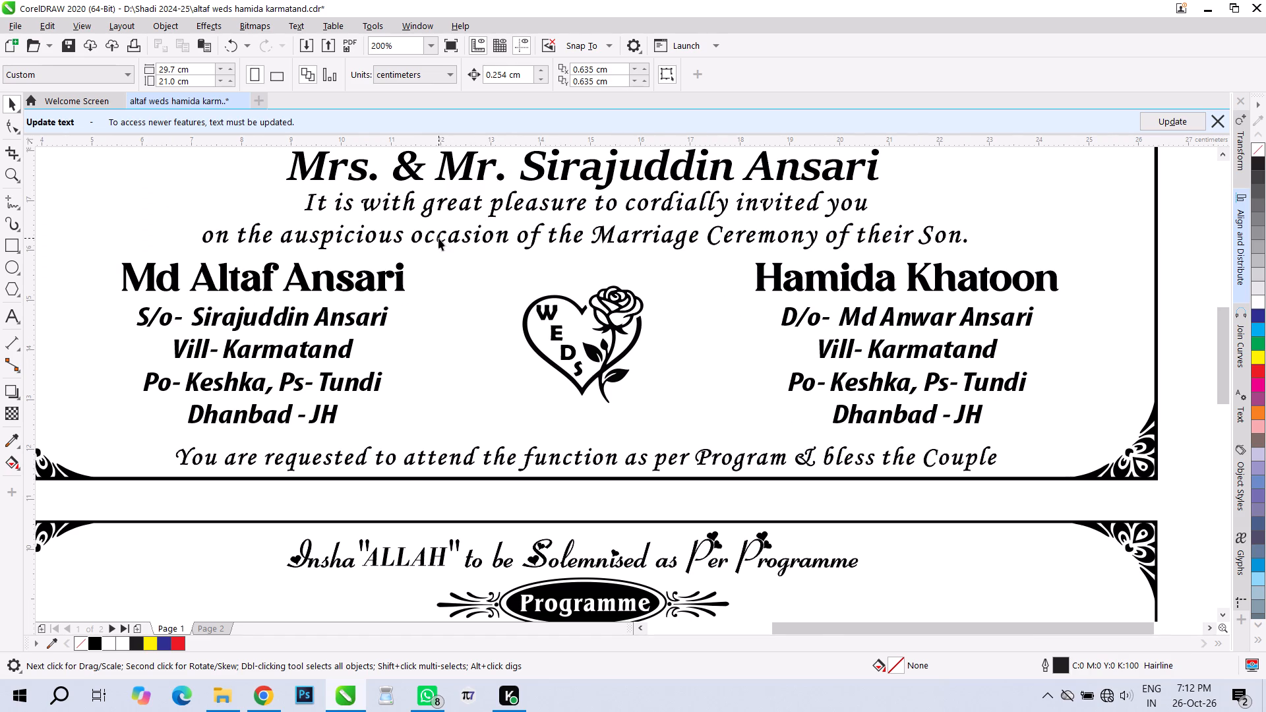
pyautogui.scroll(1, 498, 602)
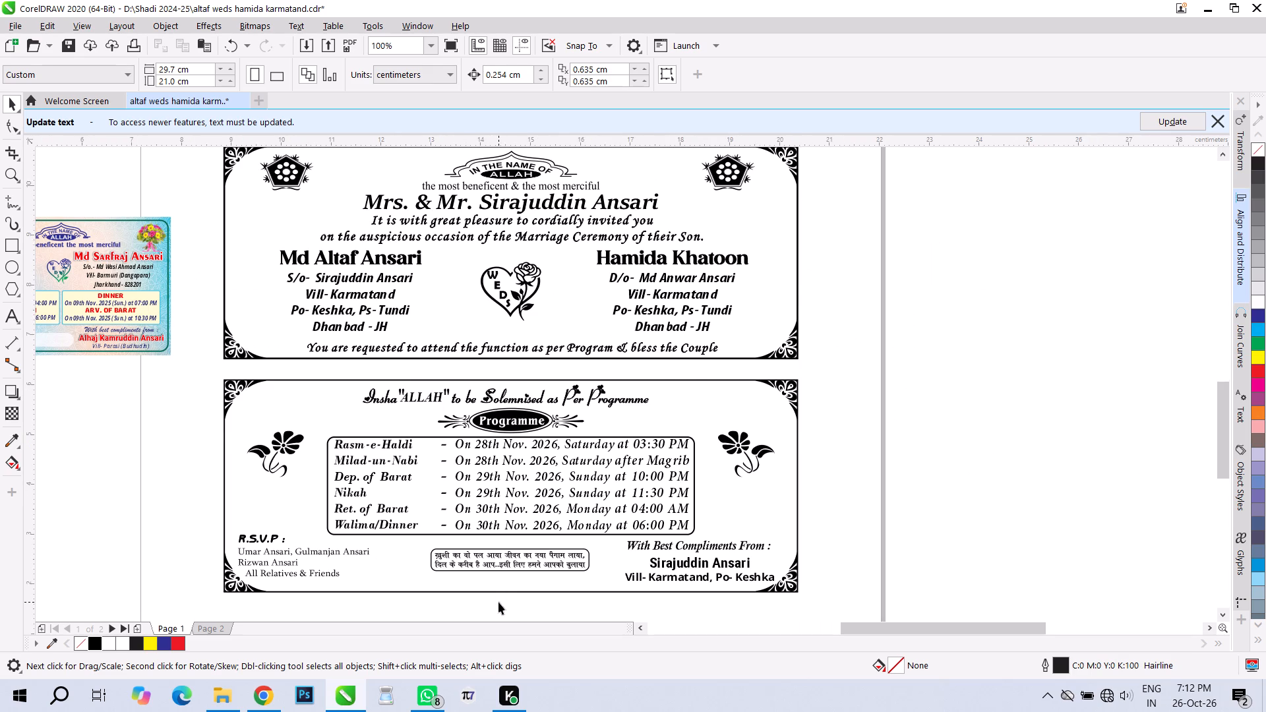
pyautogui.scroll(-1, 536, 404)
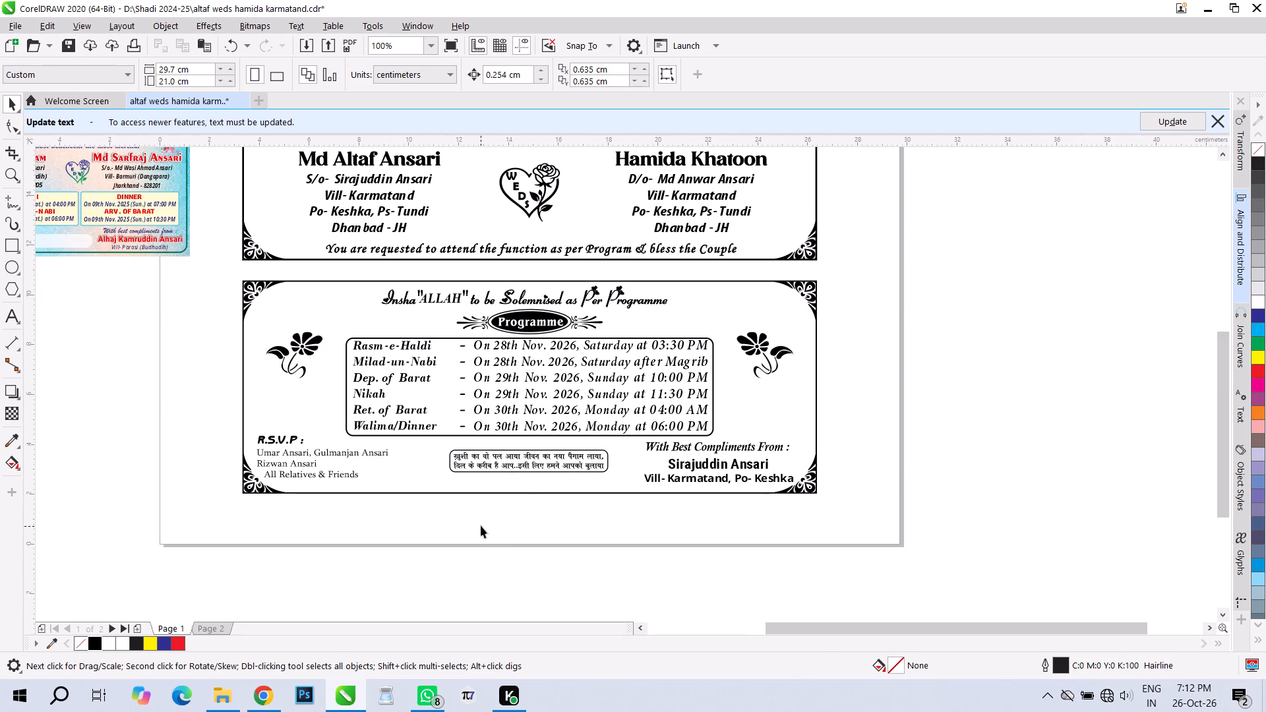
pyautogui.scroll(1, 452, 462)
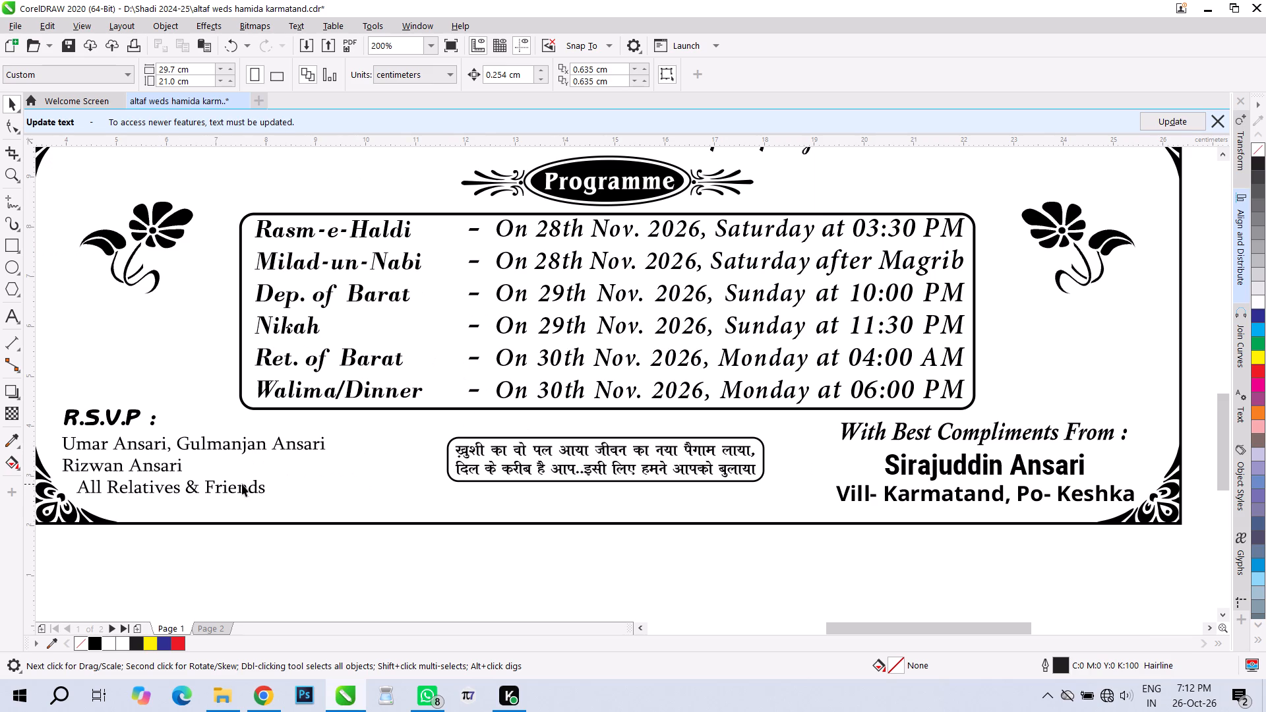
pyautogui.click(237, 491)
pyautogui.click(198, 500)
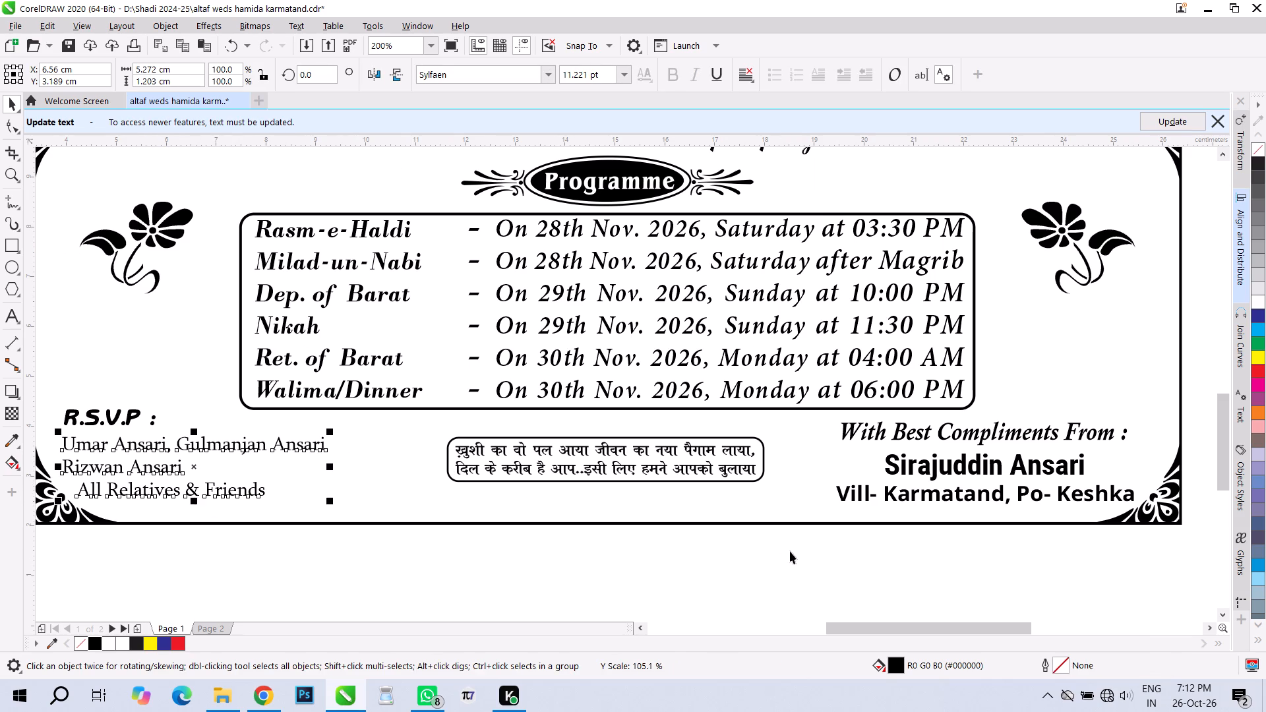
# Stretch the Hindi couplet together with its rounded frame downward to about 0.92 cm tall, keeping its width.
pyautogui.moveTo(791, 556); pyautogui.dragTo(438, 428)
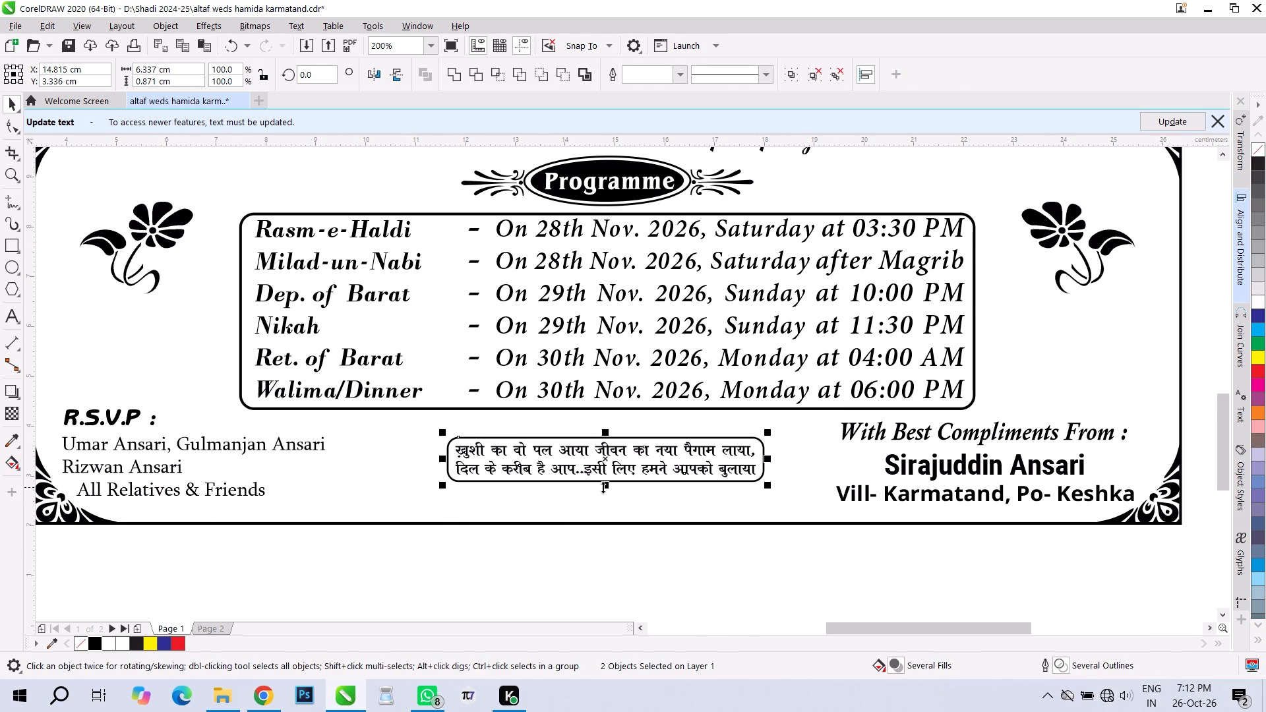
pyautogui.moveTo(603, 487); pyautogui.dragTo(603, 492)
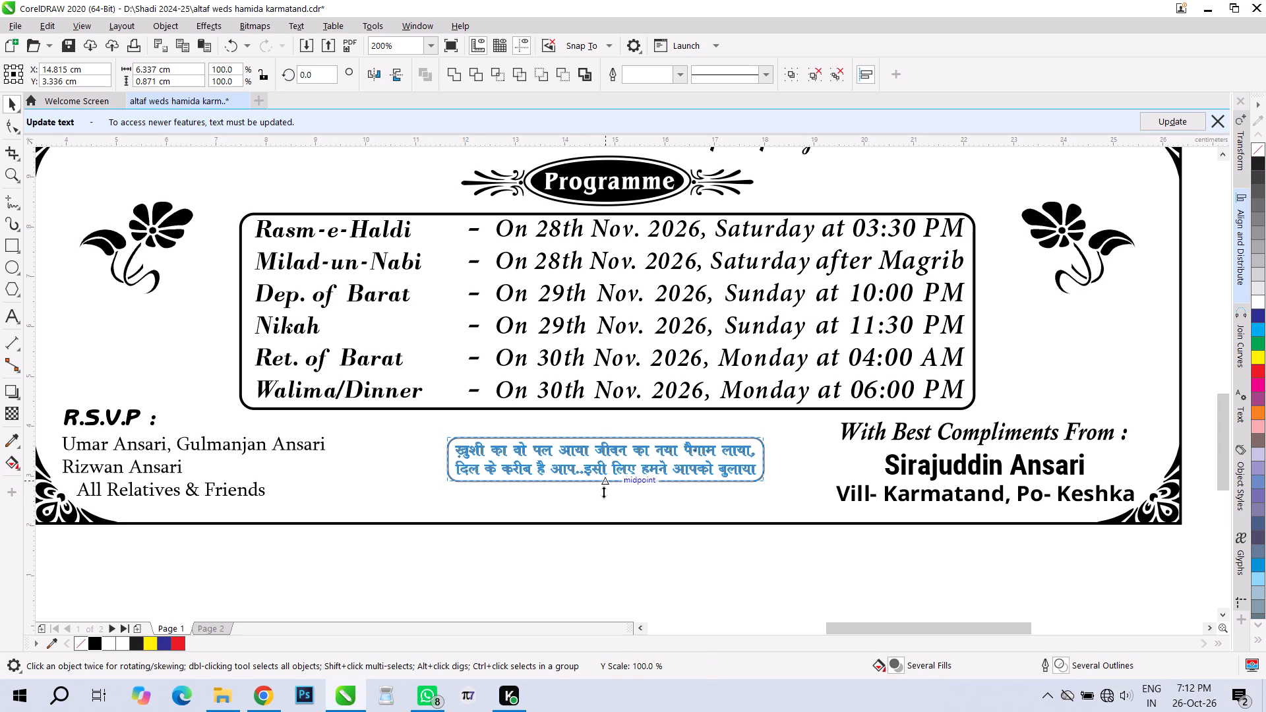
pyautogui.moveTo(603, 492); pyautogui.dragTo(604, 494)
pyautogui.scroll(3, 604, 485)
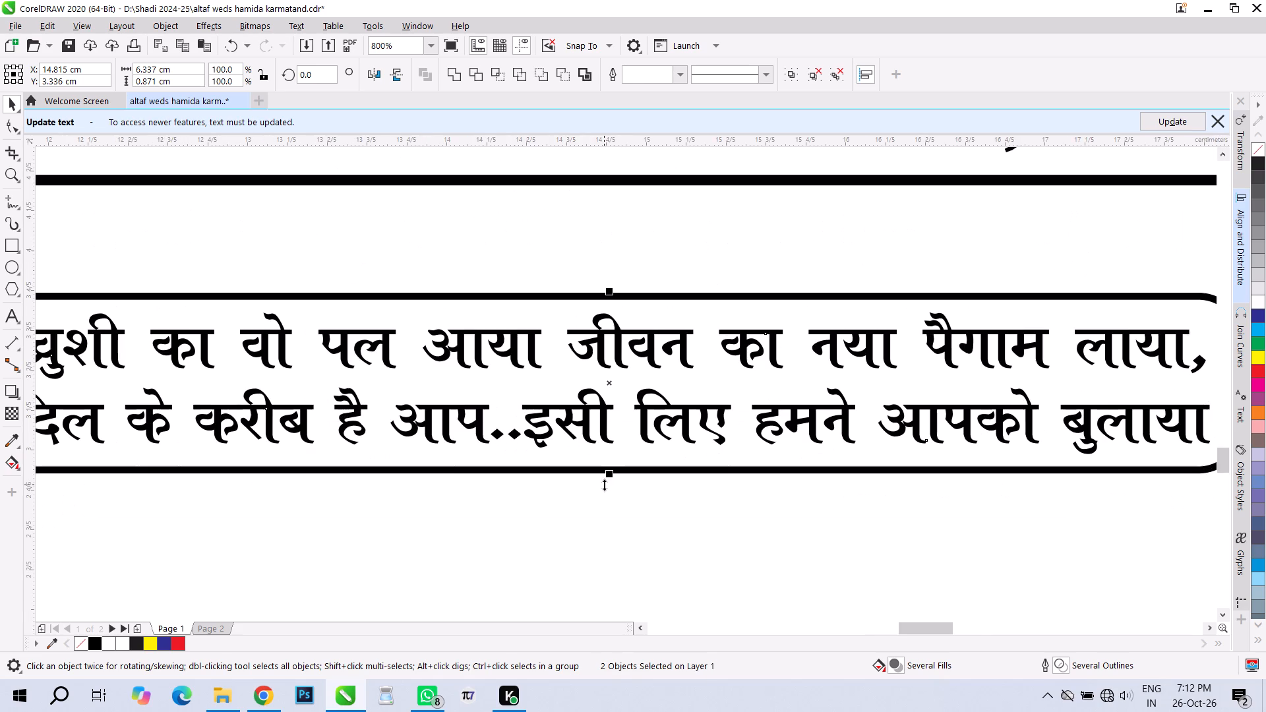
pyautogui.click(612, 471)
pyautogui.click(609, 473)
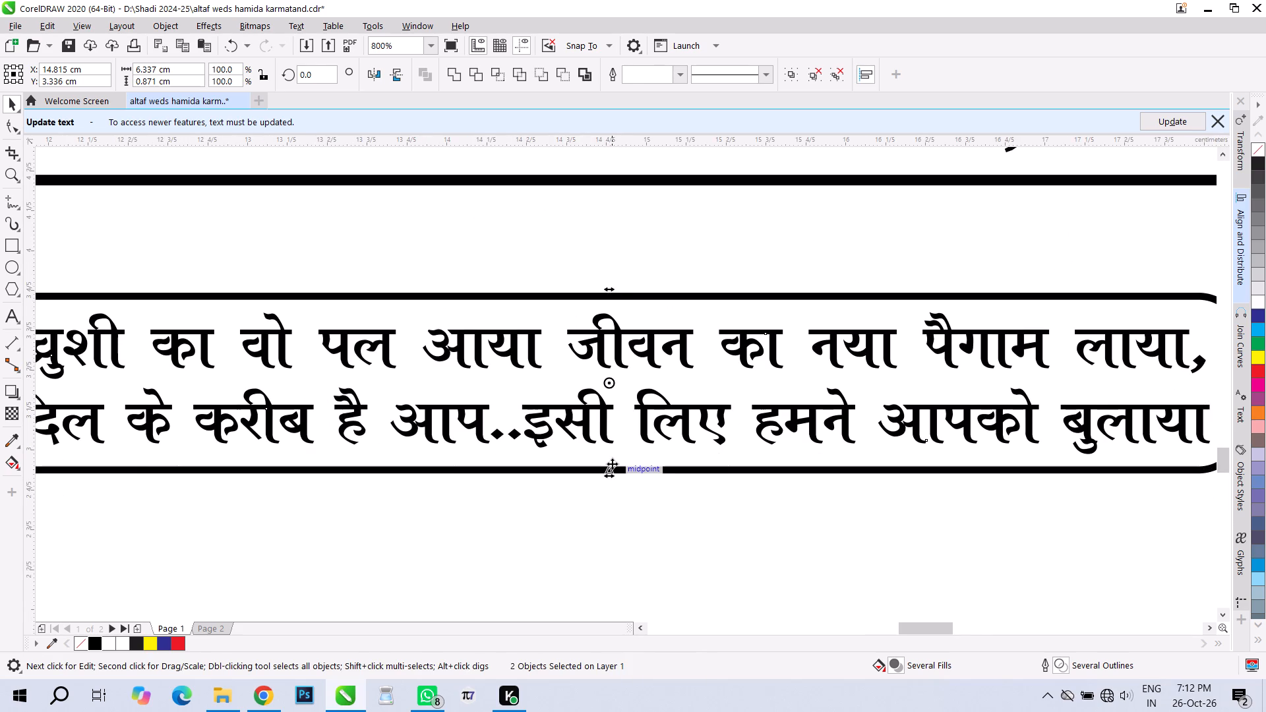
pyautogui.click(612, 463)
pyautogui.moveTo(609, 475); pyautogui.dragTo(610, 485)
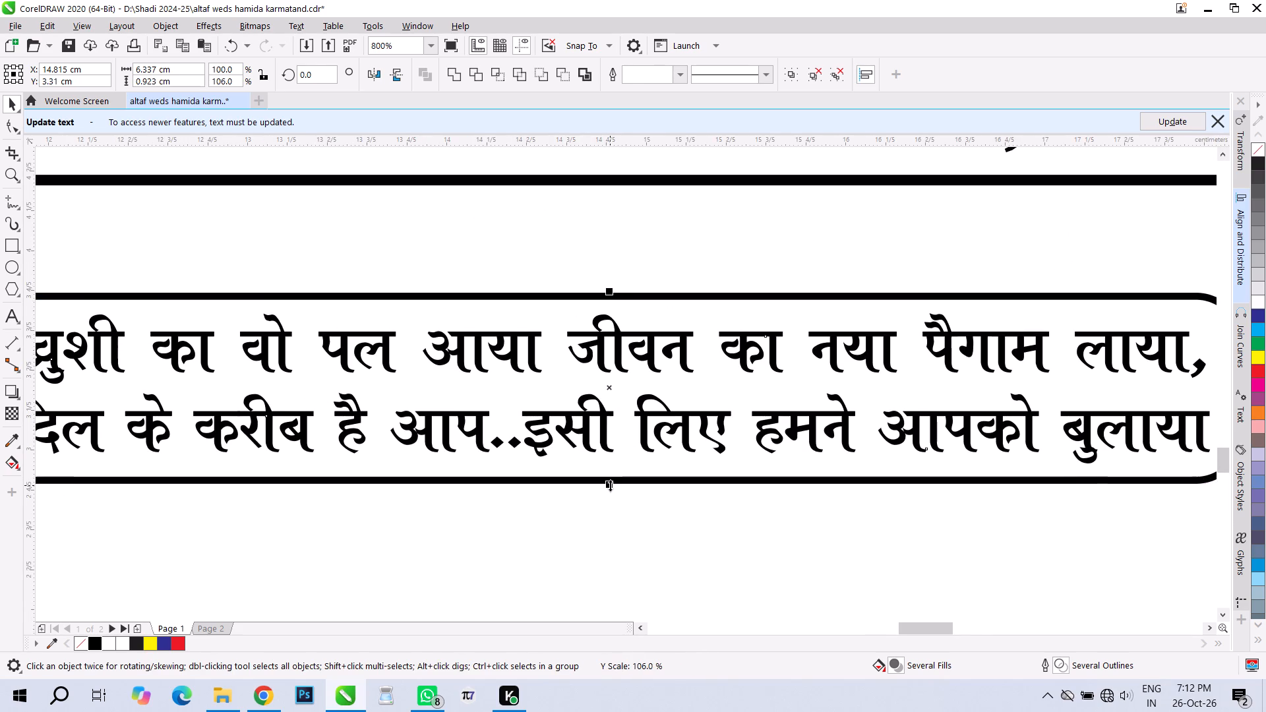
pyautogui.scroll(-3, 610, 486)
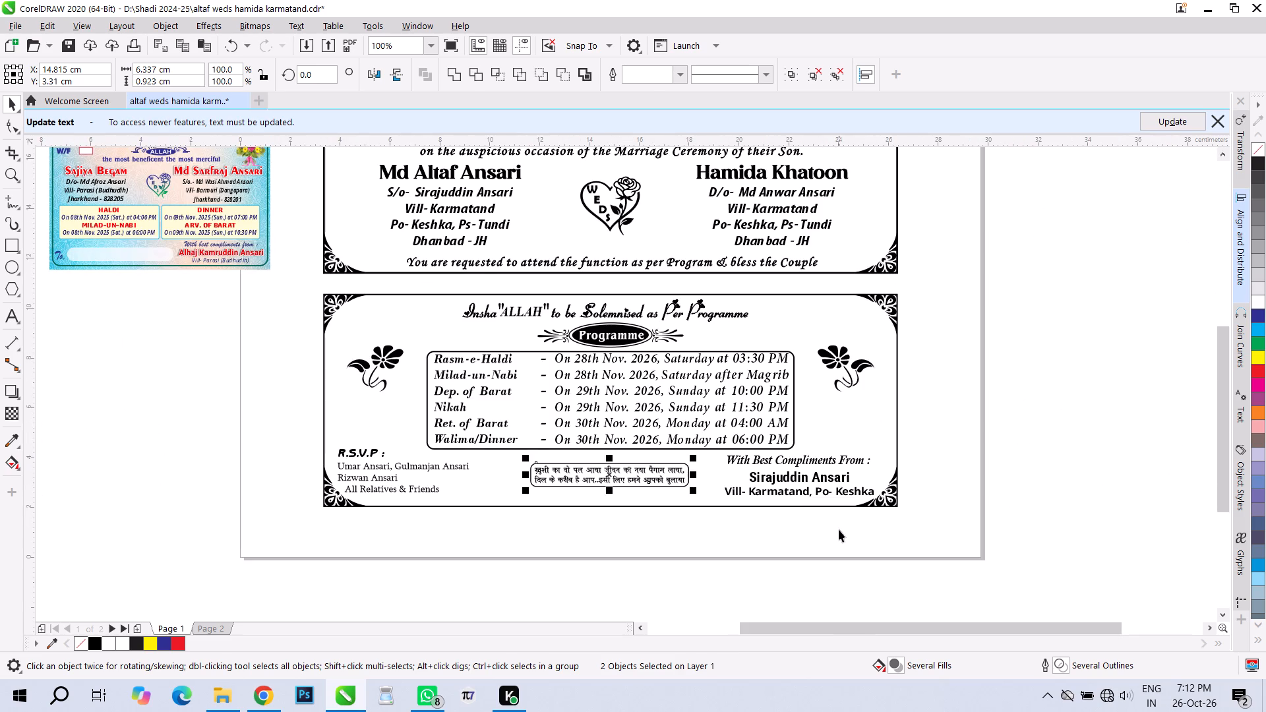
pyautogui.click(839, 529)
# Open the R.S.V.P names block for text editing at the second name in its first line.
pyautogui.scroll(1, 594, 504)
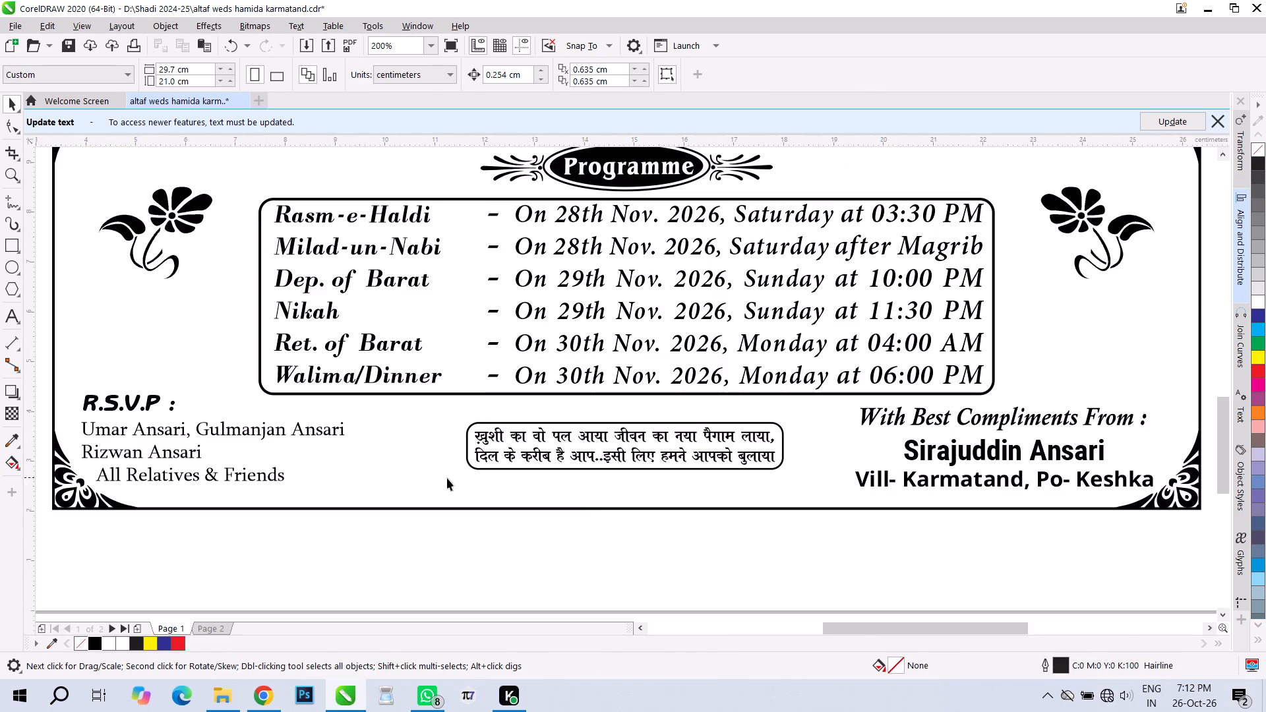
pyautogui.doubleClick(297, 427)
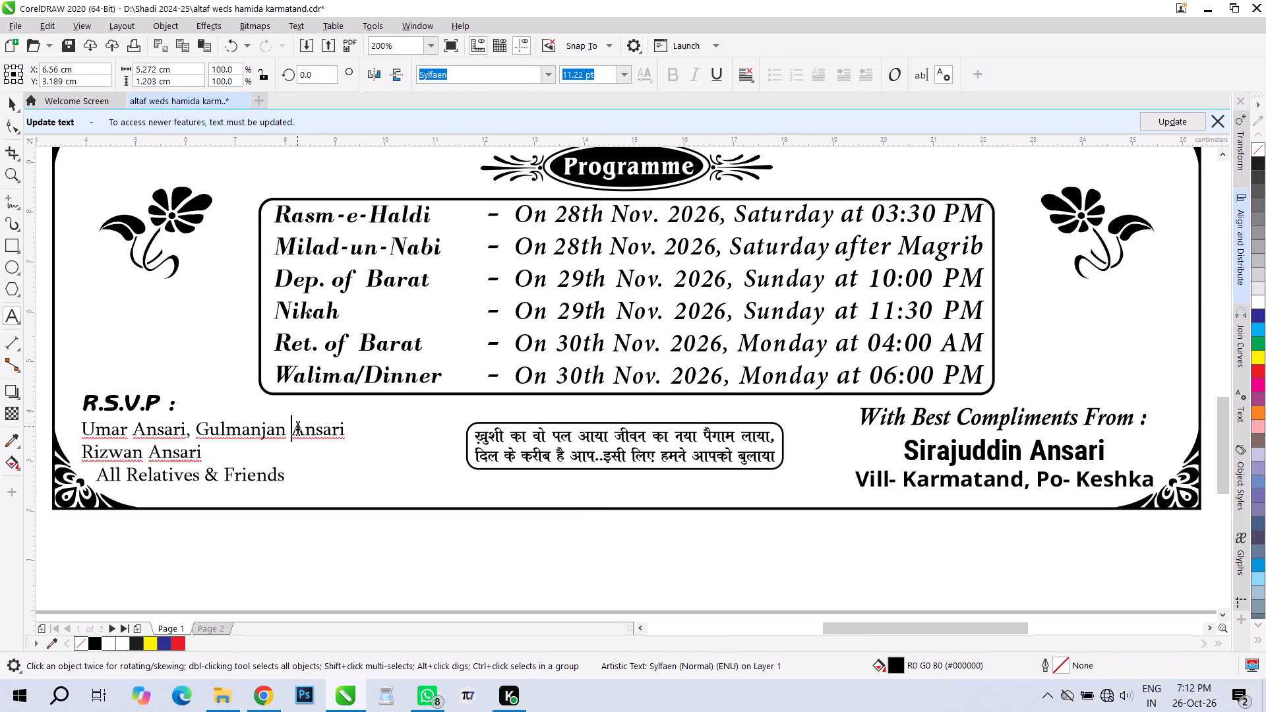
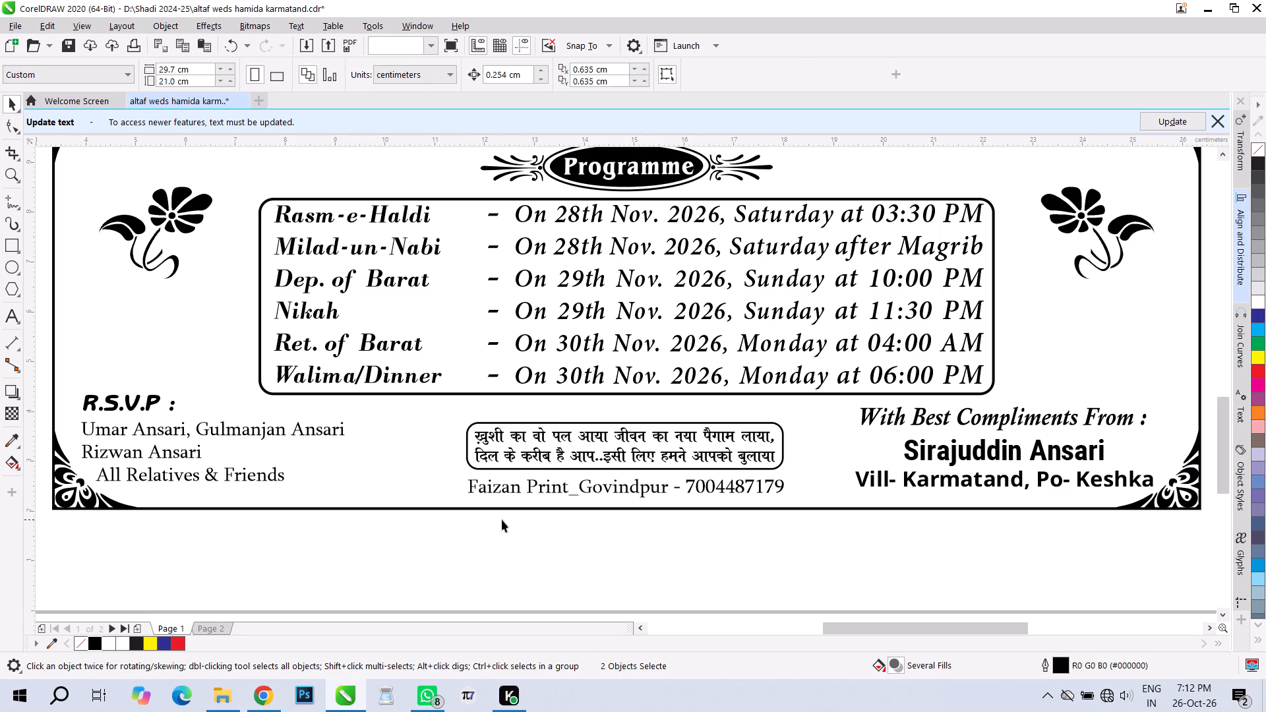
# Move the Faizan Print_Govindpur line down to the lower card's bottom border and shrink it proportionally to about 4.7 cm wide.
pyautogui.moveTo(517, 490); pyautogui.dragTo(516, 502)
pyautogui.scroll(2, 754, 509)
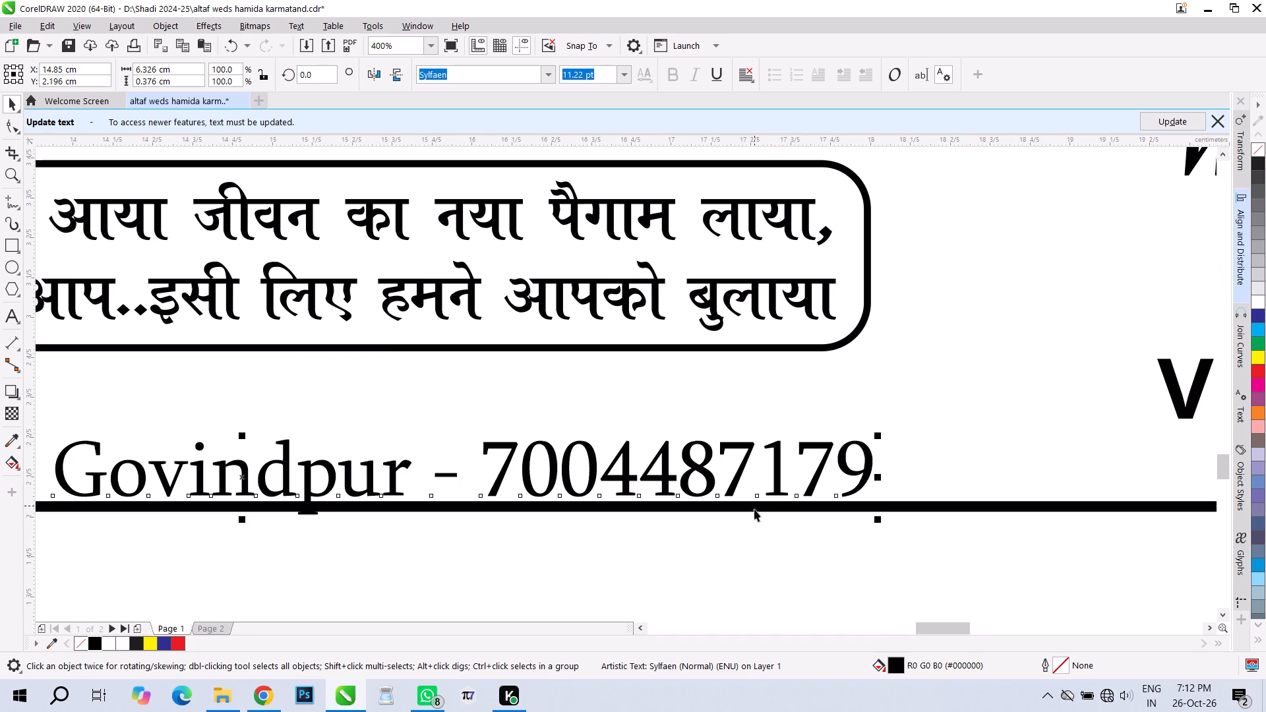
pyautogui.keyDown('shift'); pyautogui.moveTo(878, 434); pyautogui.dragTo(804, 412); pyautogui.keyUp('shift')
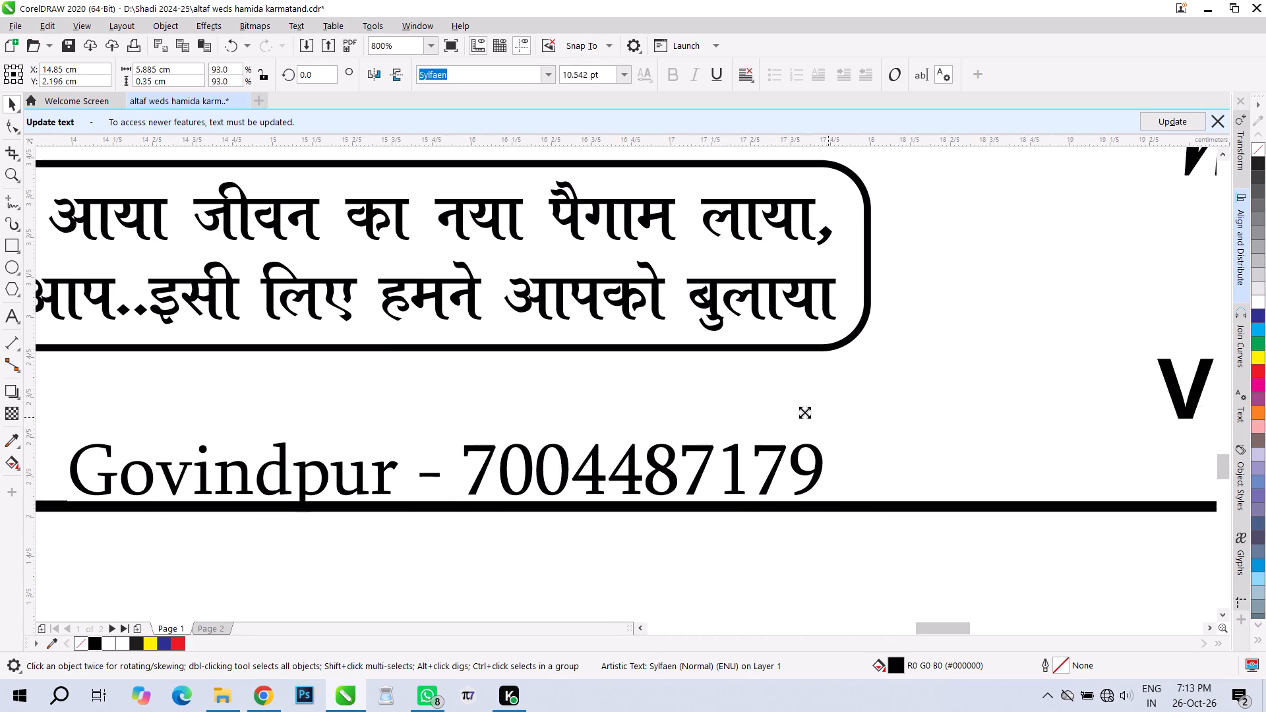
pyautogui.keyDown('shift'); pyautogui.moveTo(804, 412); pyautogui.dragTo(731, 382); pyautogui.keyUp('shift')
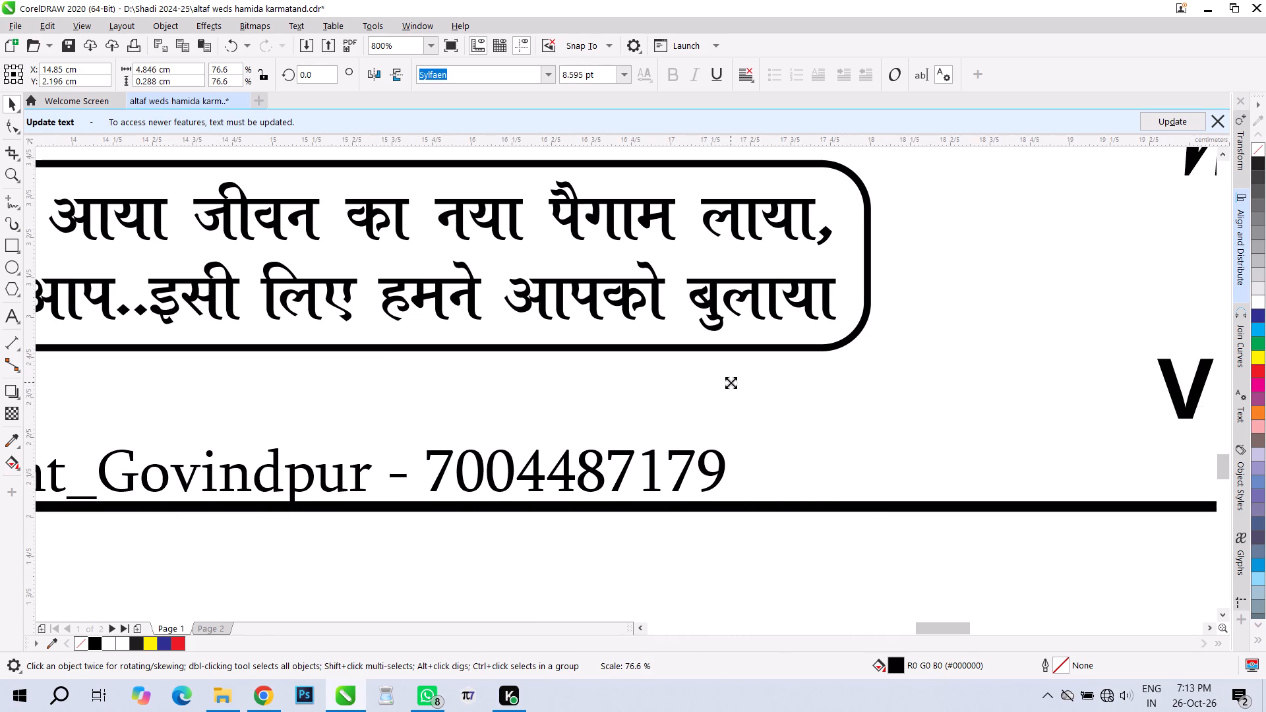
pyautogui.keyDown('shift'); pyautogui.moveTo(731, 382); pyautogui.dragTo(719, 380); pyautogui.keyUp('shift')
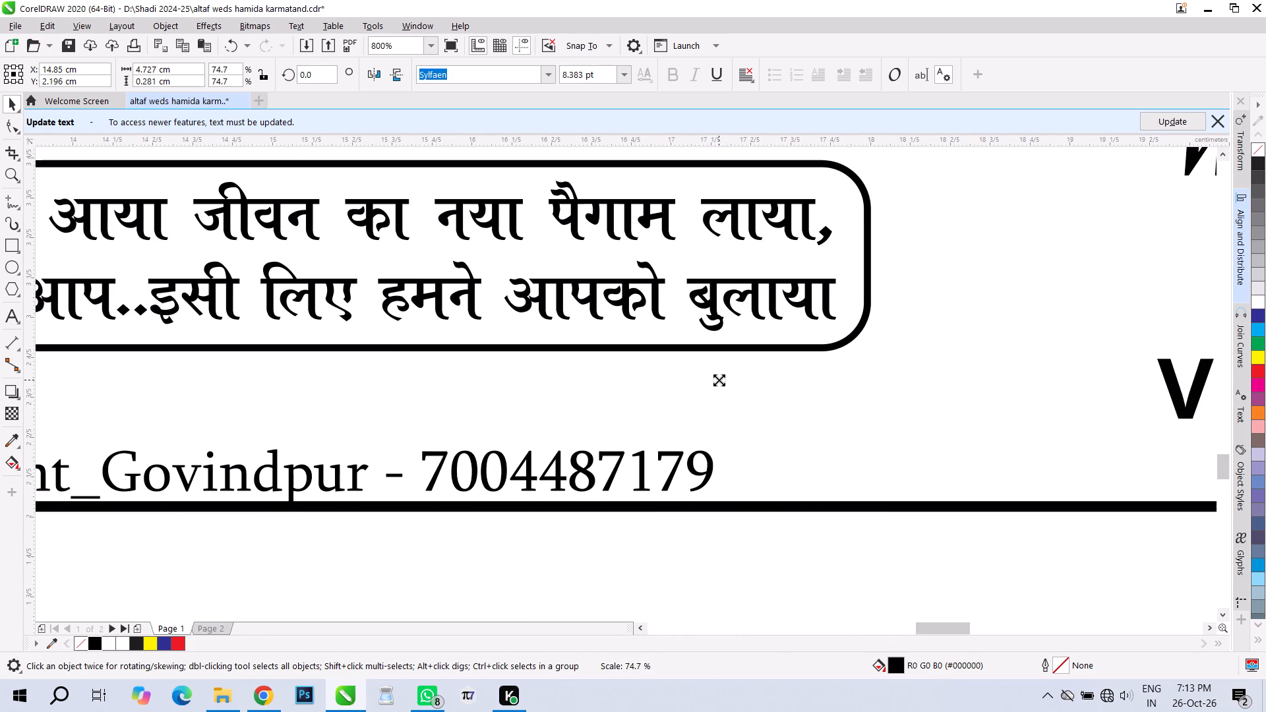
pyautogui.keyDown('shift'); pyautogui.moveTo(719, 380); pyautogui.dragTo(717, 378); pyautogui.keyUp('shift')
pyautogui.scroll(-2, 797, 377)
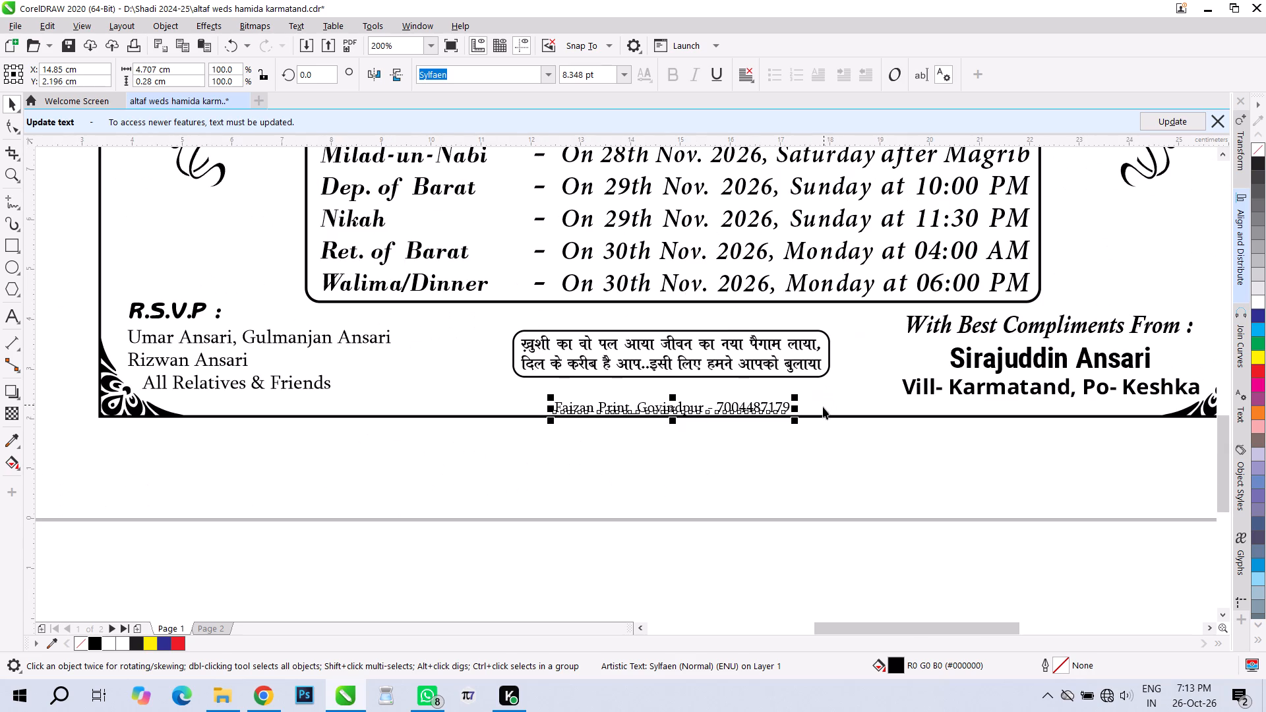
pyautogui.scroll(-1, 664, 486)
pyautogui.scroll(1, 832, 389)
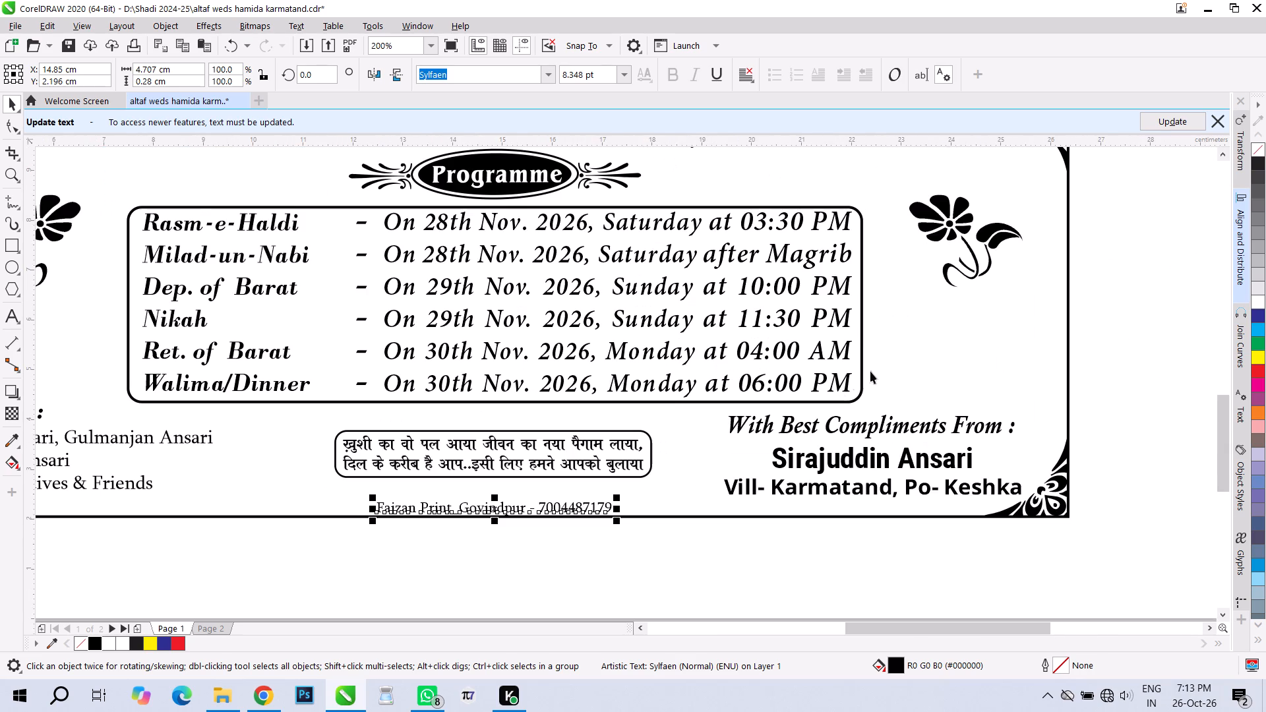
pyautogui.scroll(-1, 831, 417)
pyautogui.keyDown('shift'); pyautogui.scroll(1, 655, 316); pyautogui.keyUp('shift')
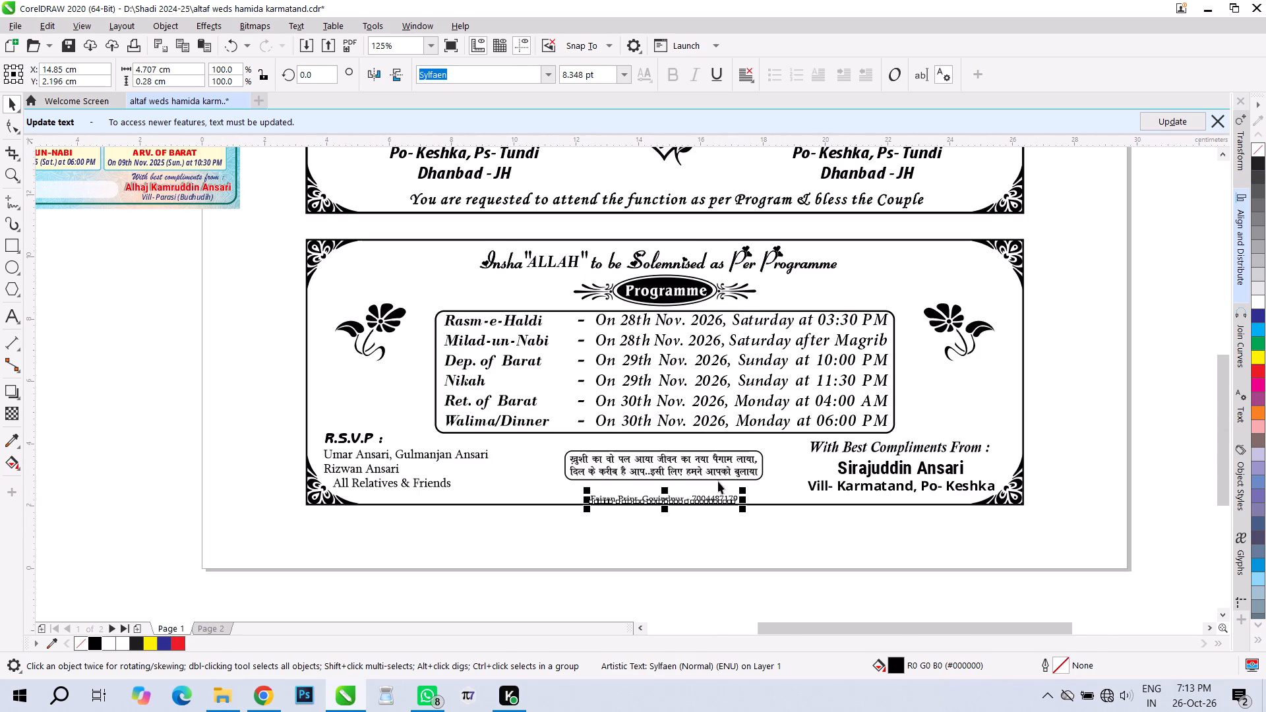
pyautogui.click(729, 566)
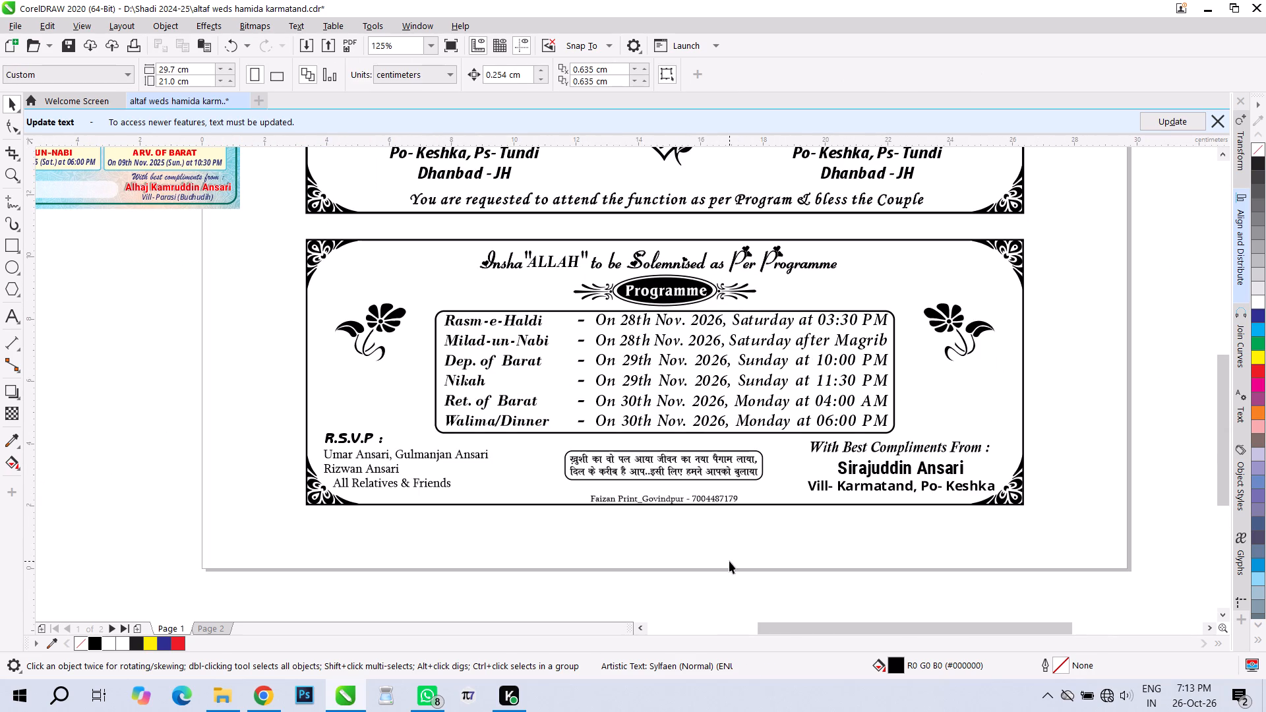
# Inspect the lower card's layout around the printer's line and check both card faces together on the page.
pyautogui.click(700, 498)
pyautogui.scroll(1, 739, 503)
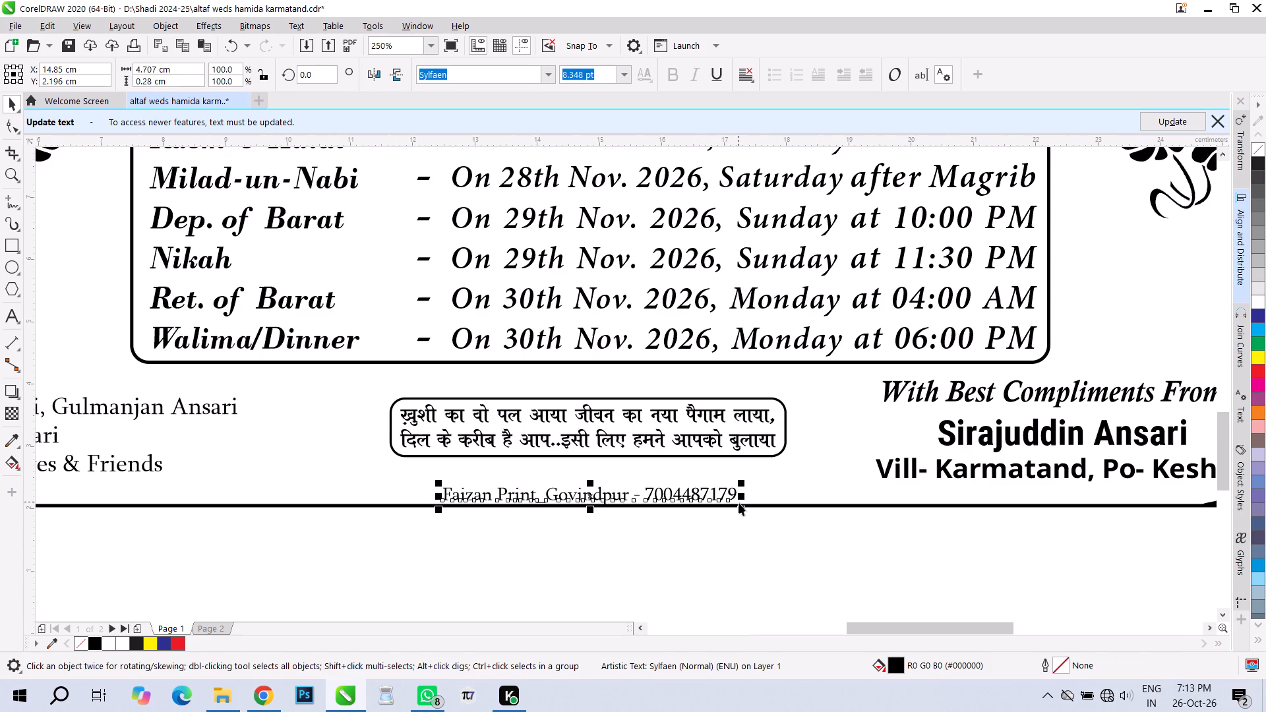
pyautogui.scroll(-1, 584, 520)
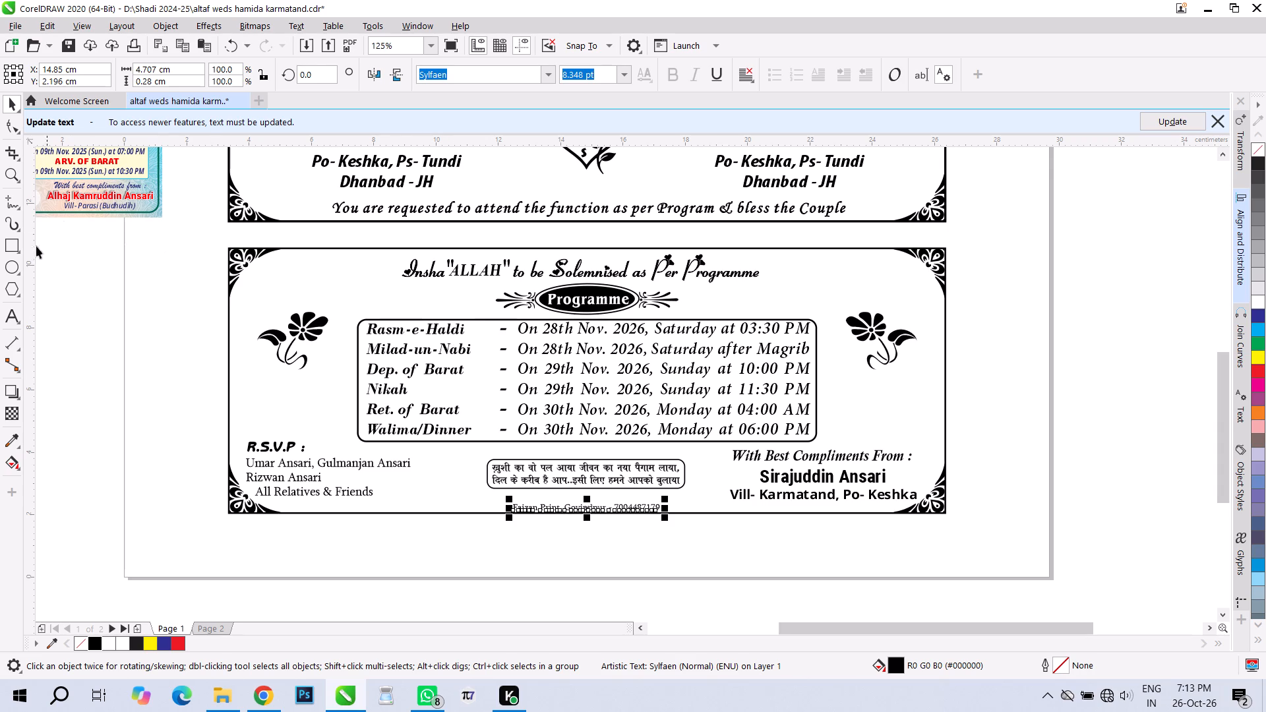
pyautogui.click(16, 174)
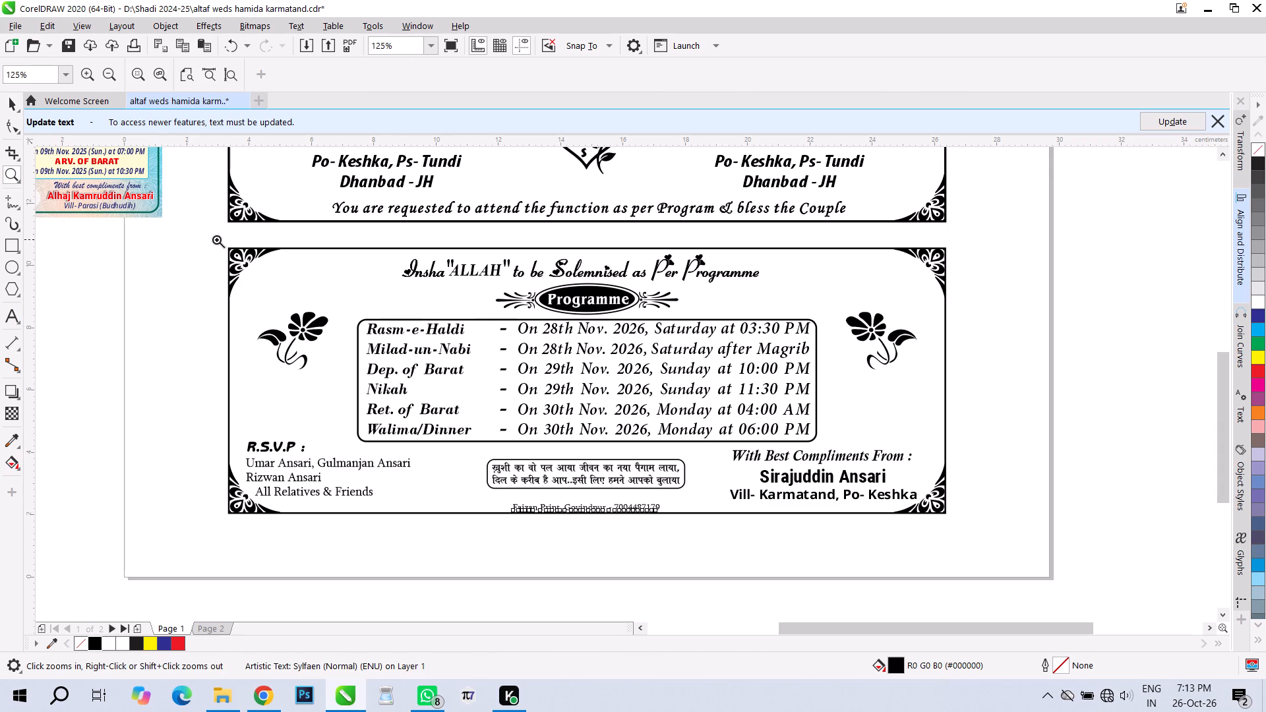
pyautogui.moveTo(164, 227); pyautogui.dragTo(1013, 510)
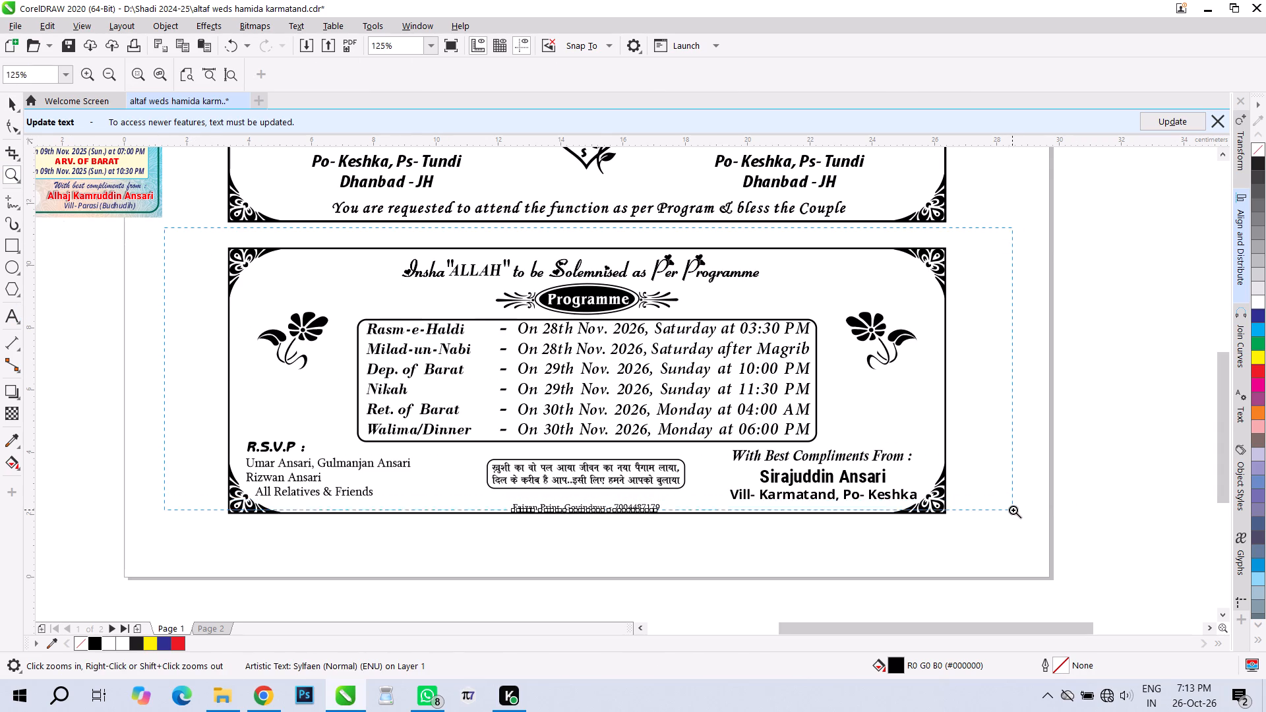
pyautogui.moveTo(1013, 510); pyautogui.dragTo(1020, 513)
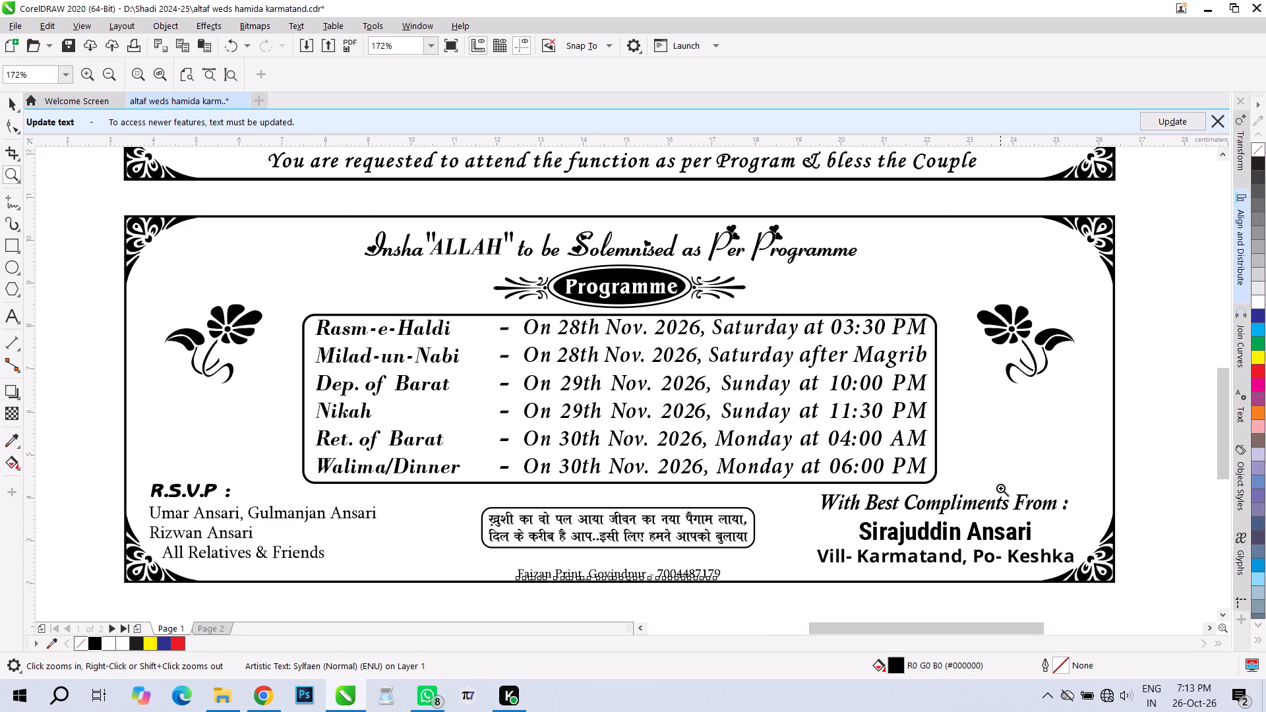
pyautogui.hotkey('ctrl', 'space')
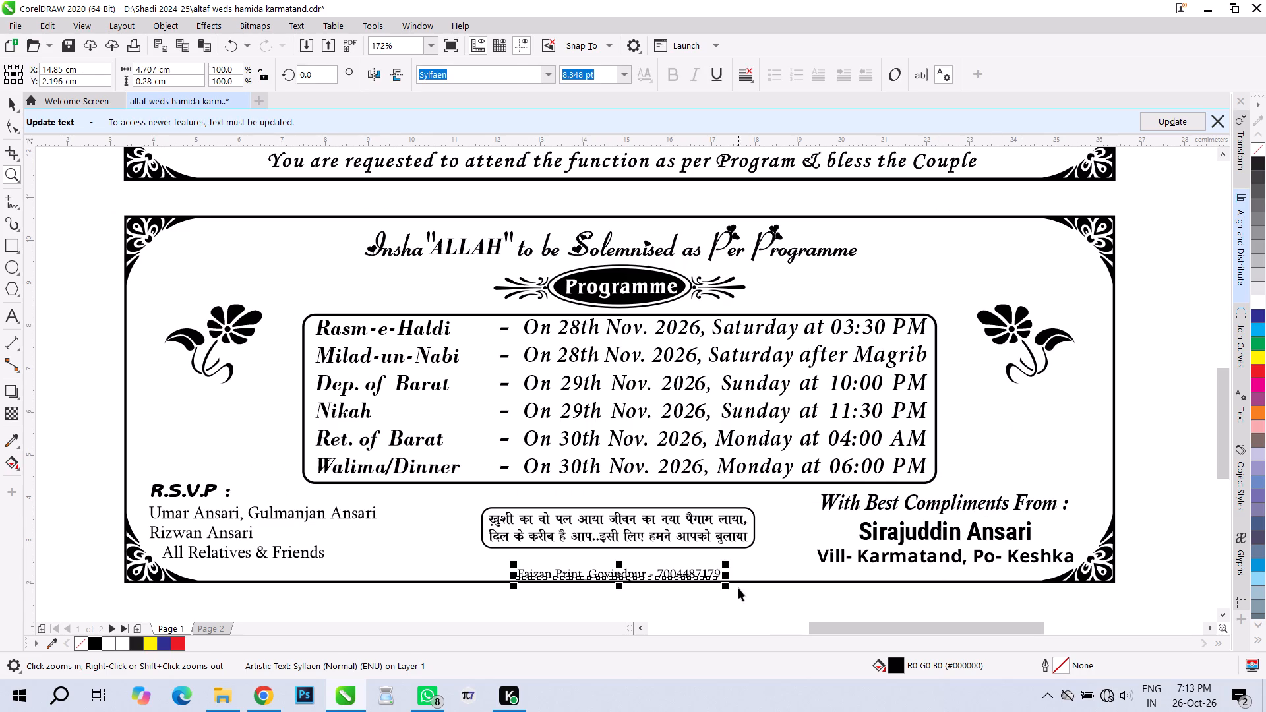
pyautogui.click(744, 599)
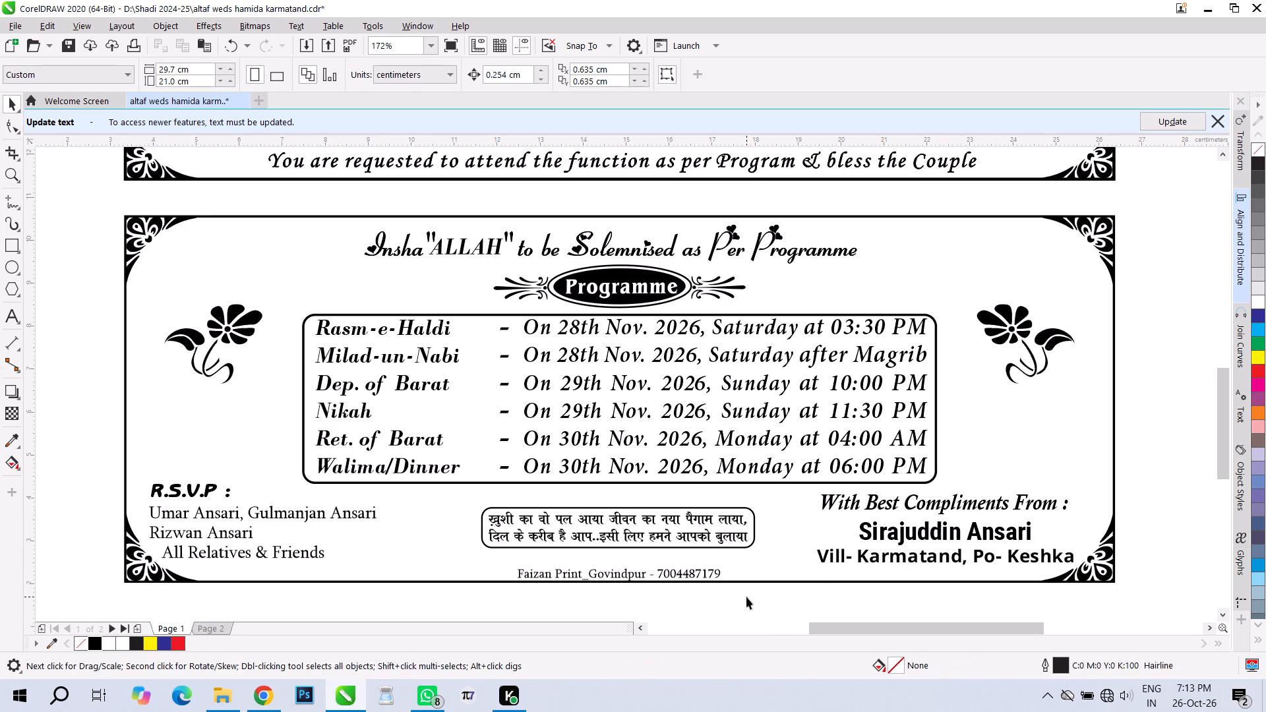
pyautogui.scroll(-1, 527, 578)
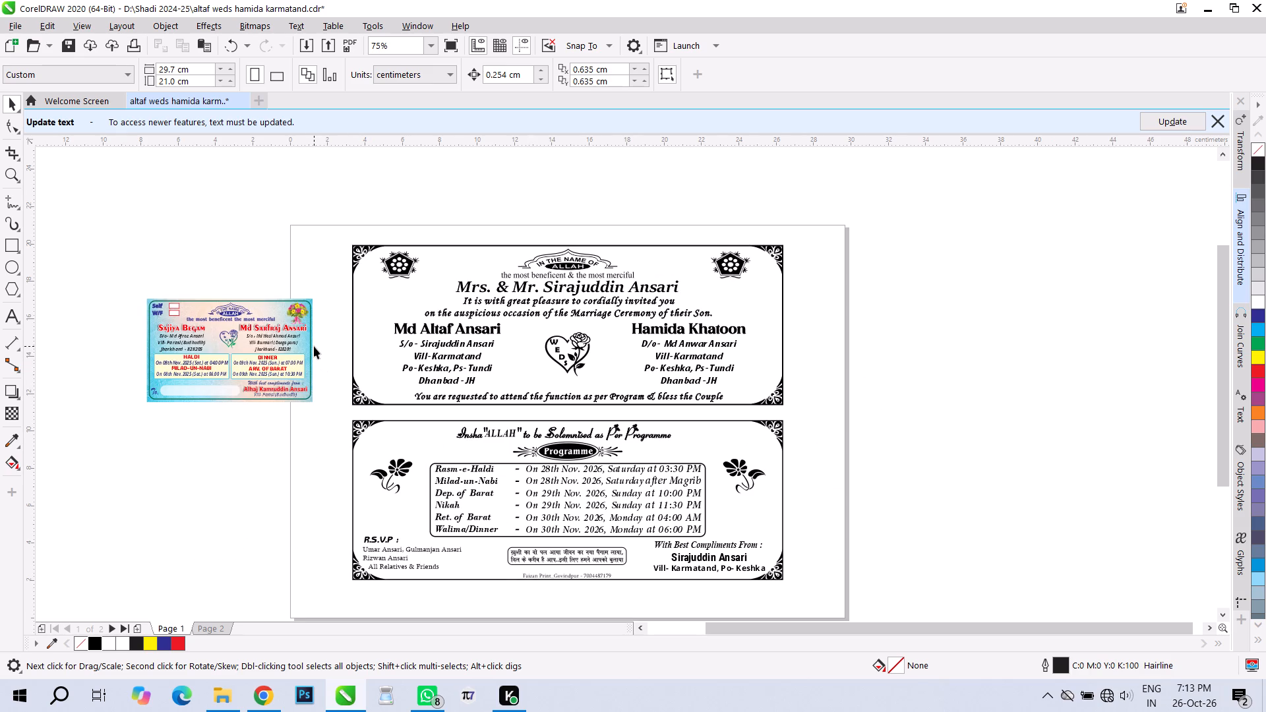
pyautogui.click(324, 330)
# Dimension the vertical gap between the upper card's bottom border and the lower card's top border.
pyautogui.scroll(3, 384, 413)
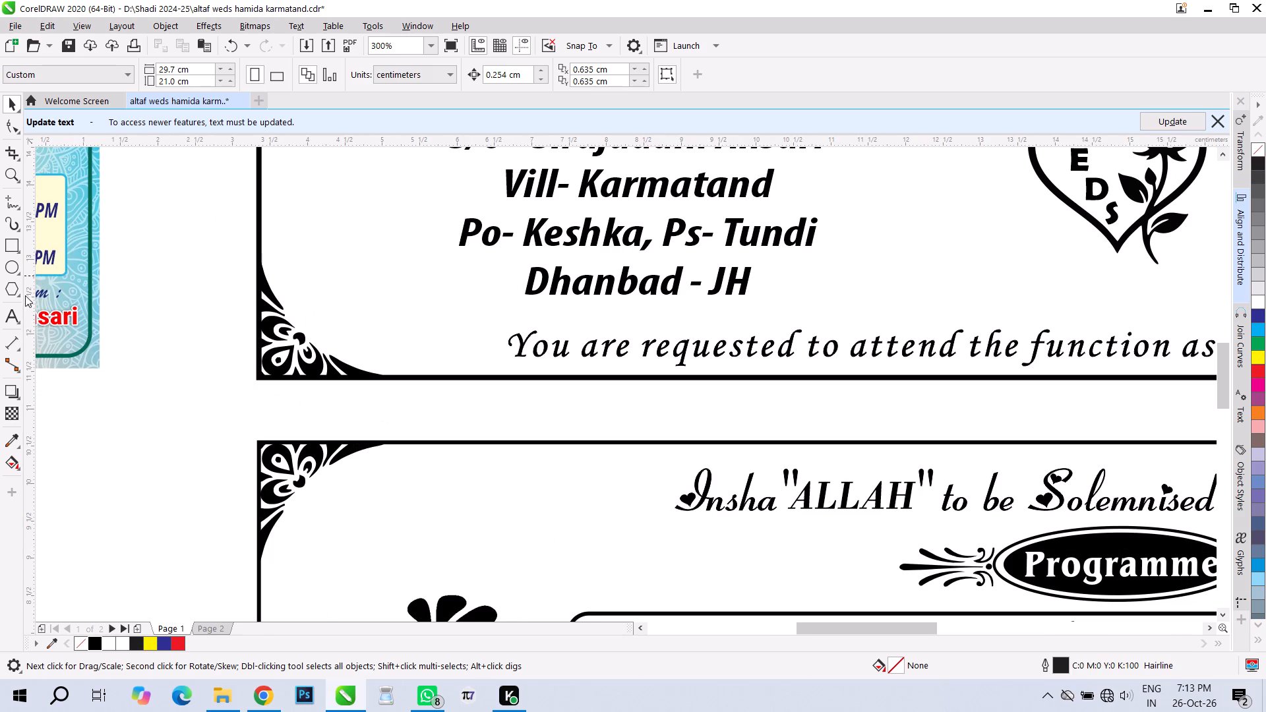
pyautogui.click(17, 335)
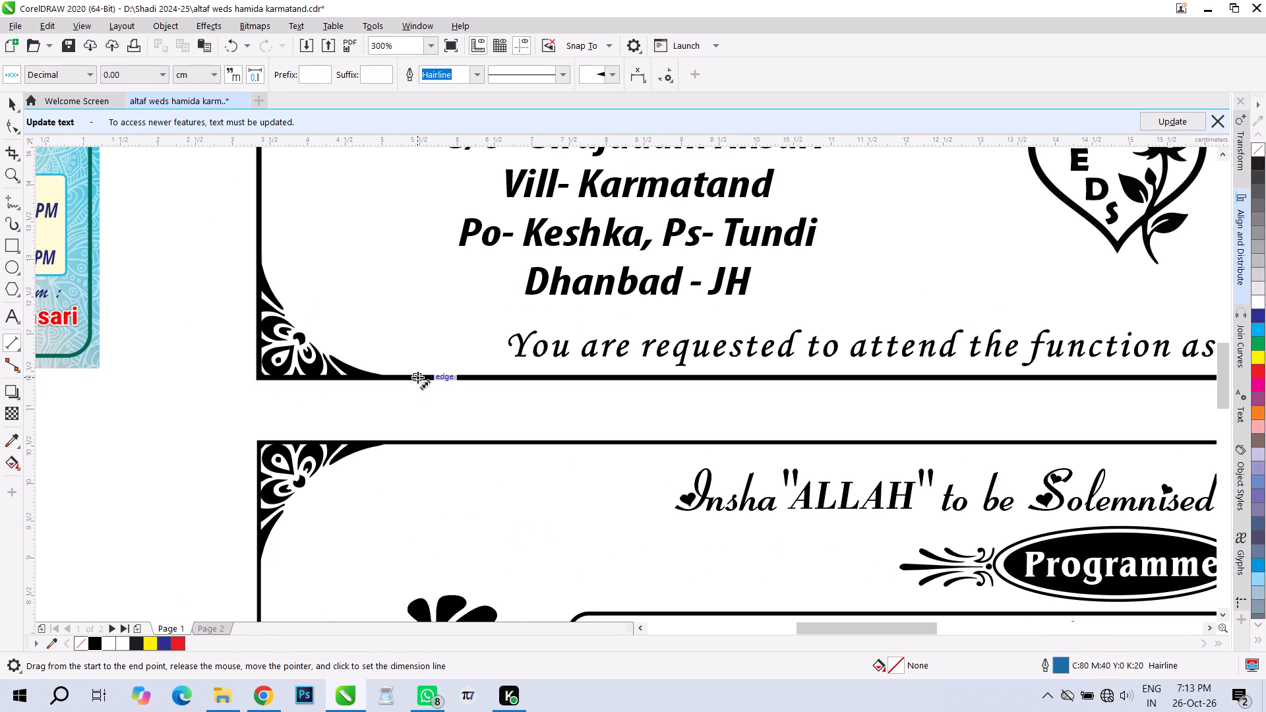
pyautogui.click(417, 377)
pyautogui.moveTo(417, 377); pyautogui.dragTo(417, 441)
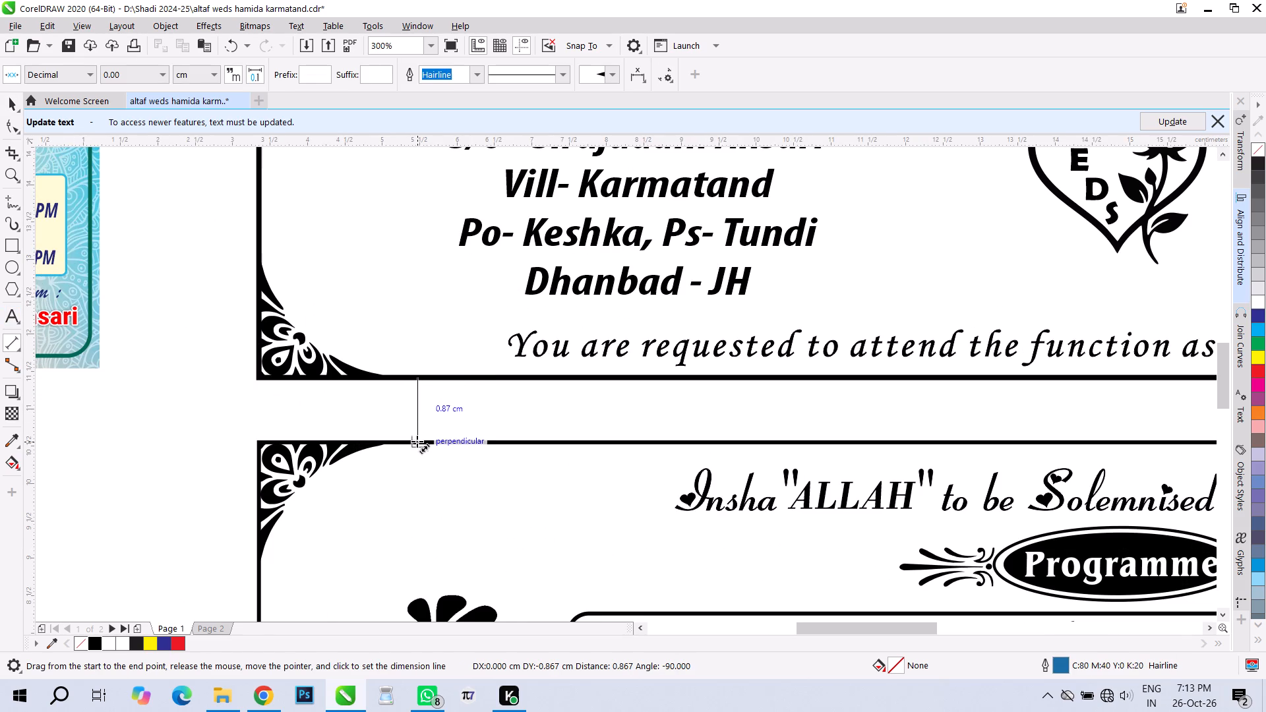
pyautogui.moveTo(417, 441); pyautogui.dragTo(417, 442)
pyautogui.click(417, 442)
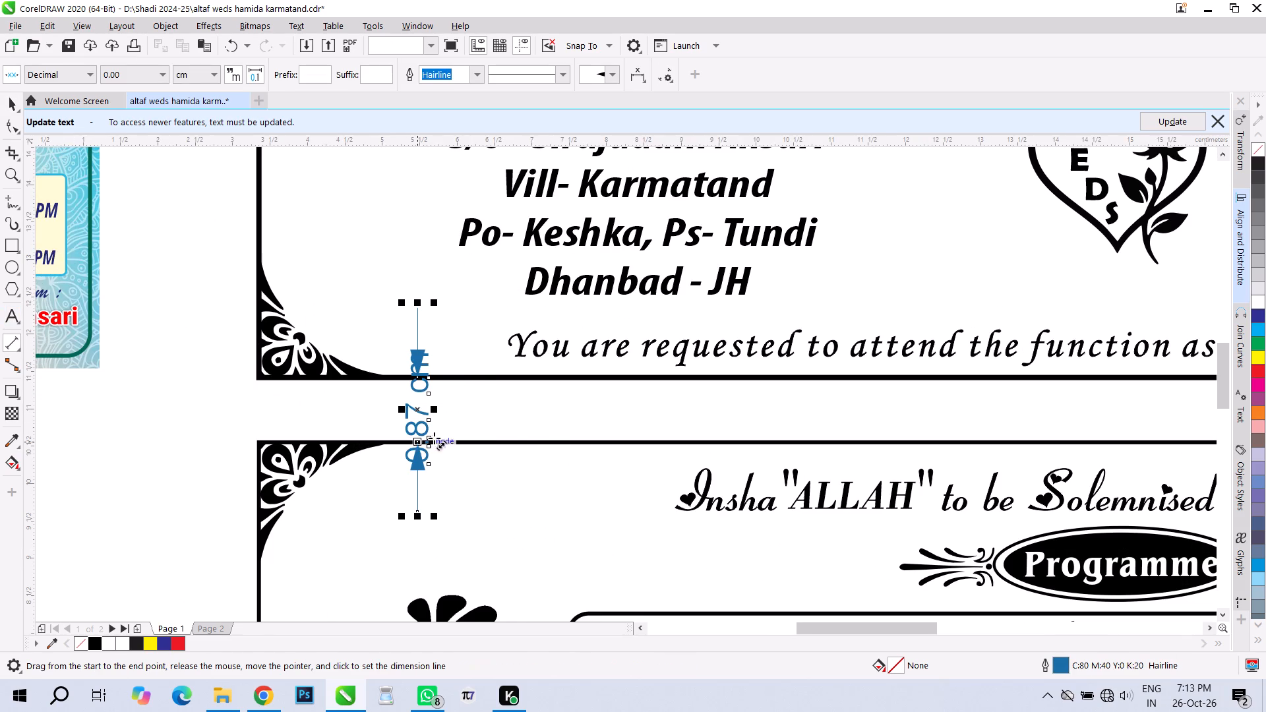
pyautogui.hotkey('ctrl', 'space')
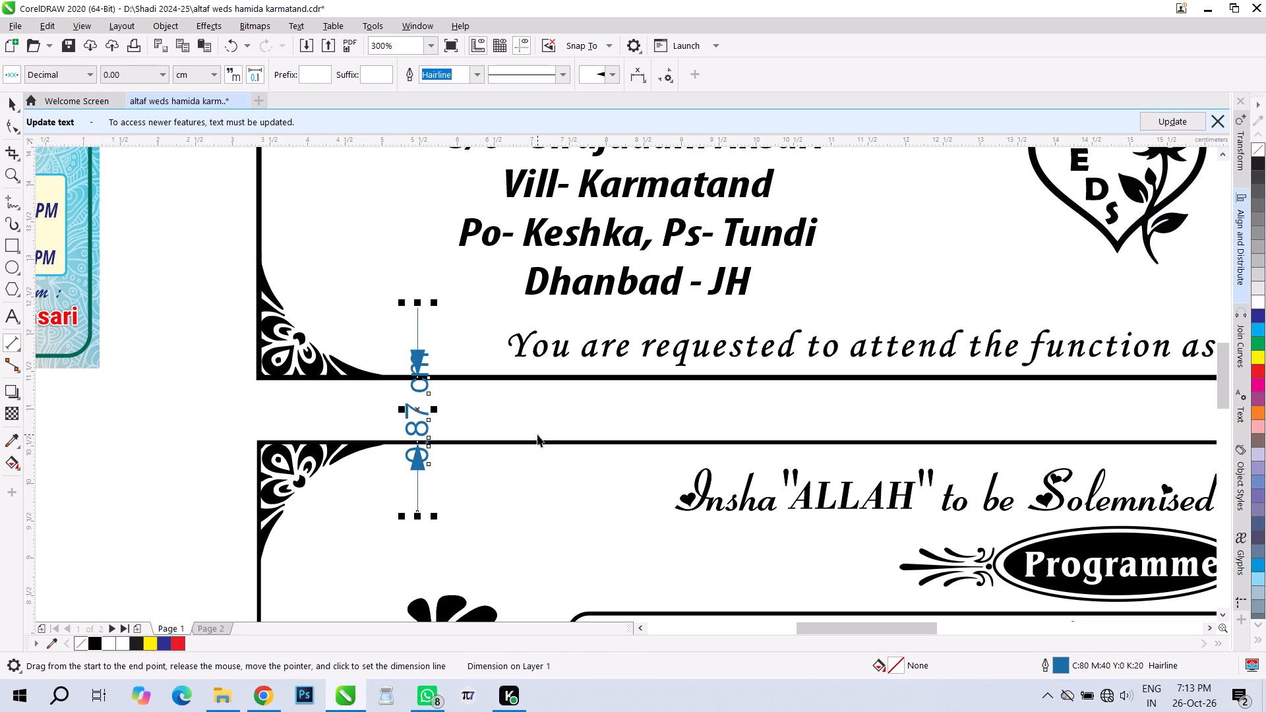
# Move the complete lower card down by about 0.25 cm so the gap between the two cards is 1.12 cm.
pyautogui.scroll(-1, 307, 361)
pyautogui.scroll(-1, 355, 404)
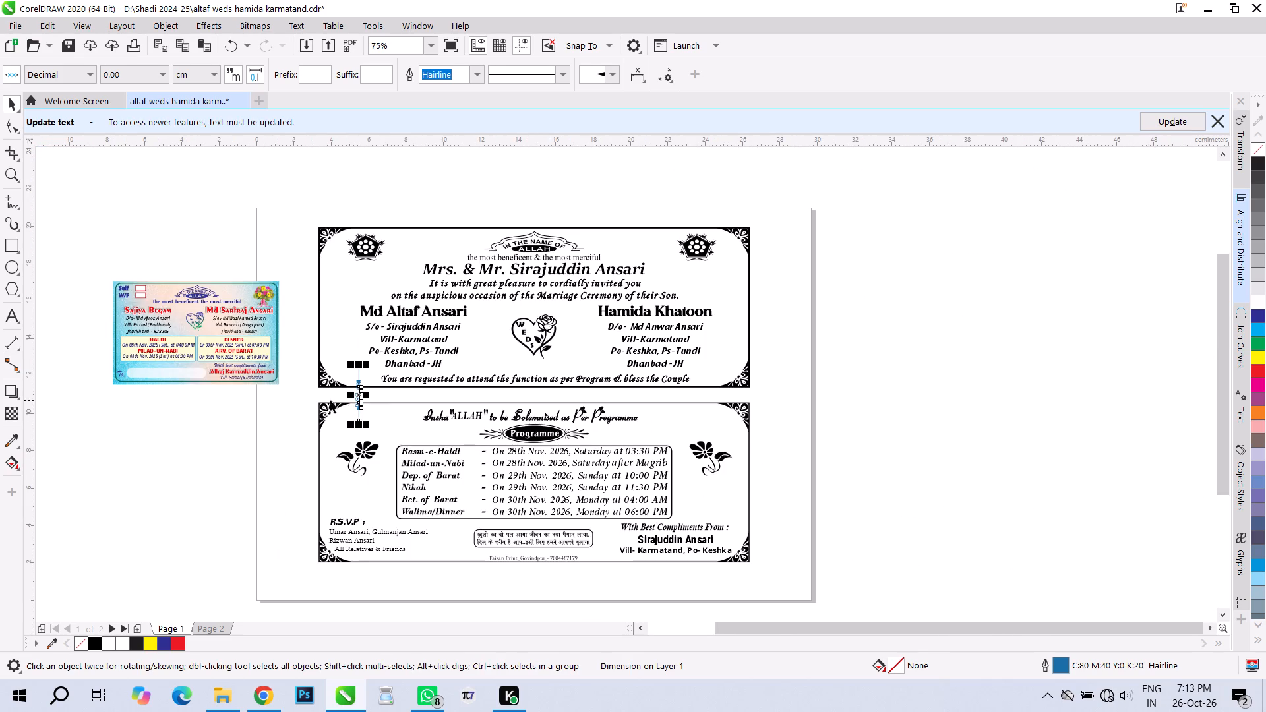
pyautogui.moveTo(311, 396); pyautogui.dragTo(783, 579)
pyautogui.scroll(1, 373, 397)
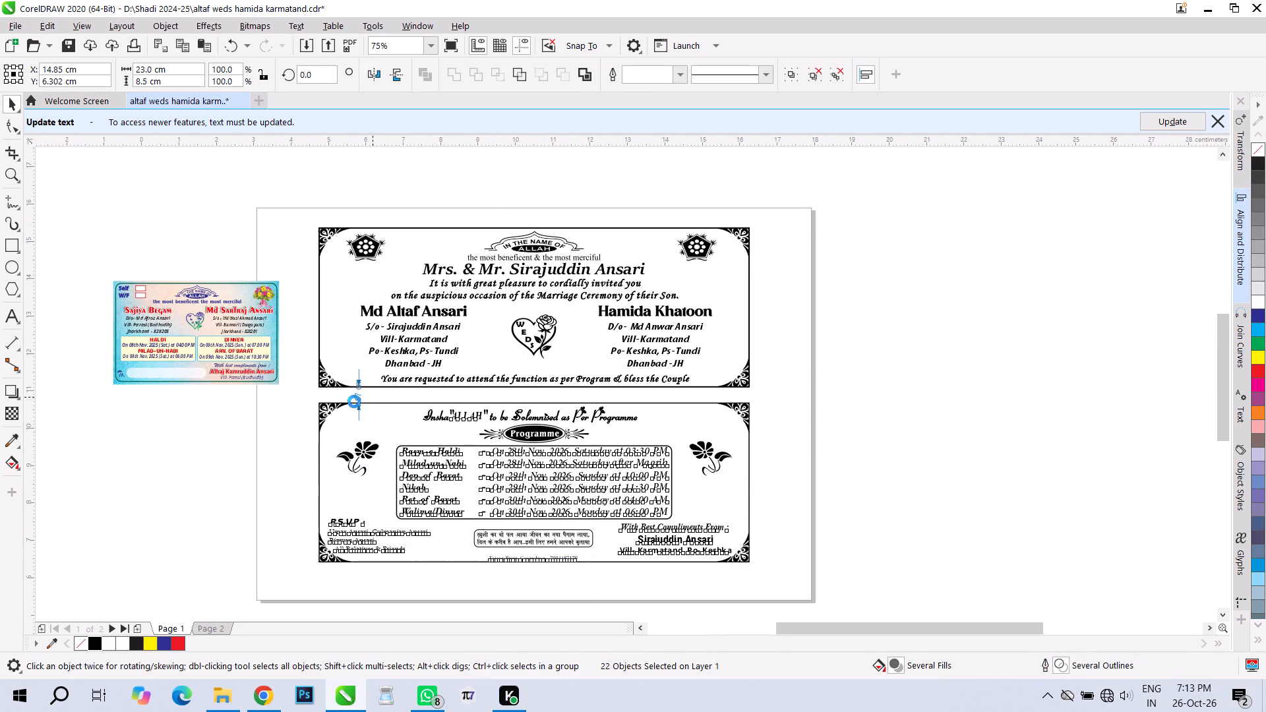
pyautogui.scroll(1, 354, 401)
pyautogui.press('Down')
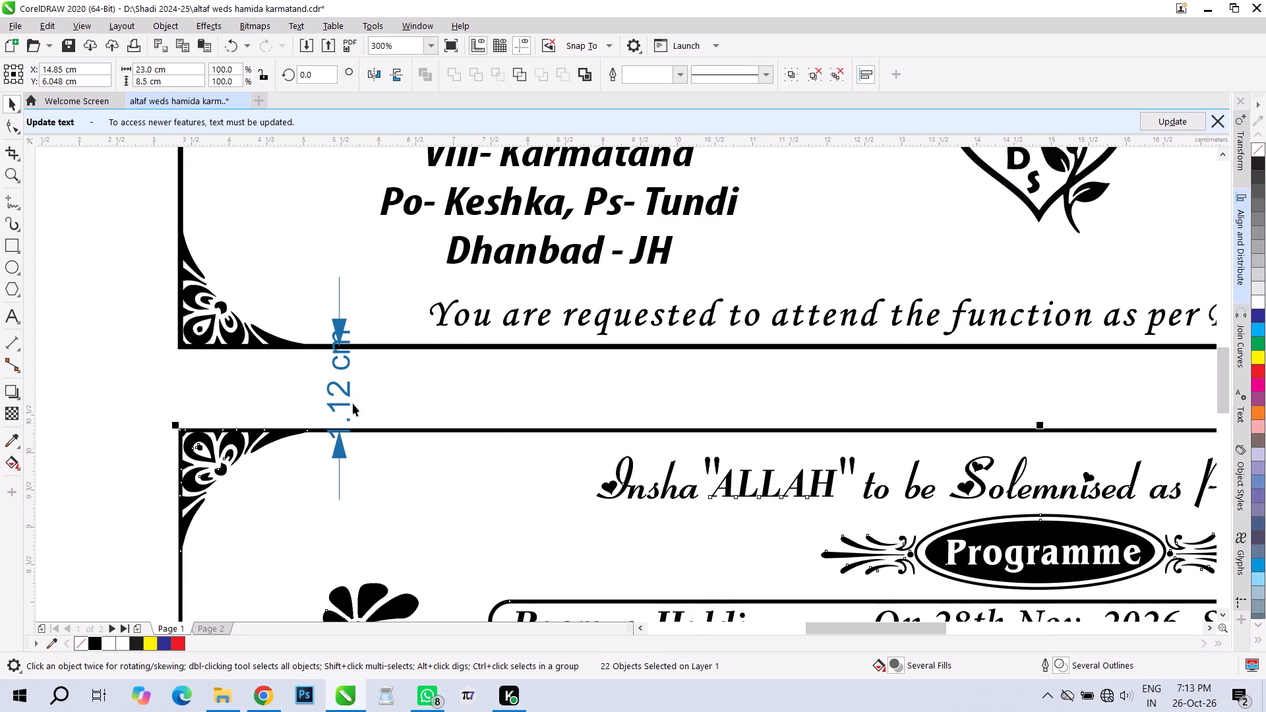
pyautogui.scroll(-3, 348, 418)
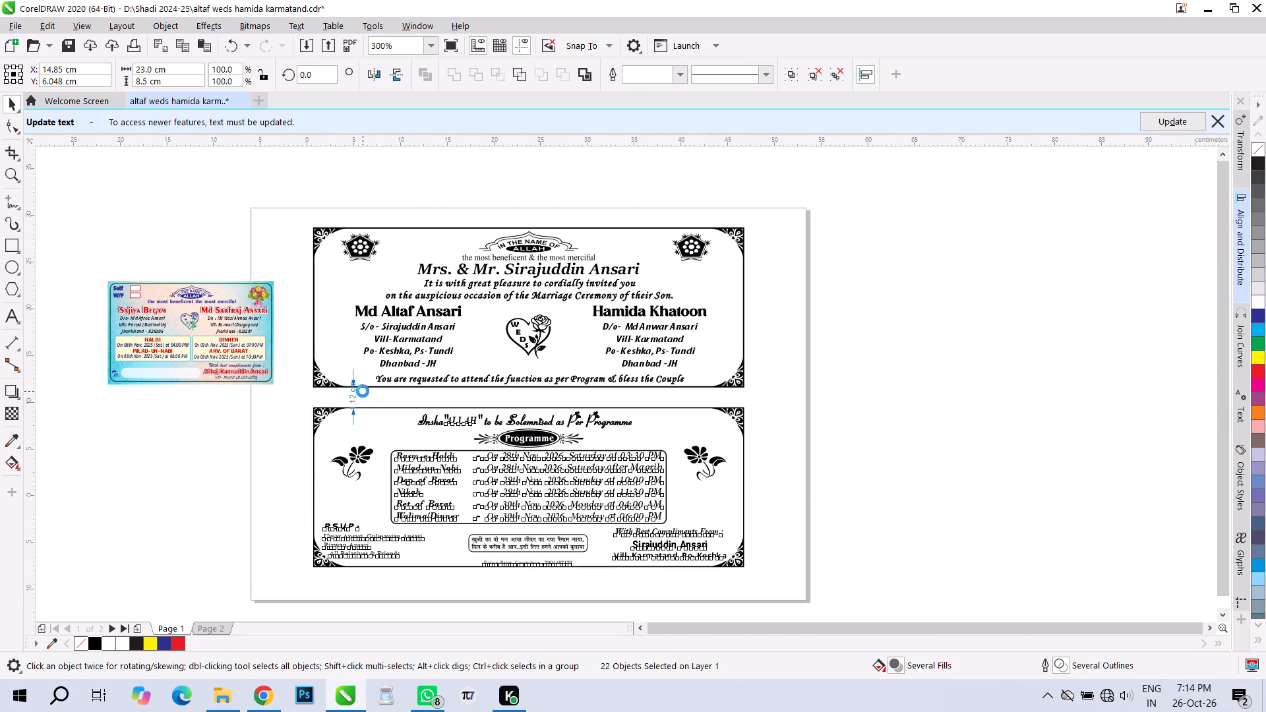
# Delete the gap dimension placed between the two cards.
pyautogui.click(794, 360)
pyautogui.scroll(1, 359, 390)
pyautogui.click(357, 392)
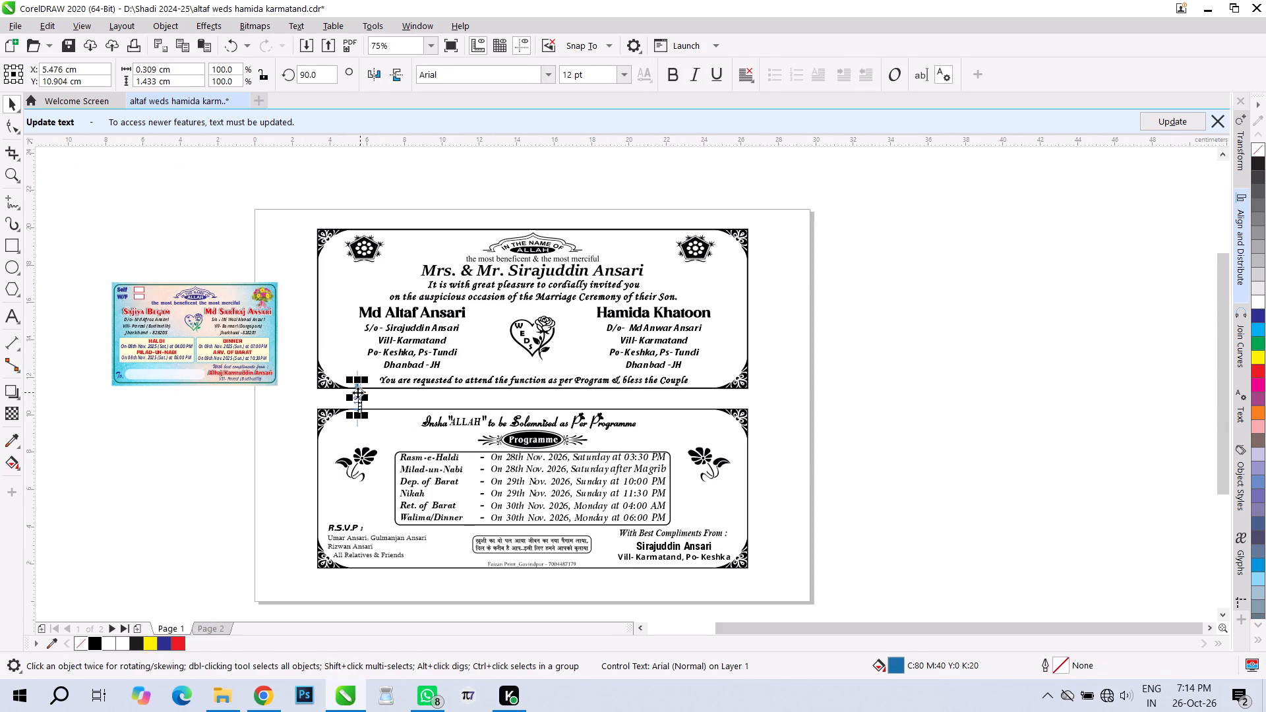
pyautogui.press('Delete')
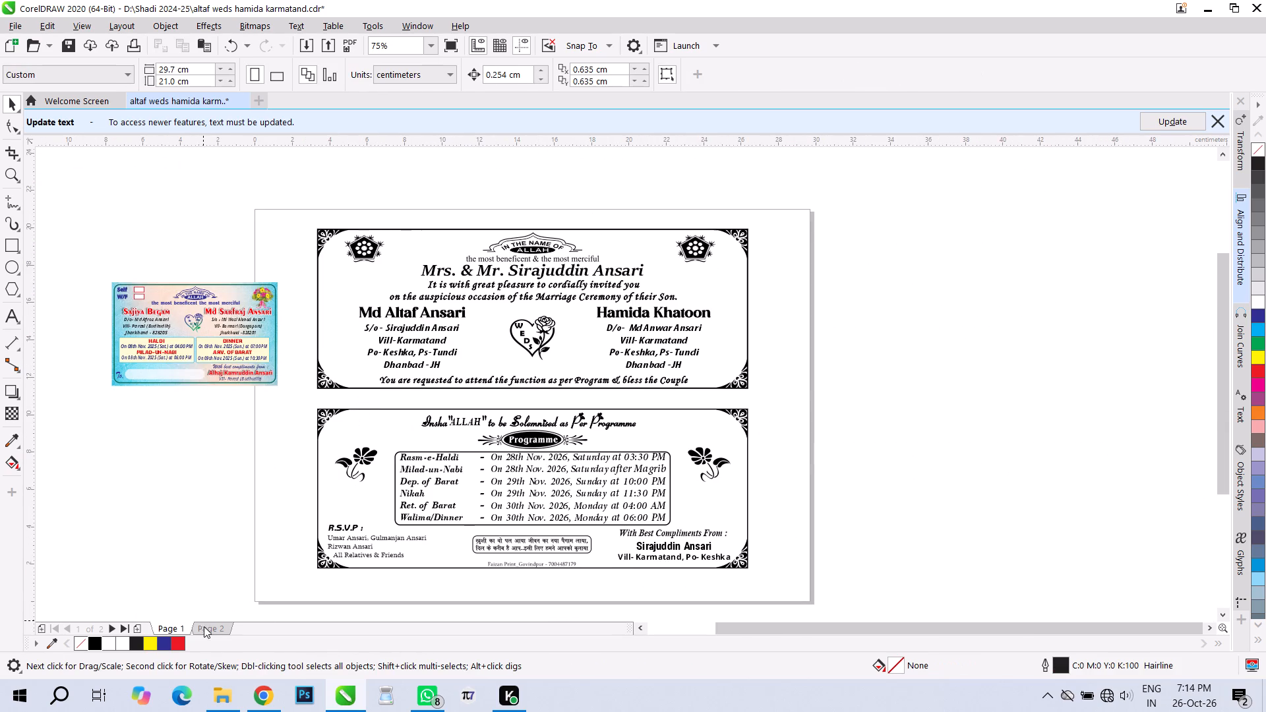
# Resize the whole envelope layout on page 2 to 24 cm wide and 9.1 cm high.
pyautogui.click(205, 626)
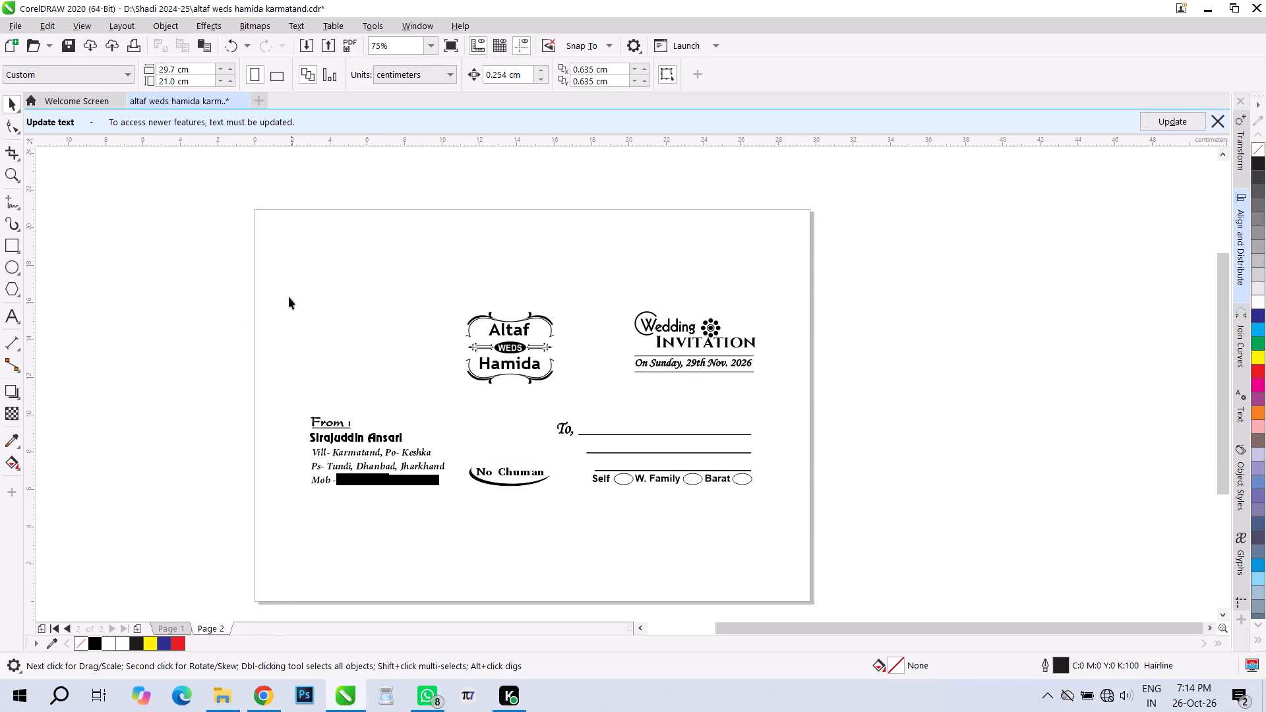
pyautogui.moveTo(287, 293); pyautogui.dragTo(814, 516)
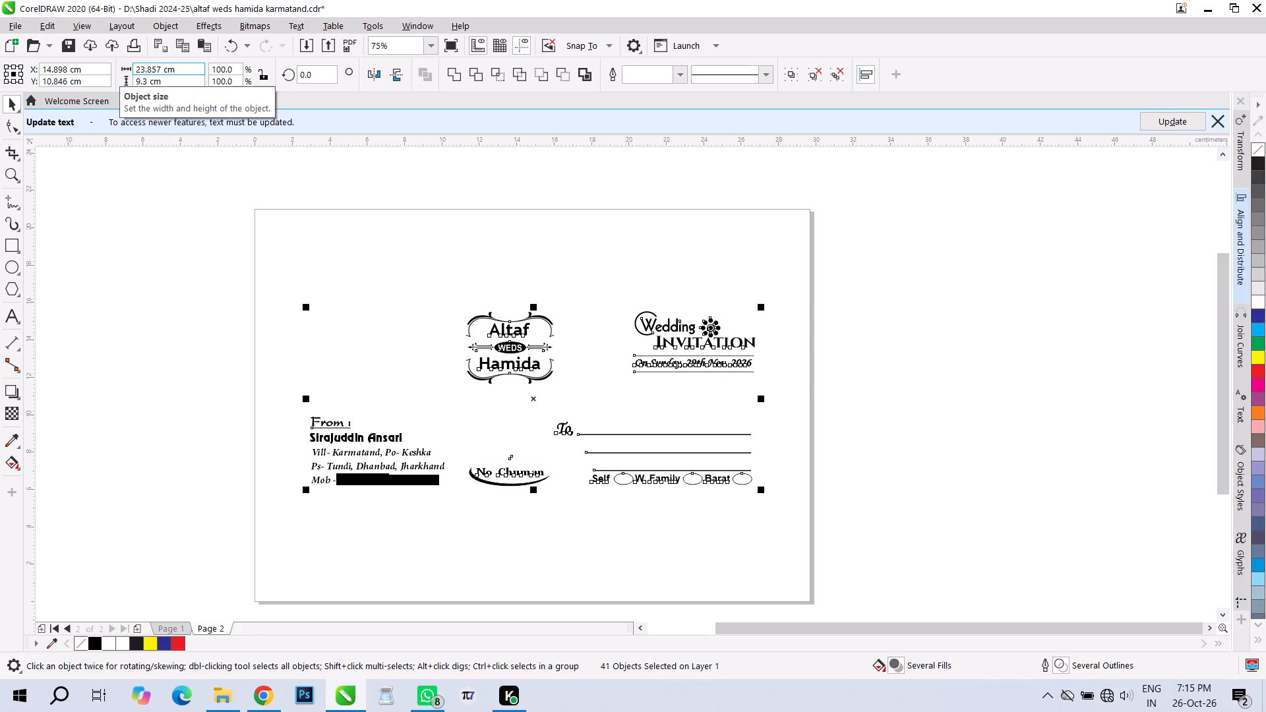
pyautogui.moveTo(160, 69); pyautogui.dragTo(100, 69)
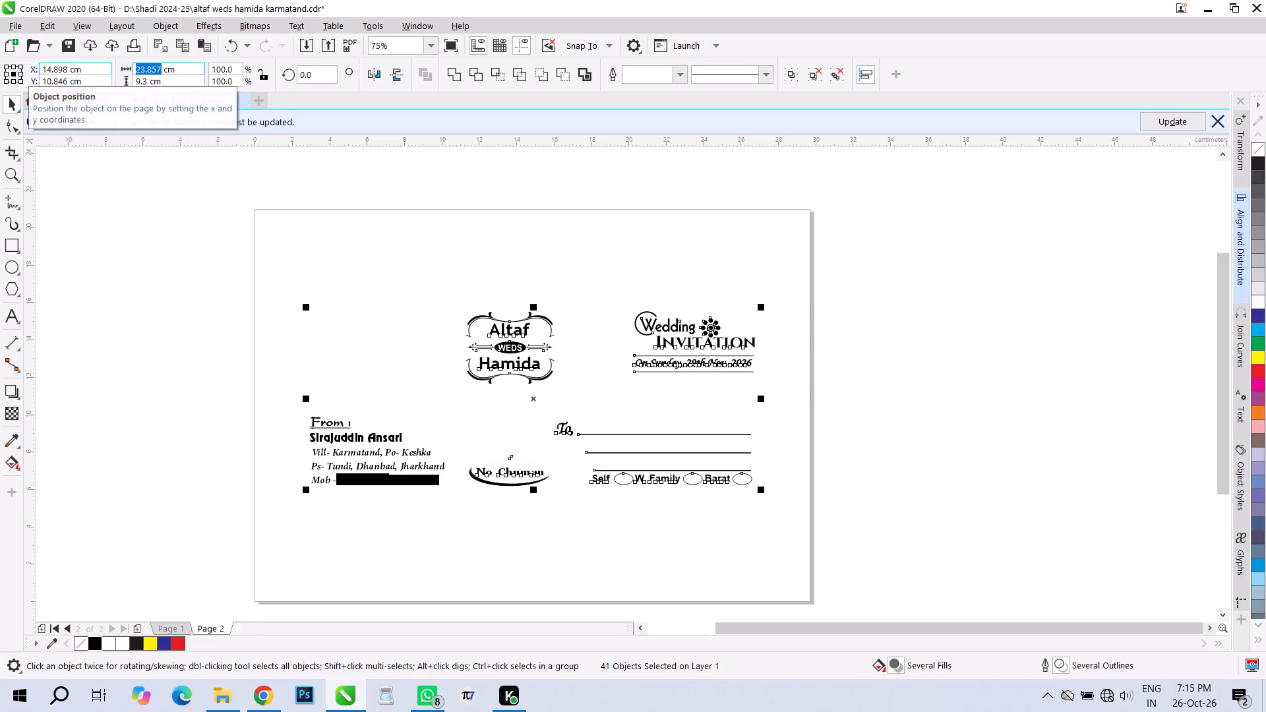
pyautogui.write('24')
pyautogui.press('Tab')
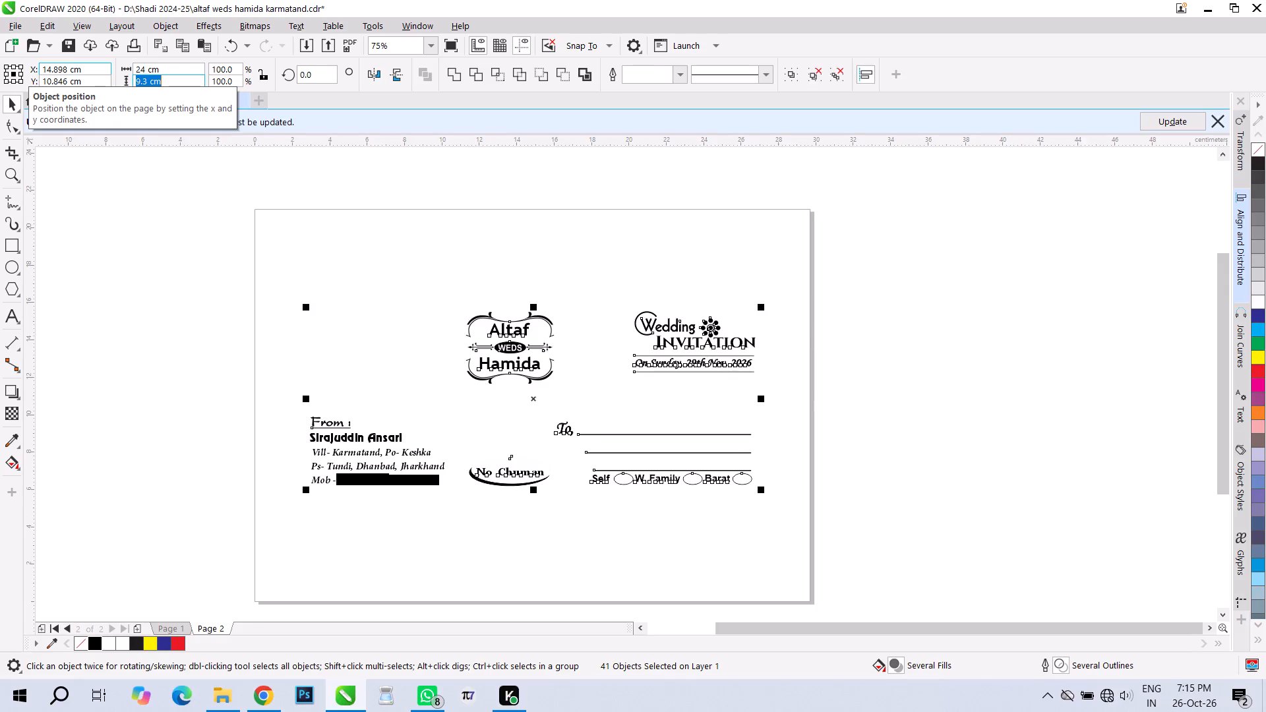
pyautogui.write('9.')
pyautogui.press('1')
pyautogui.press('Return')
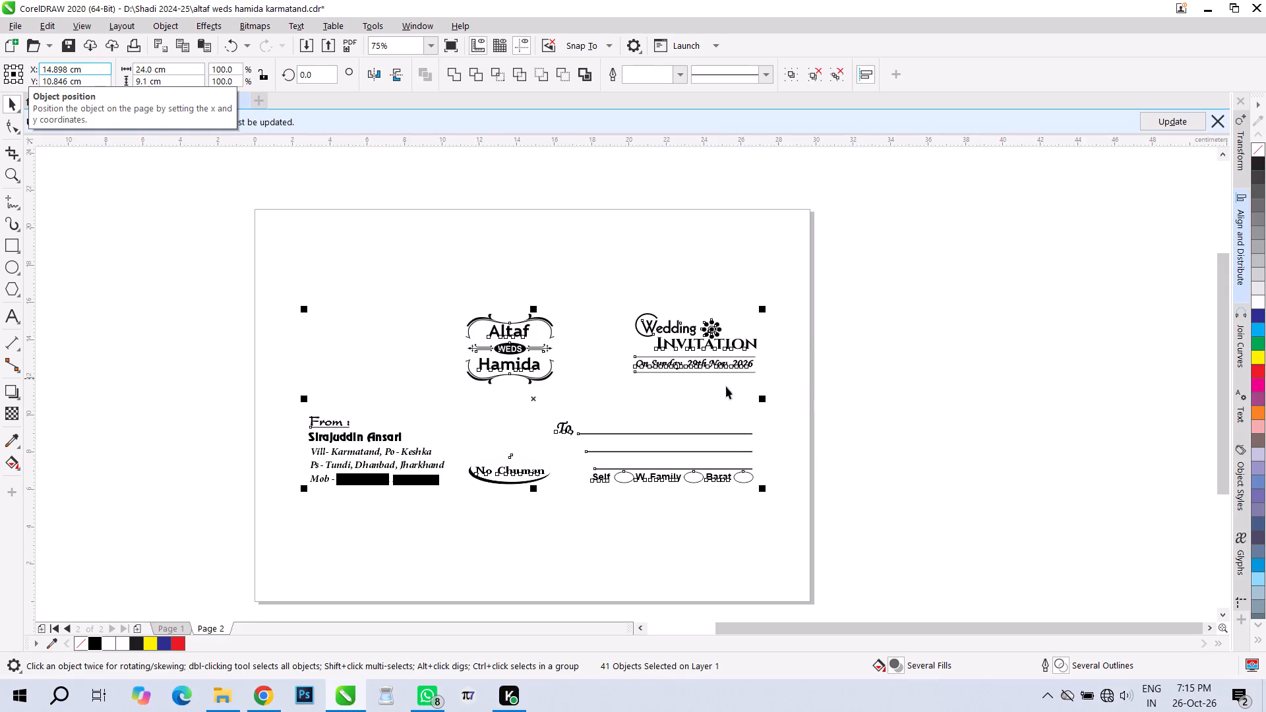
pyautogui.click(851, 375)
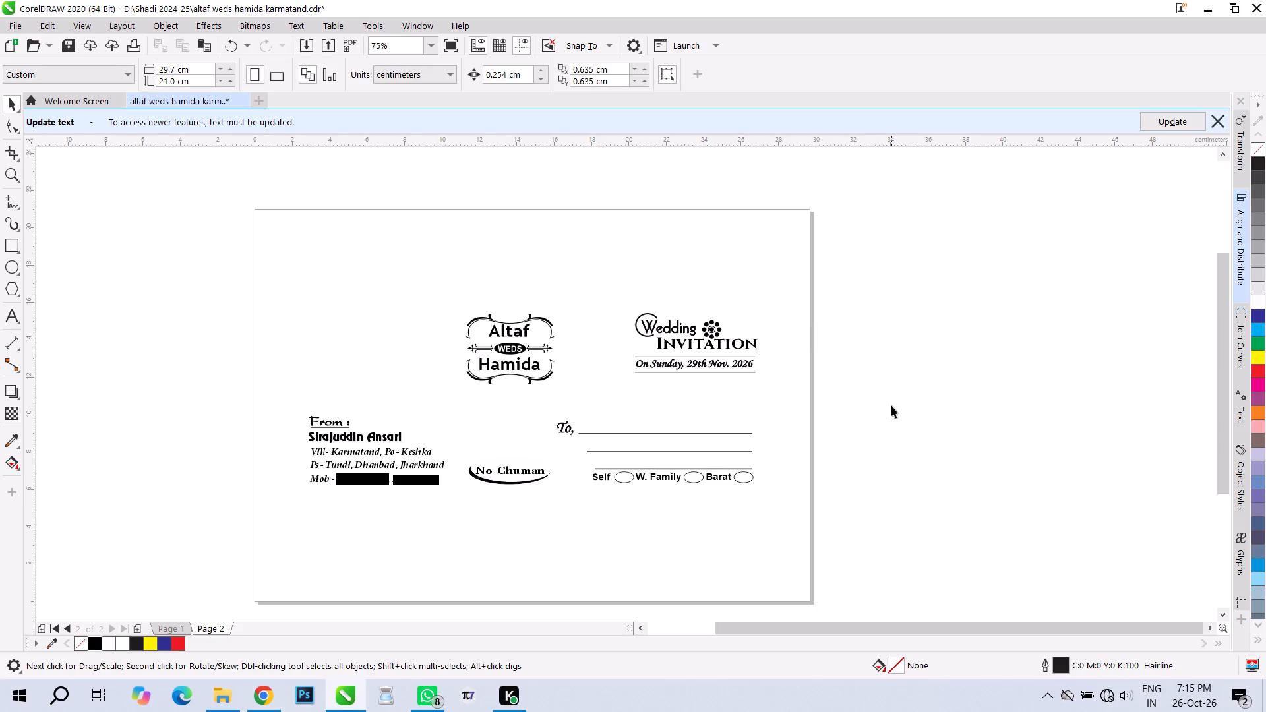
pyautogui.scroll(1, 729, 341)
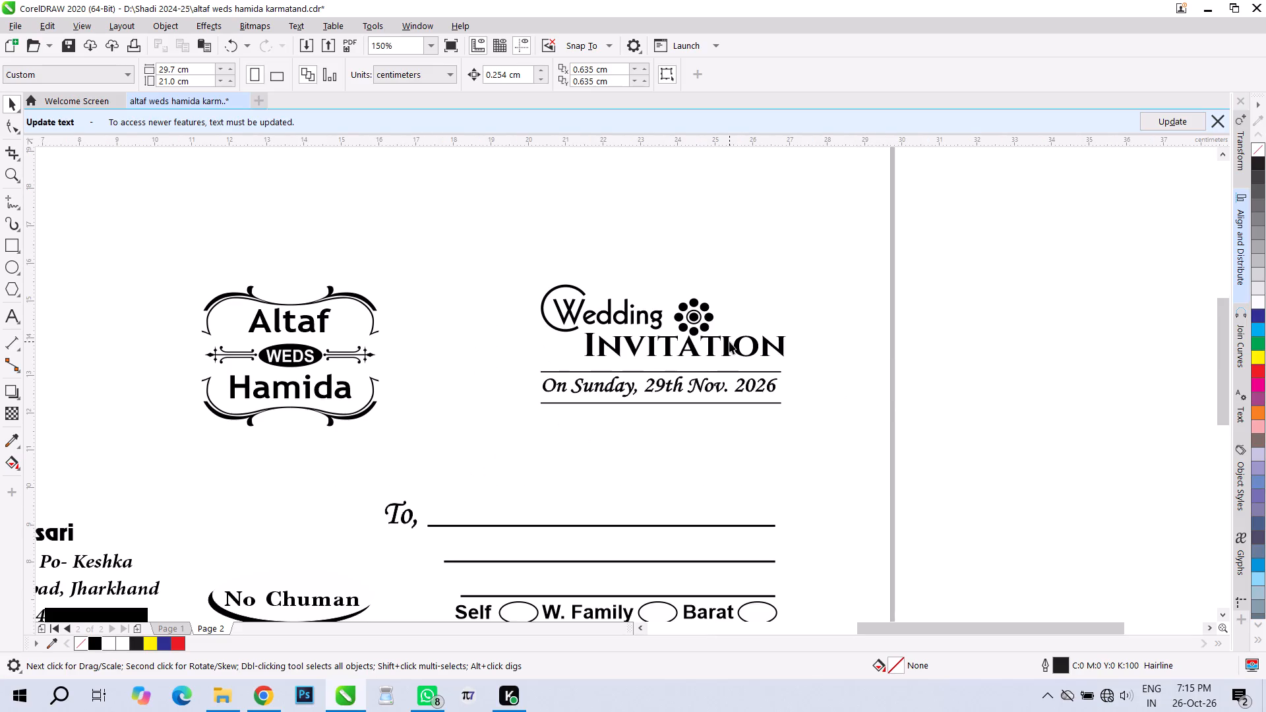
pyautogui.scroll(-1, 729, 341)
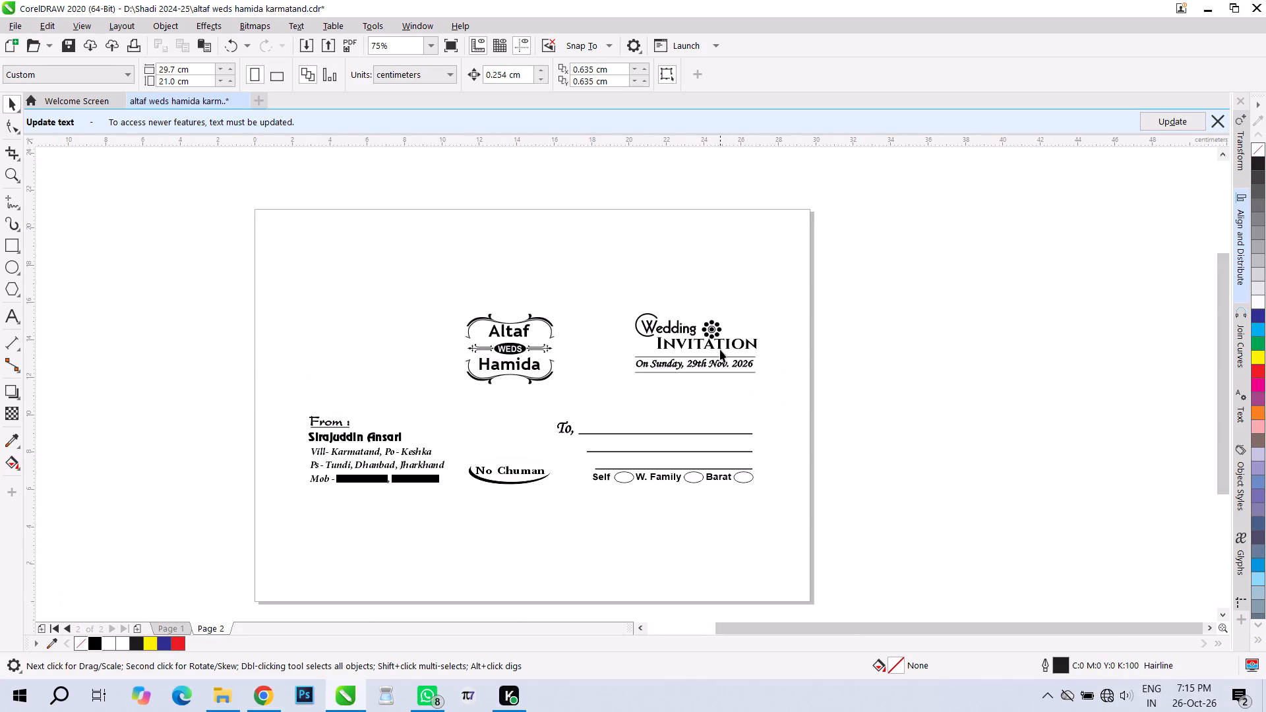
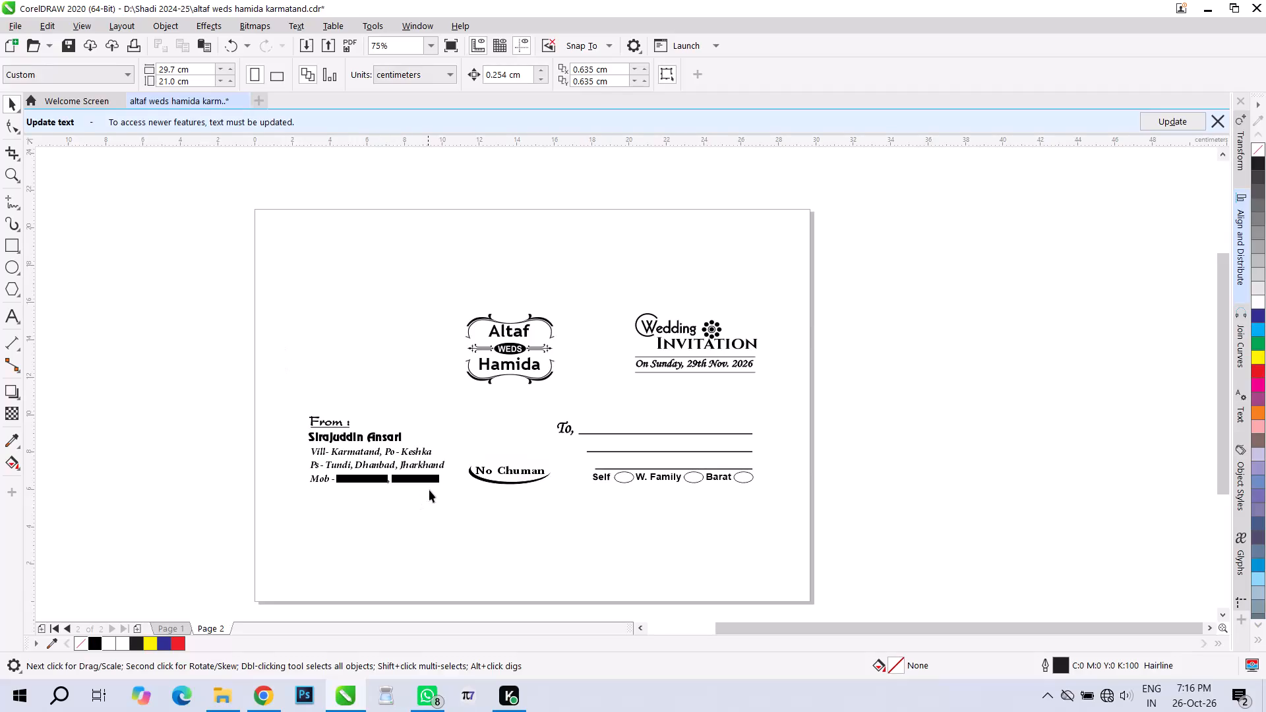
# Examine the sender's address block on the page 2 envelope, especially its mobile number line.
pyautogui.scroll(2, 430, 485)
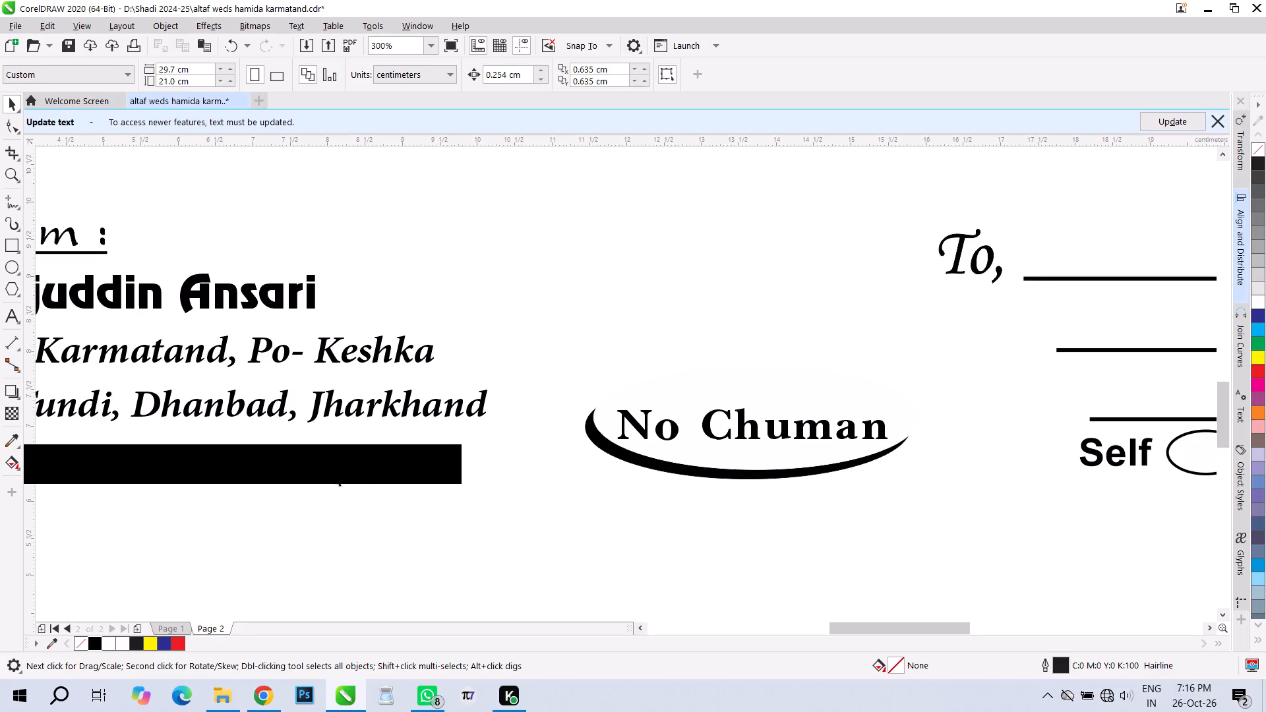
pyautogui.click(385, 471)
pyautogui.doubleClick(385, 471)
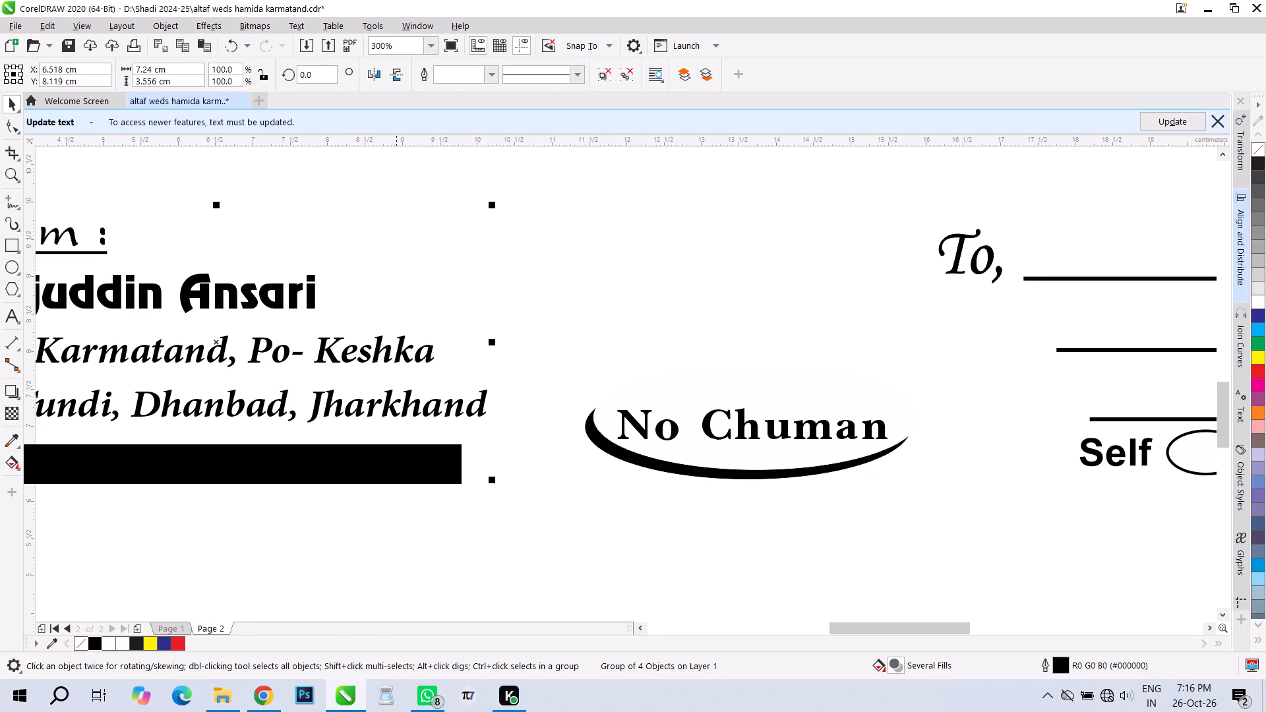
pyautogui.doubleClick(411, 459)
pyautogui.scroll(-1, 386, 496)
pyautogui.click(395, 527)
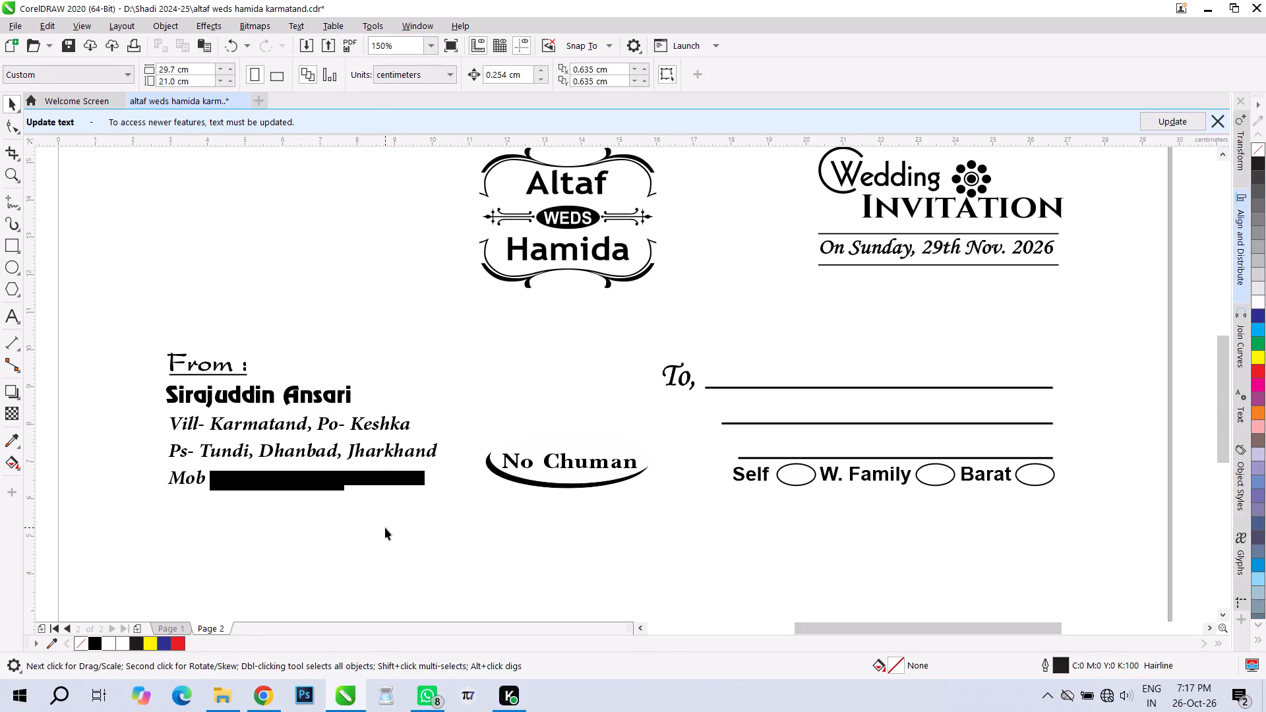
pyautogui.scroll(-1, 384, 519)
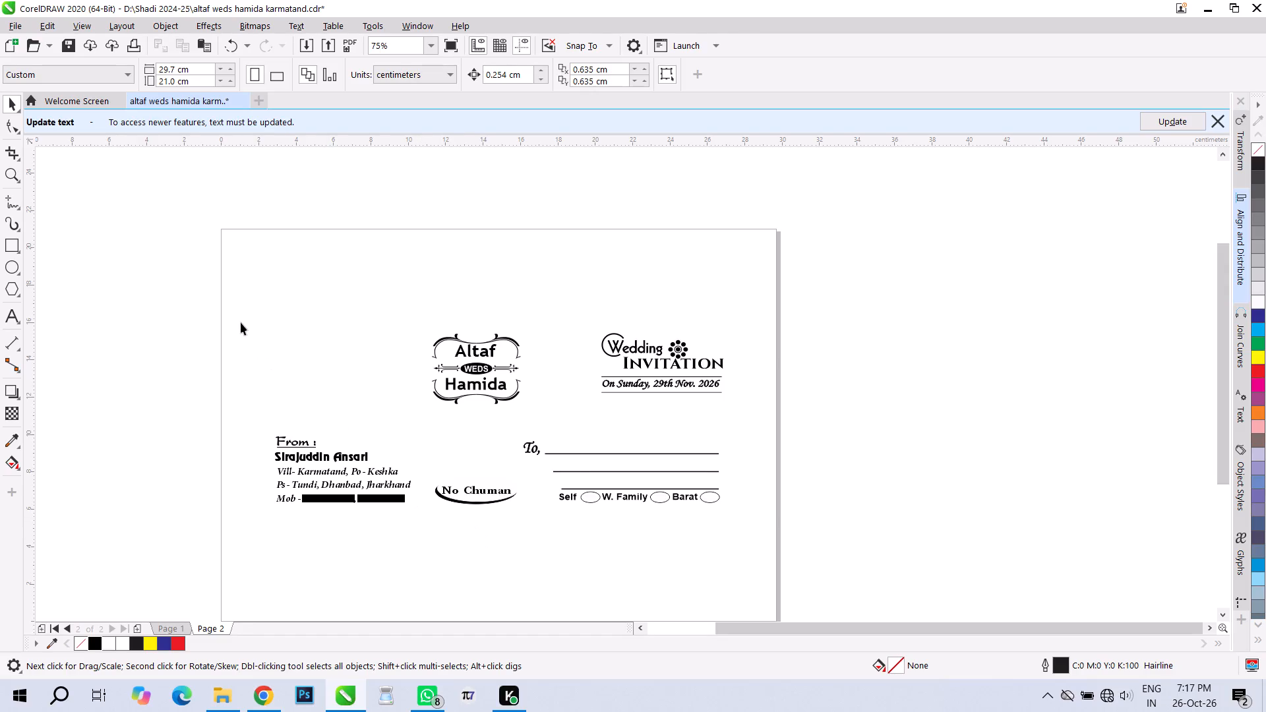
# Select all objects of the envelope layout on page 2 together.
pyautogui.moveTo(234, 305); pyautogui.dragTo(876, 552)
pyautogui.click(845, 474)
pyautogui.moveTo(783, 519); pyautogui.dragTo(256, 312)
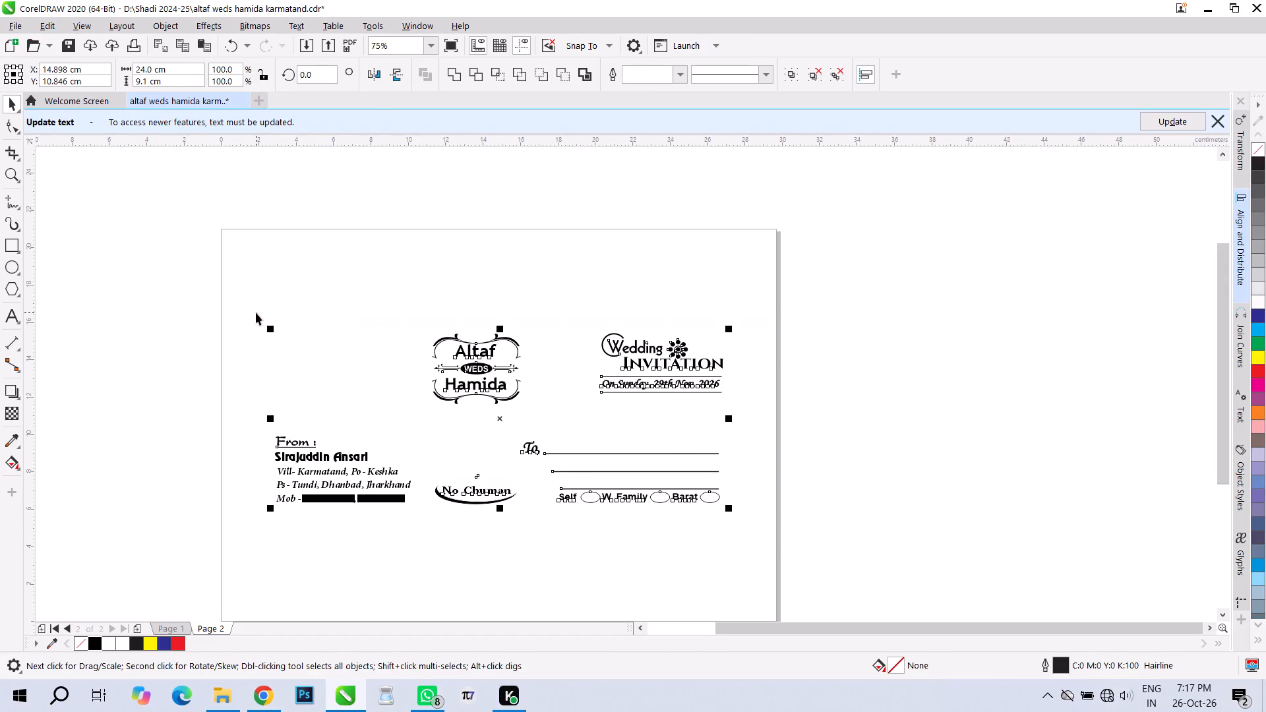
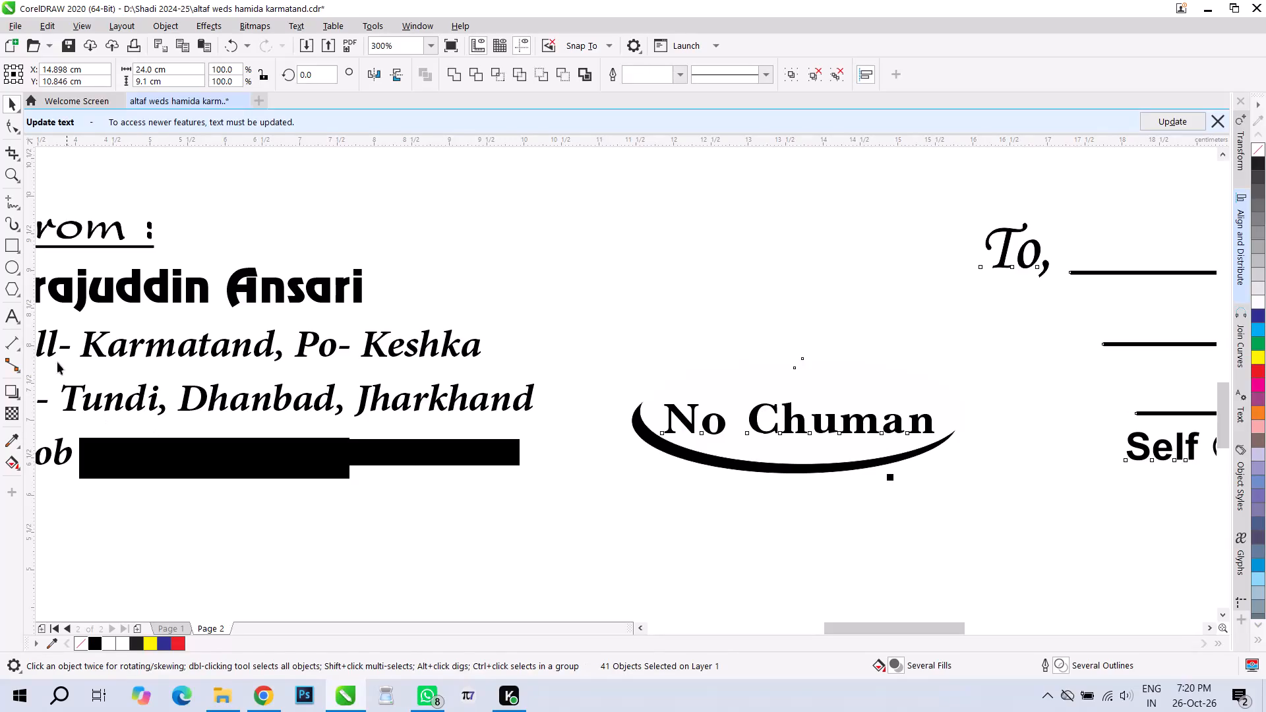
# Replace the final digits of the sender's mobile number in the address block on the page 2 envelope.
pyautogui.click(11, 316)
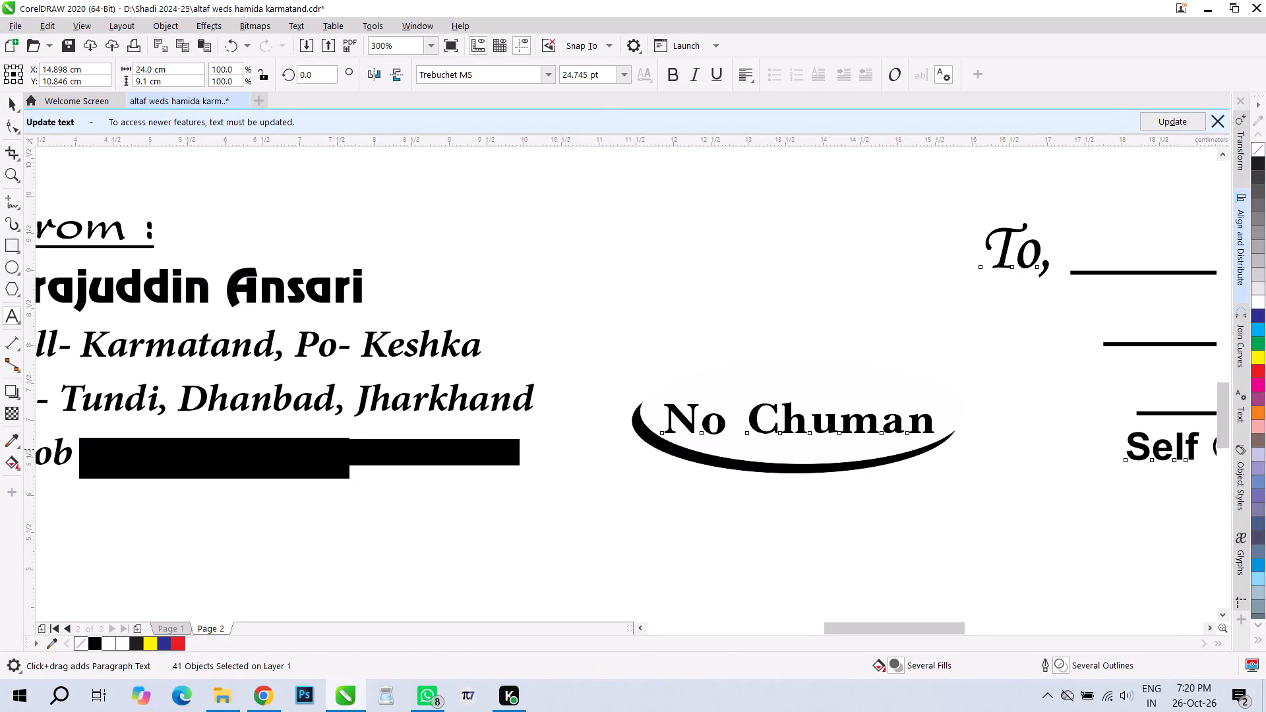
pyautogui.click(394, 446)
pyautogui.moveTo(395, 446); pyautogui.dragTo(533, 440)
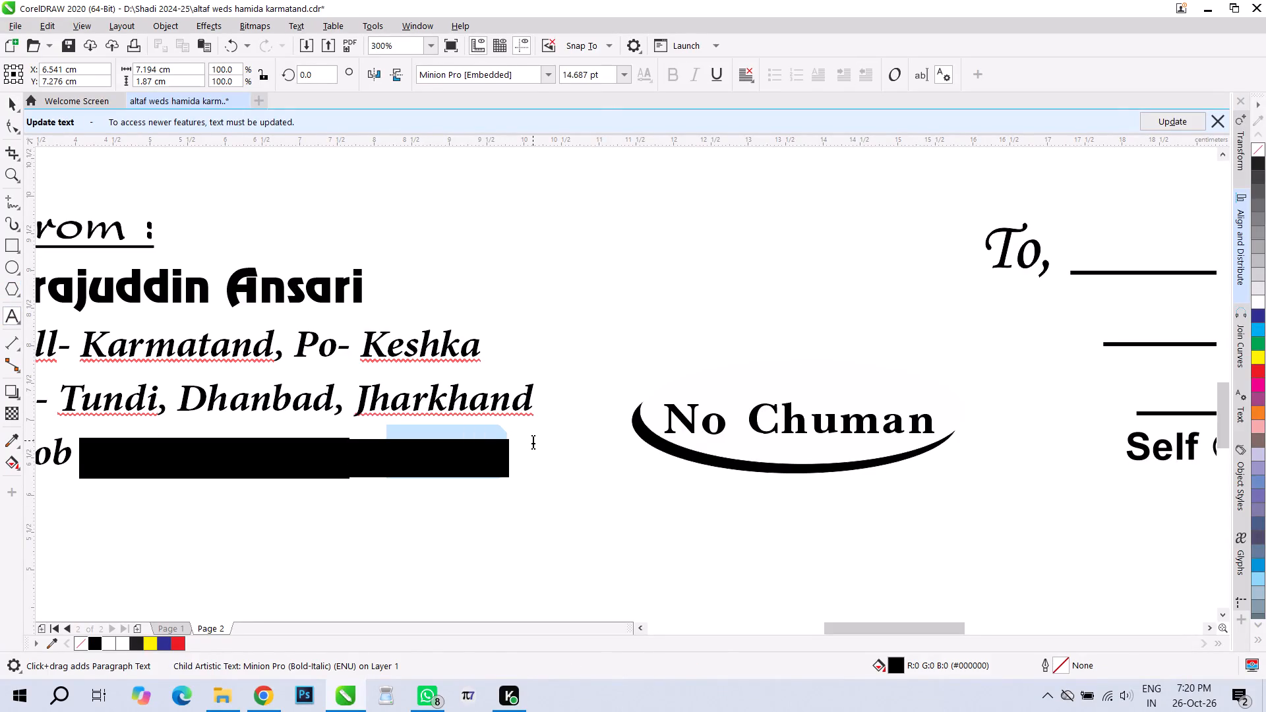
pyautogui.press('7')
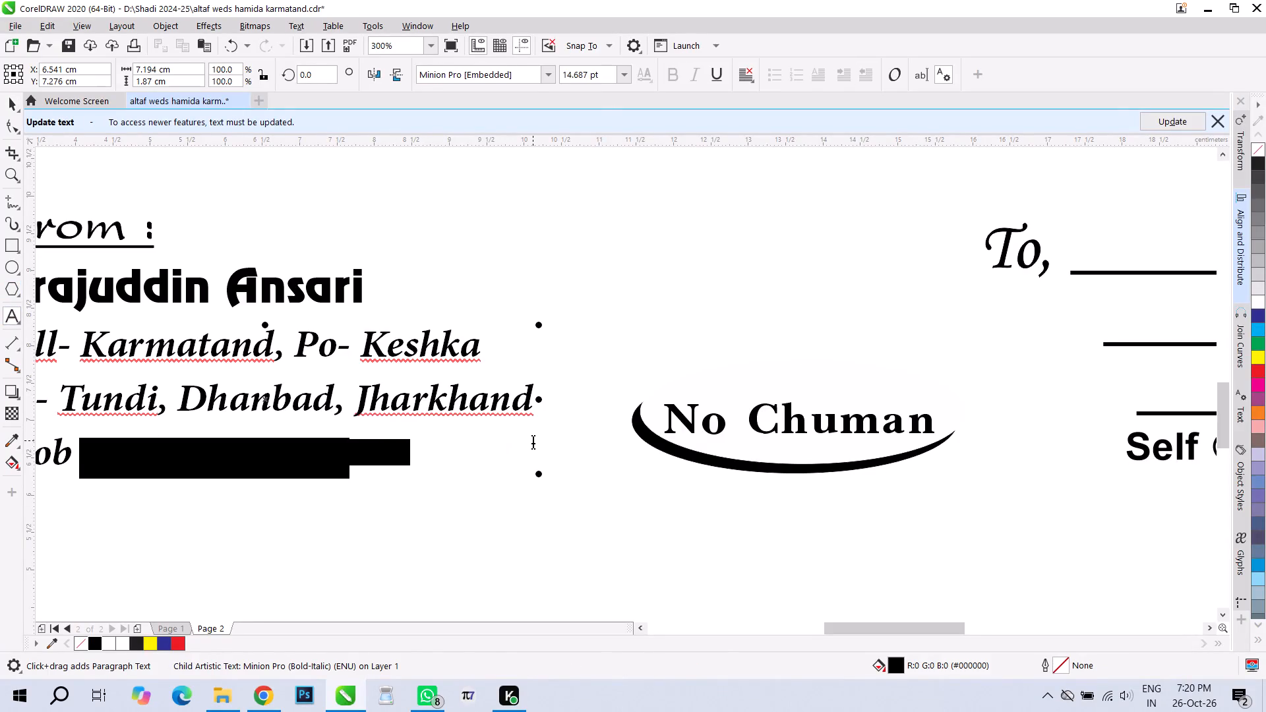
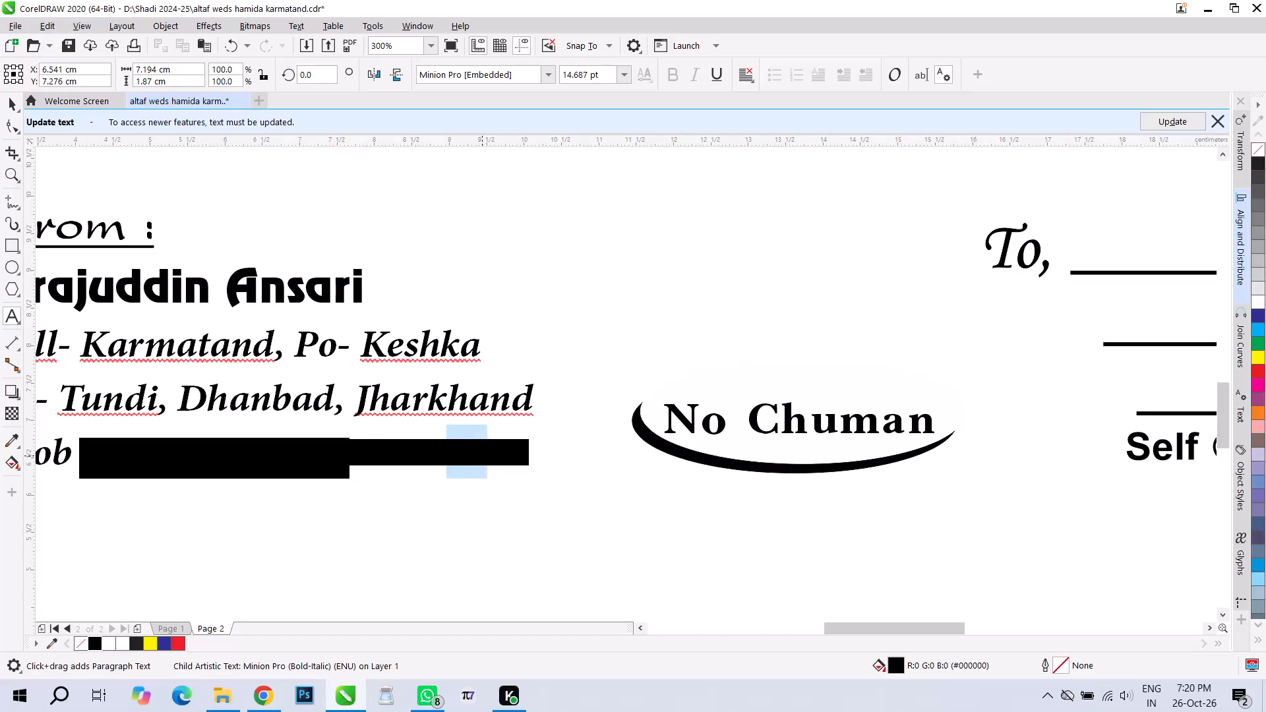
# Replace the highlighted digits within the sender's mobile number in the address block on the page 2 envelope.
pyautogui.write('48')
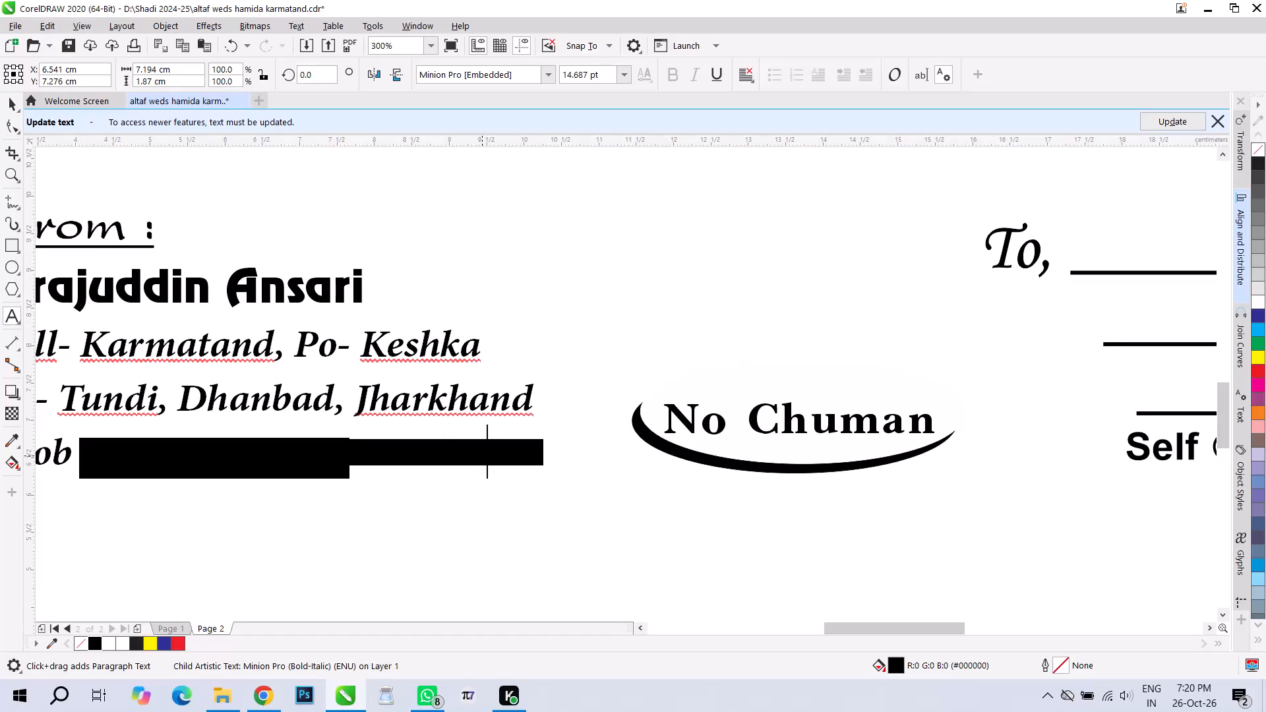
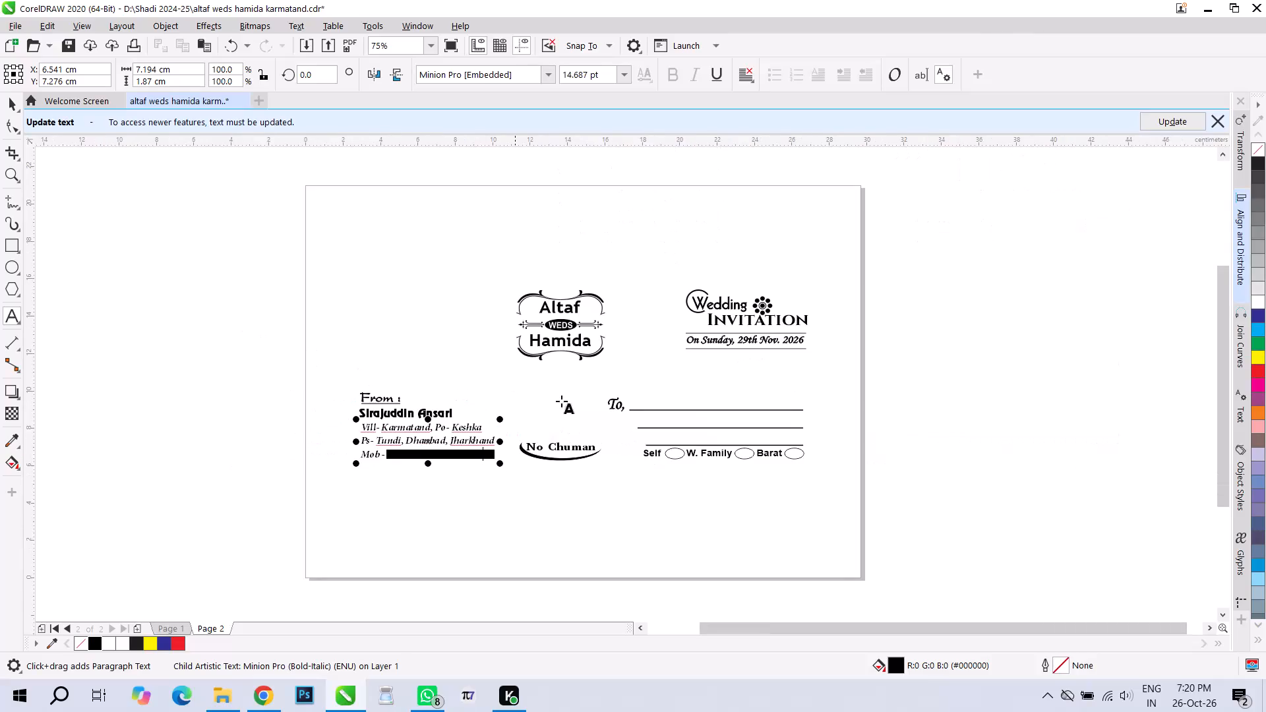
# Finish editing the sender's address text and capture a screenshot of the page 2 envelope artwork with nothing selected.
pyautogui.keyDown('shift'); pyautogui.scroll(1, 584, 394); pyautogui.keyUp('shift')
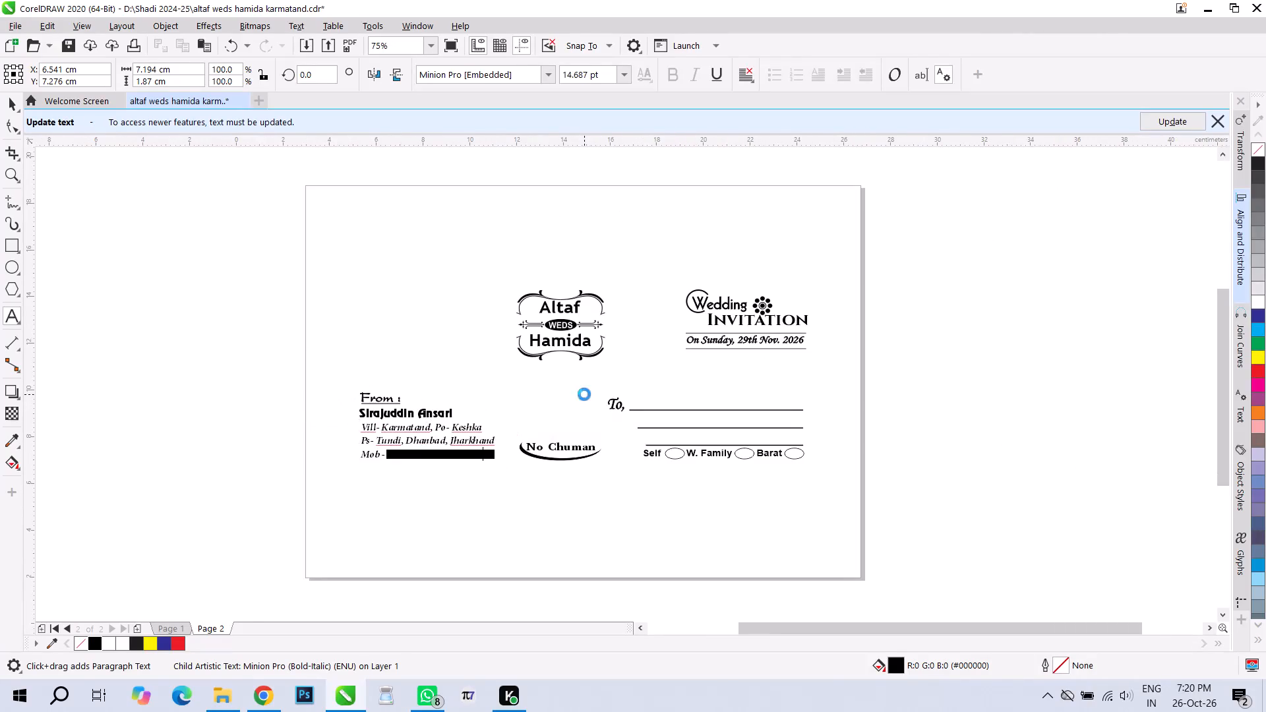
pyautogui.keyDown('shift'); pyautogui.scroll(1, 570, 361); pyautogui.keyUp('shift')
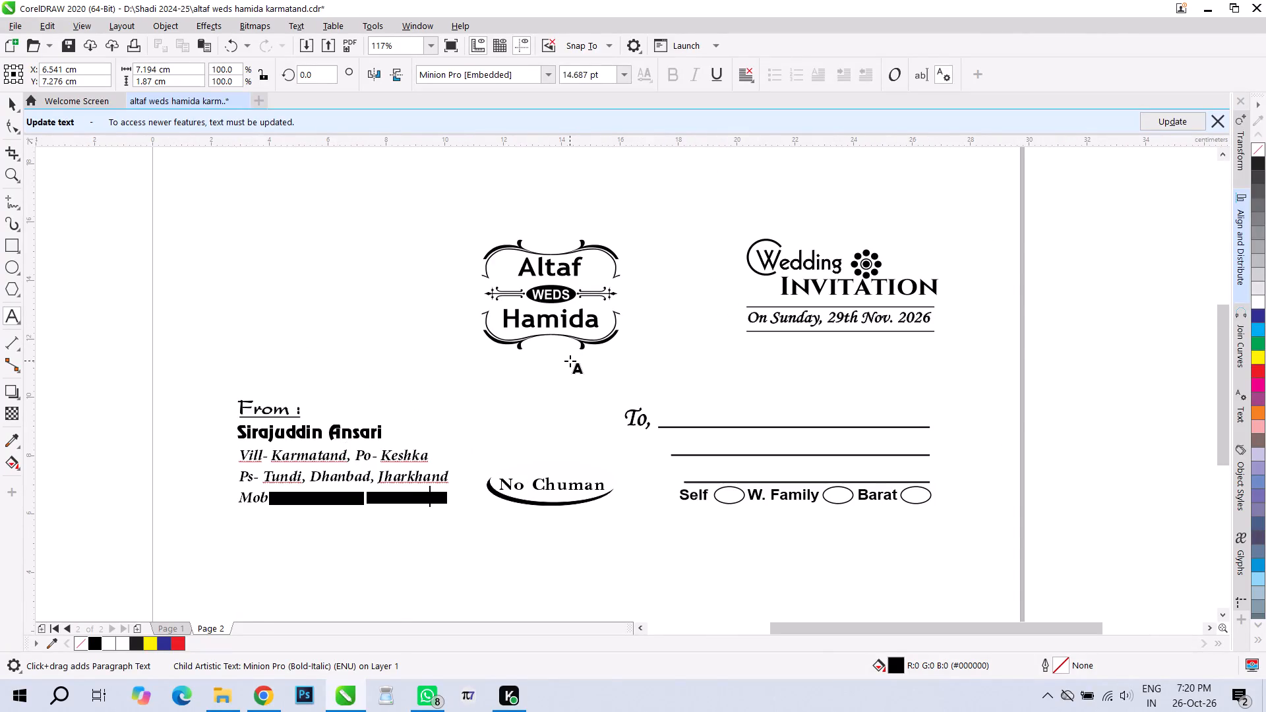
pyautogui.keyDown('shift'); pyautogui.scroll(1, 570, 361); pyautogui.keyUp('shift')
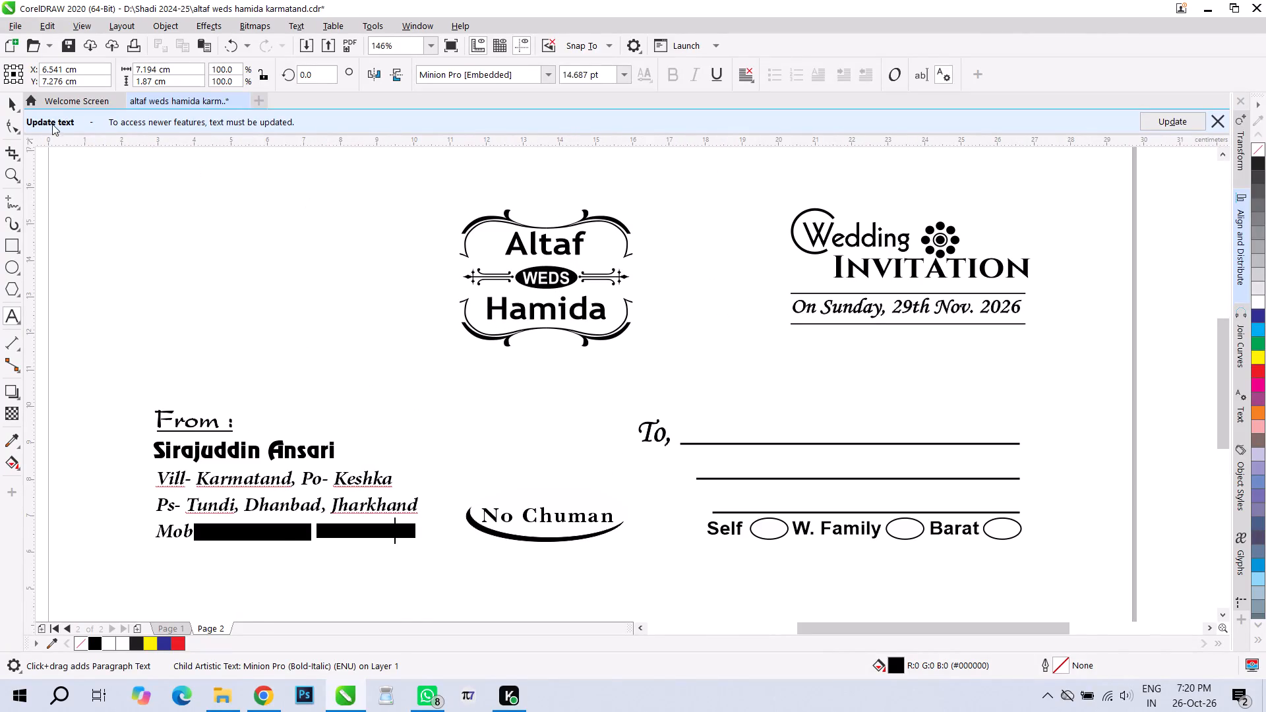
pyautogui.click(15, 96)
pyautogui.click(153, 216)
pyautogui.press('Print')
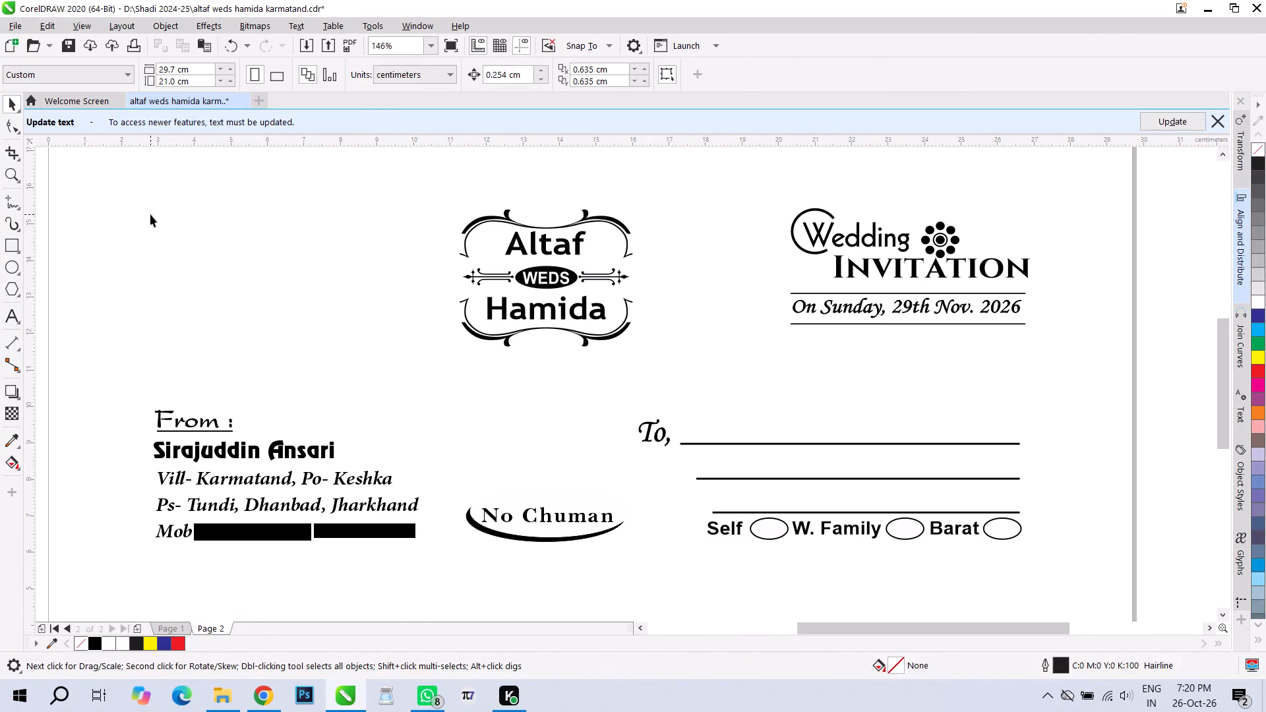
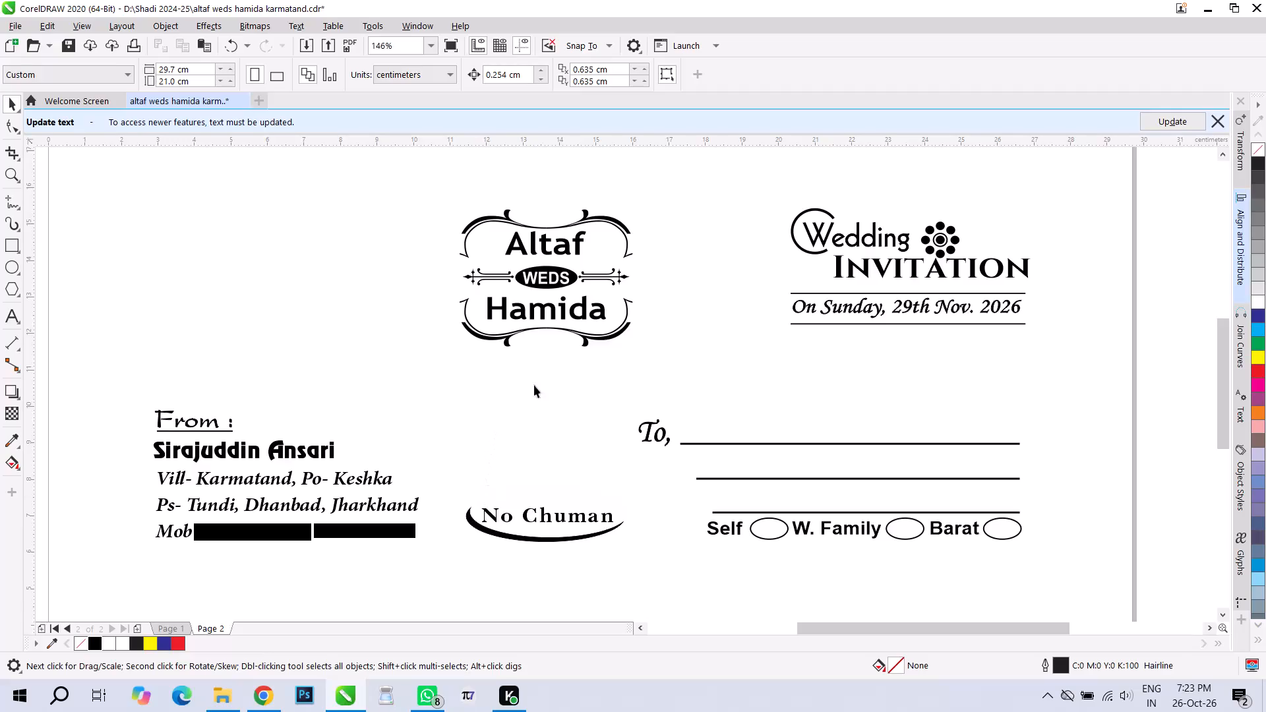
# Dismiss the text update notice above the envelope artwork without updating the text.
pyautogui.click(1106, 300)
pyautogui.click(1217, 119)
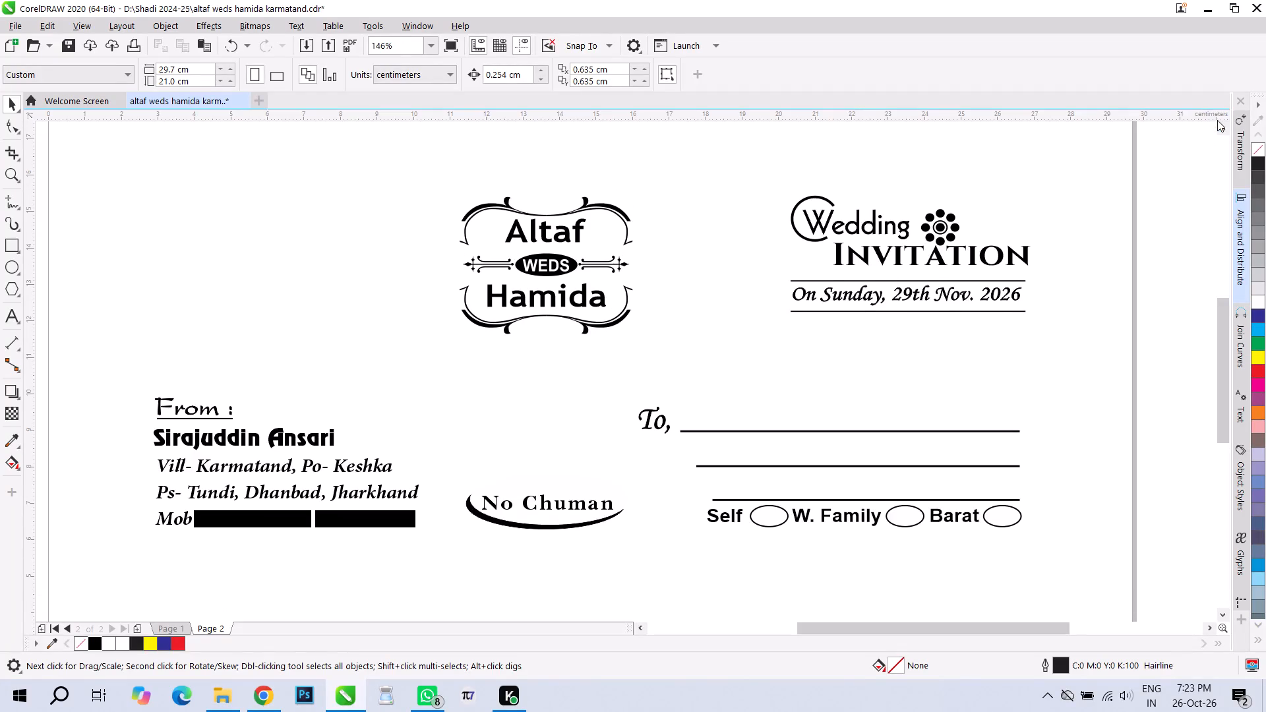
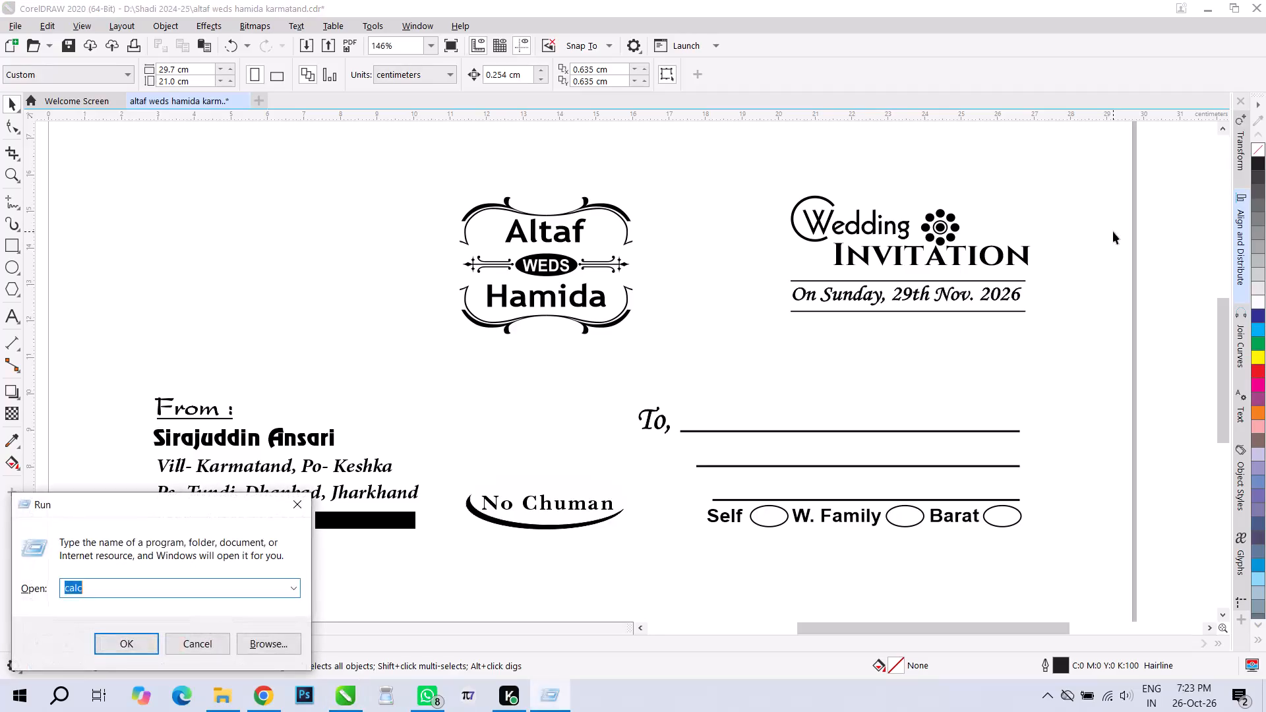
# Open Calculator, multiply 18 by 15, and return to the envelope artwork in CorelDRAW.
pyautogui.press('Return')
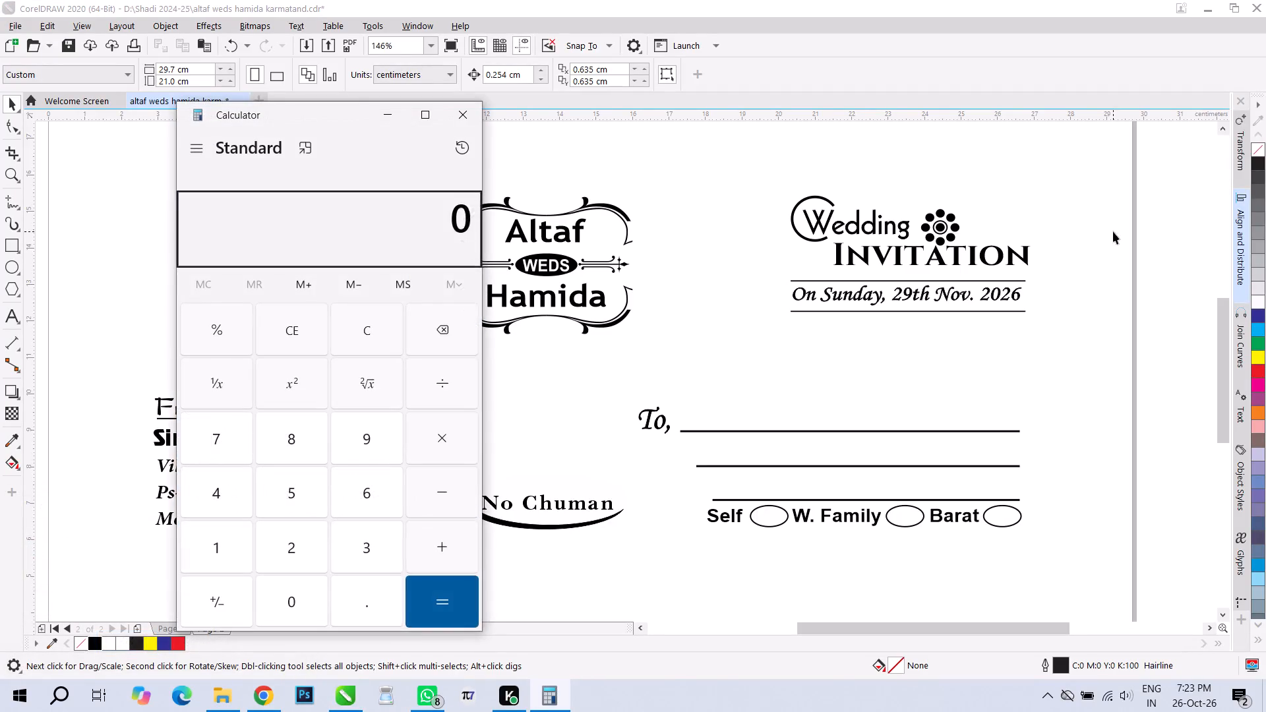
pyautogui.write('18')
pyautogui.write('*15')
pyautogui.press('Return')
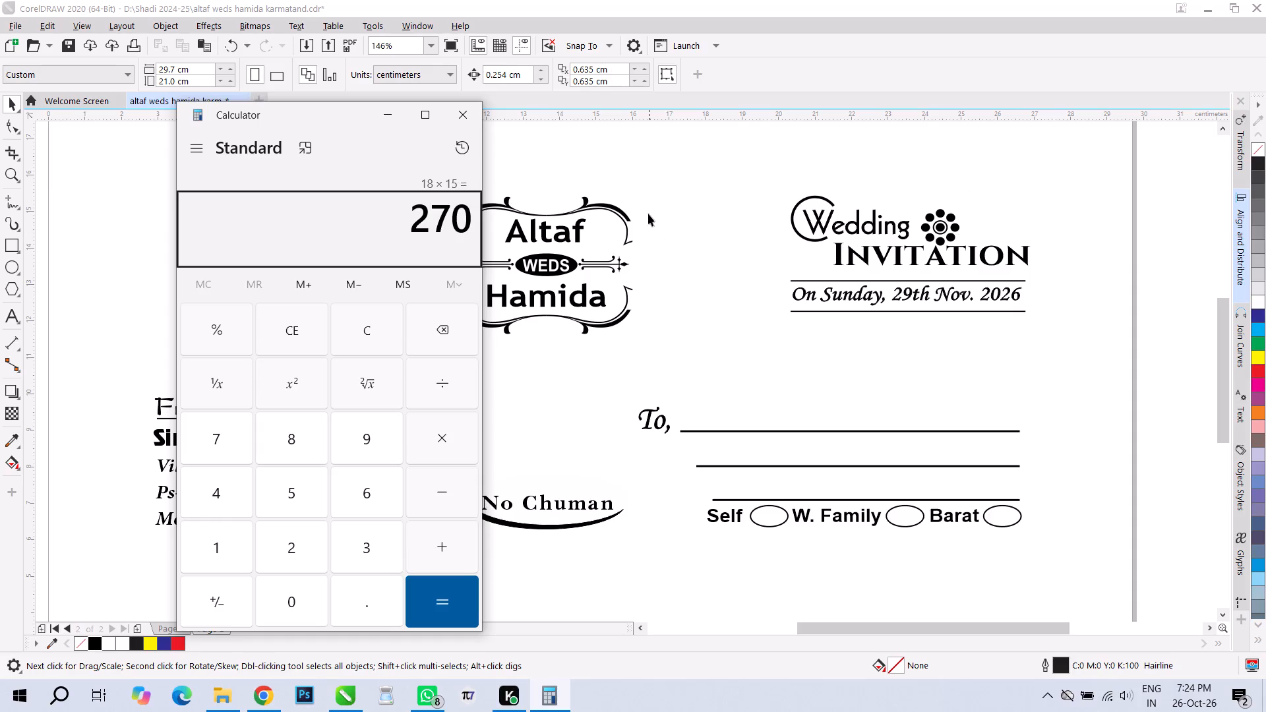
pyautogui.click(123, 160)
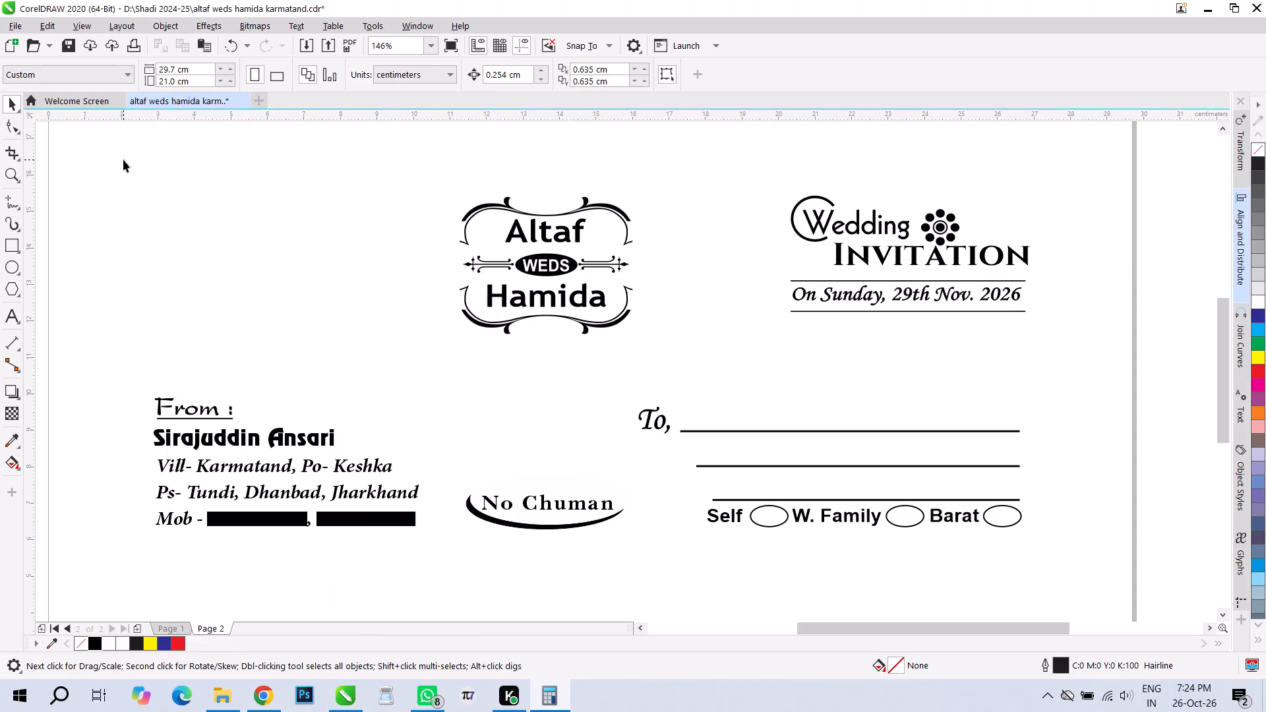
# Select the upper-left ornamental frame curve around the couple's names on the envelope.
pyautogui.click(486, 206)
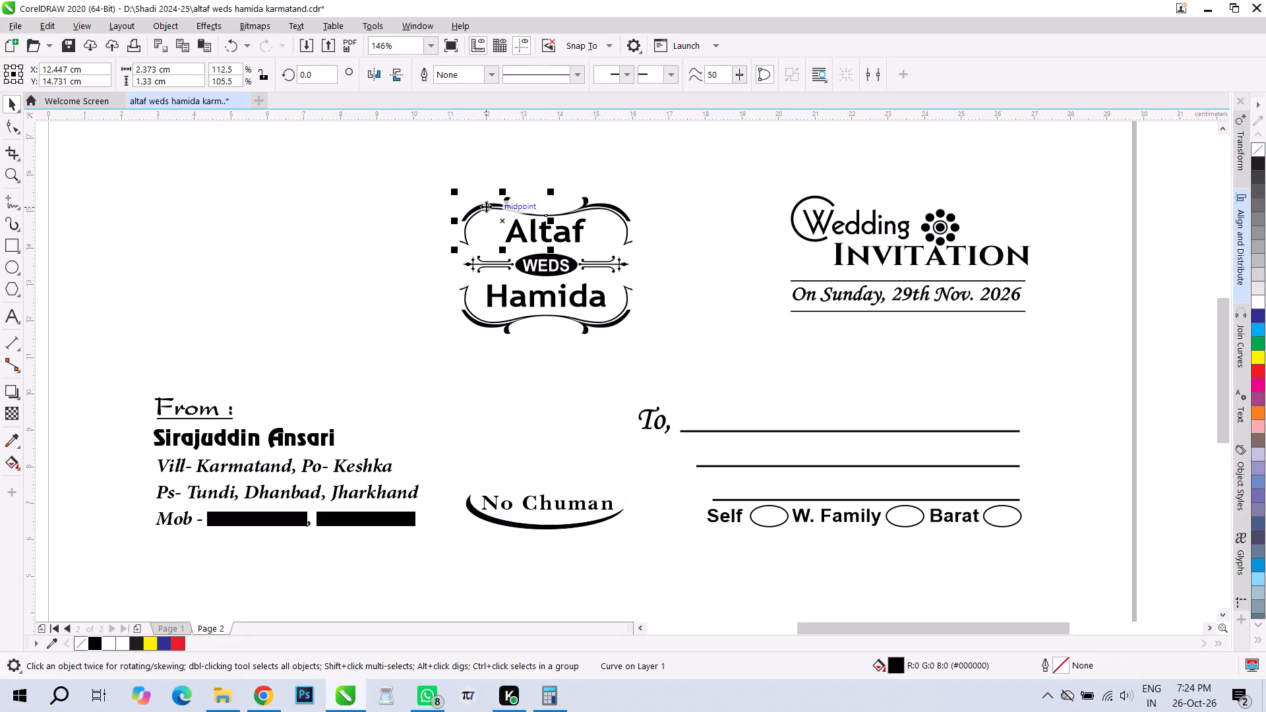